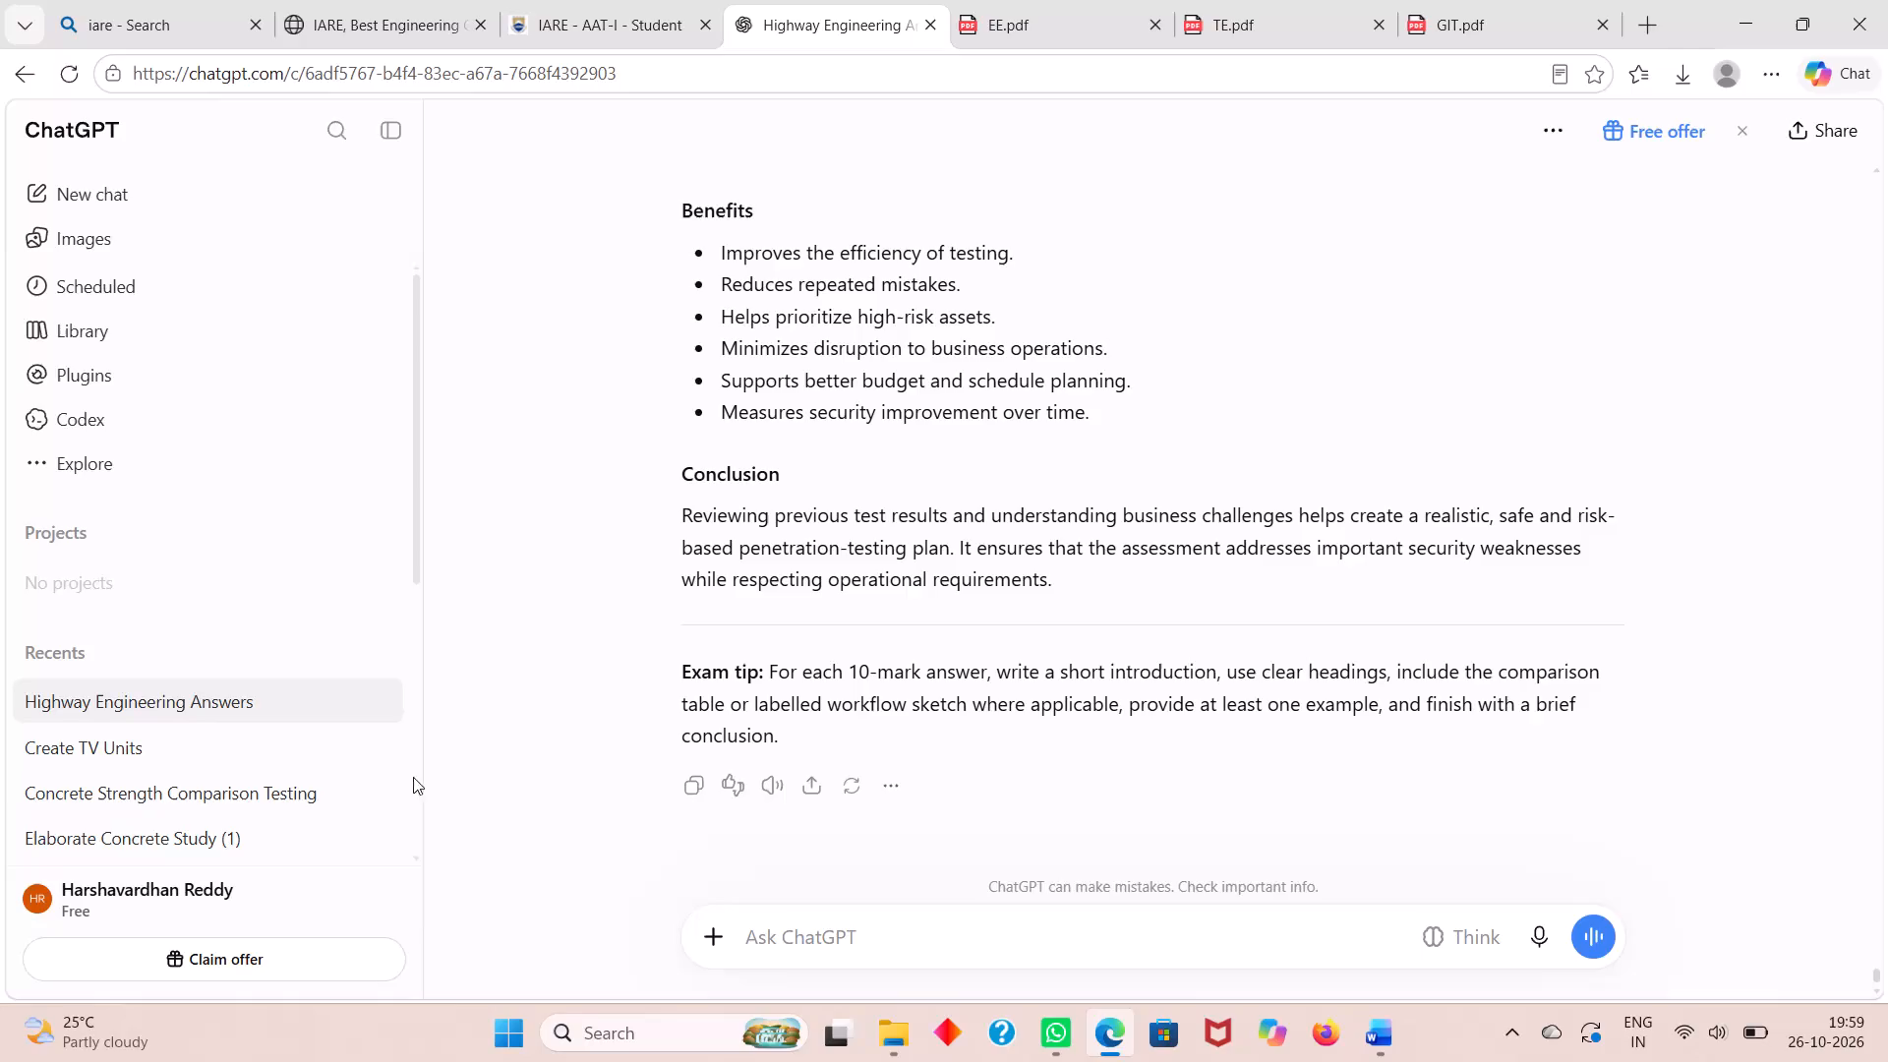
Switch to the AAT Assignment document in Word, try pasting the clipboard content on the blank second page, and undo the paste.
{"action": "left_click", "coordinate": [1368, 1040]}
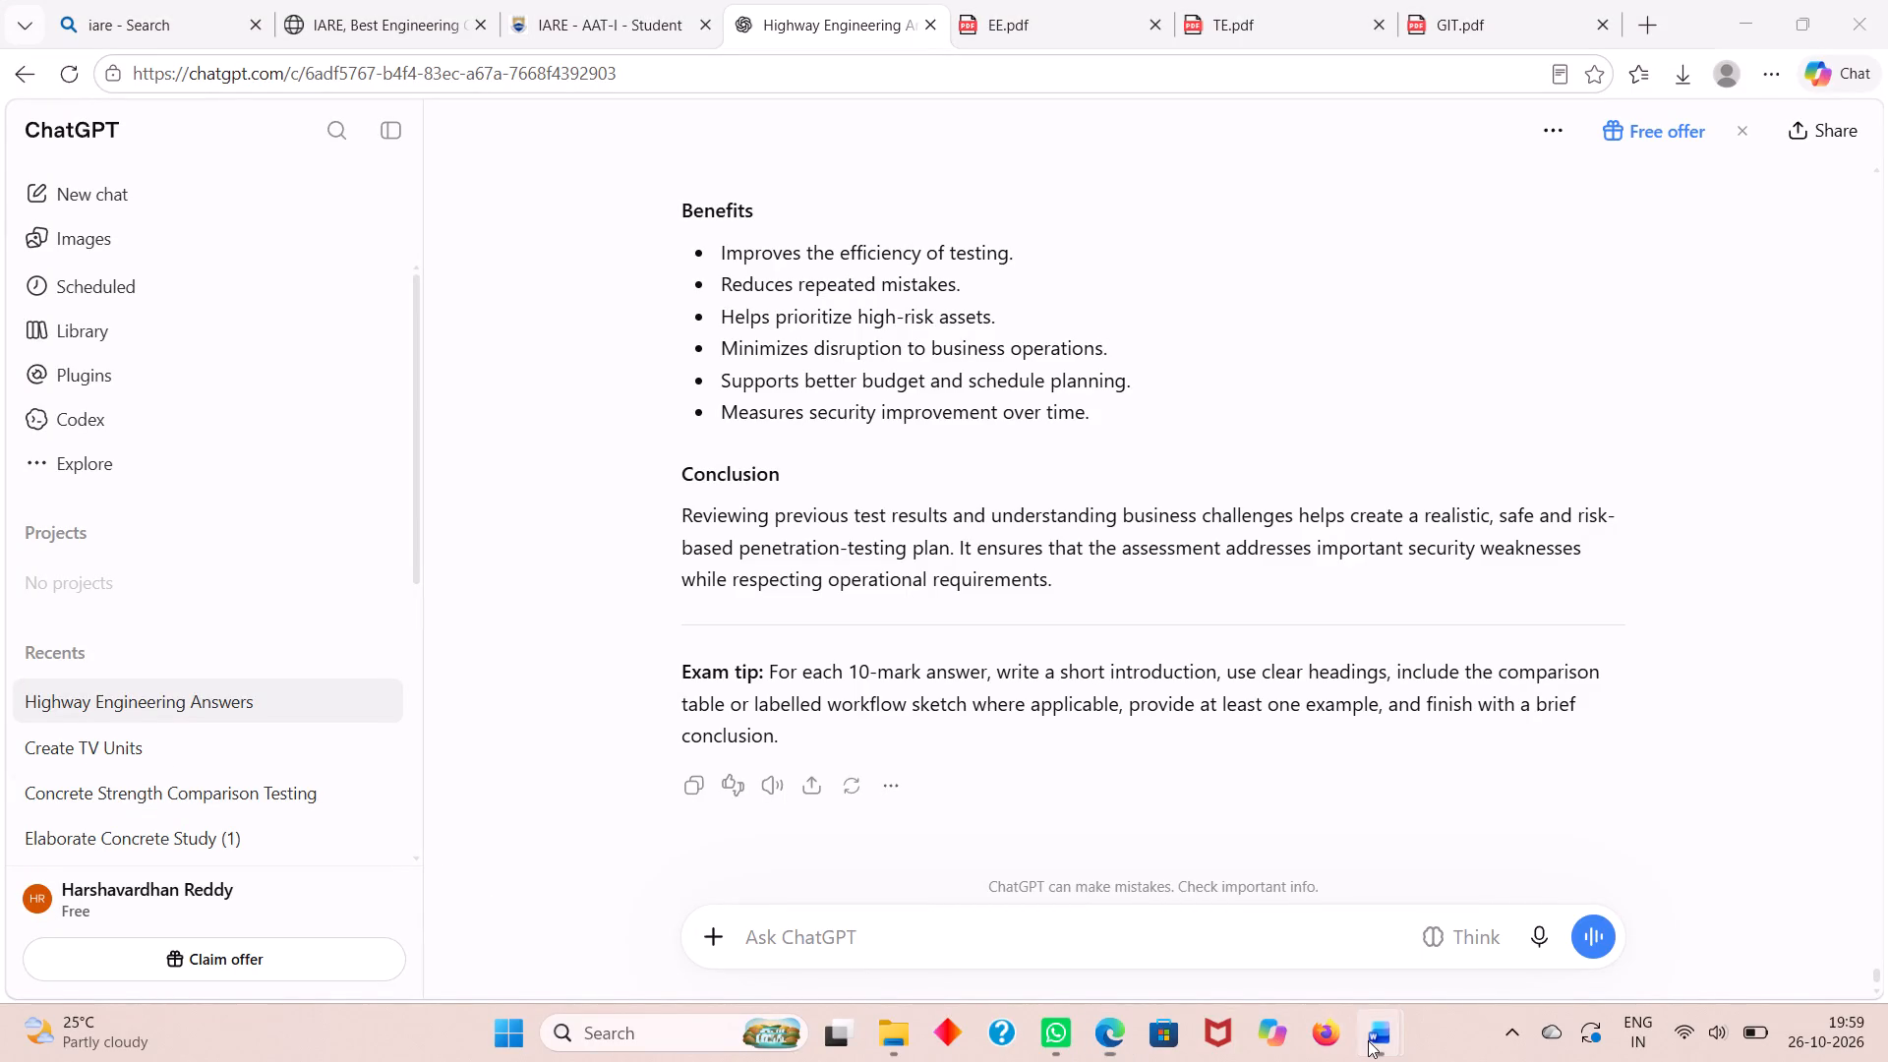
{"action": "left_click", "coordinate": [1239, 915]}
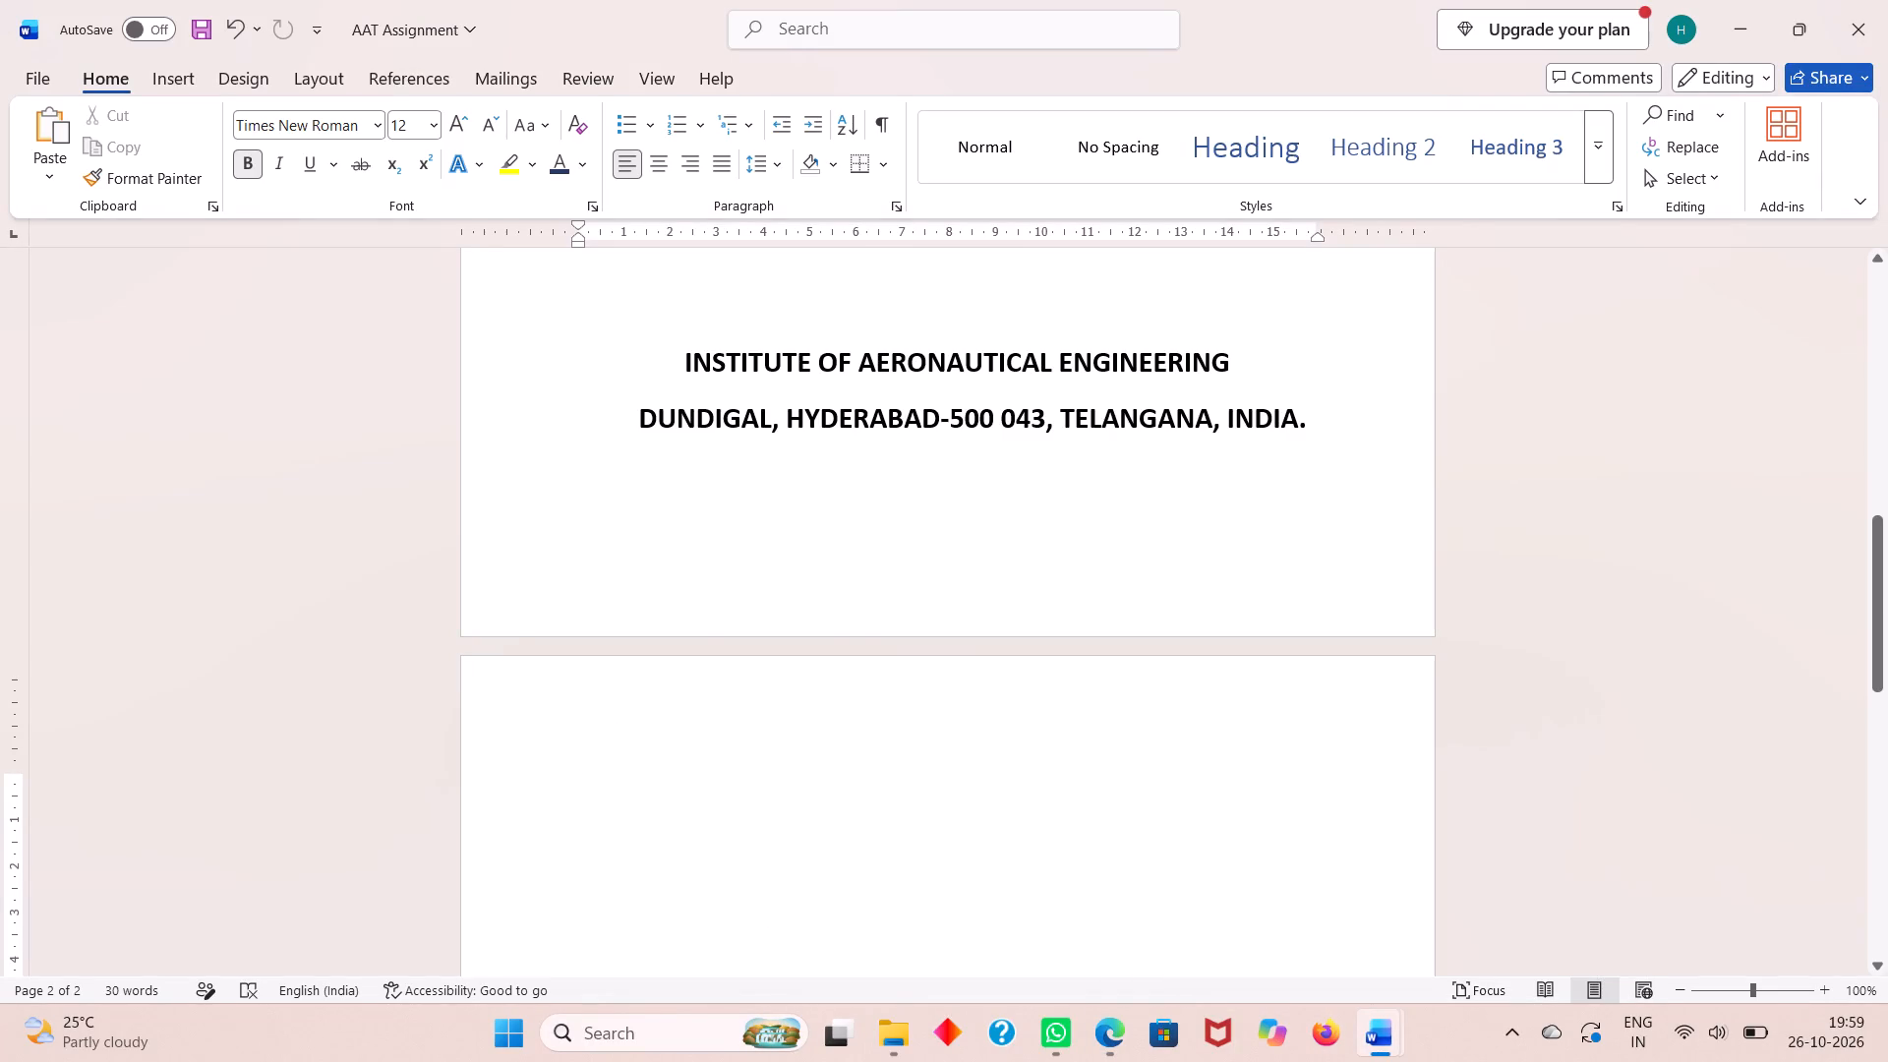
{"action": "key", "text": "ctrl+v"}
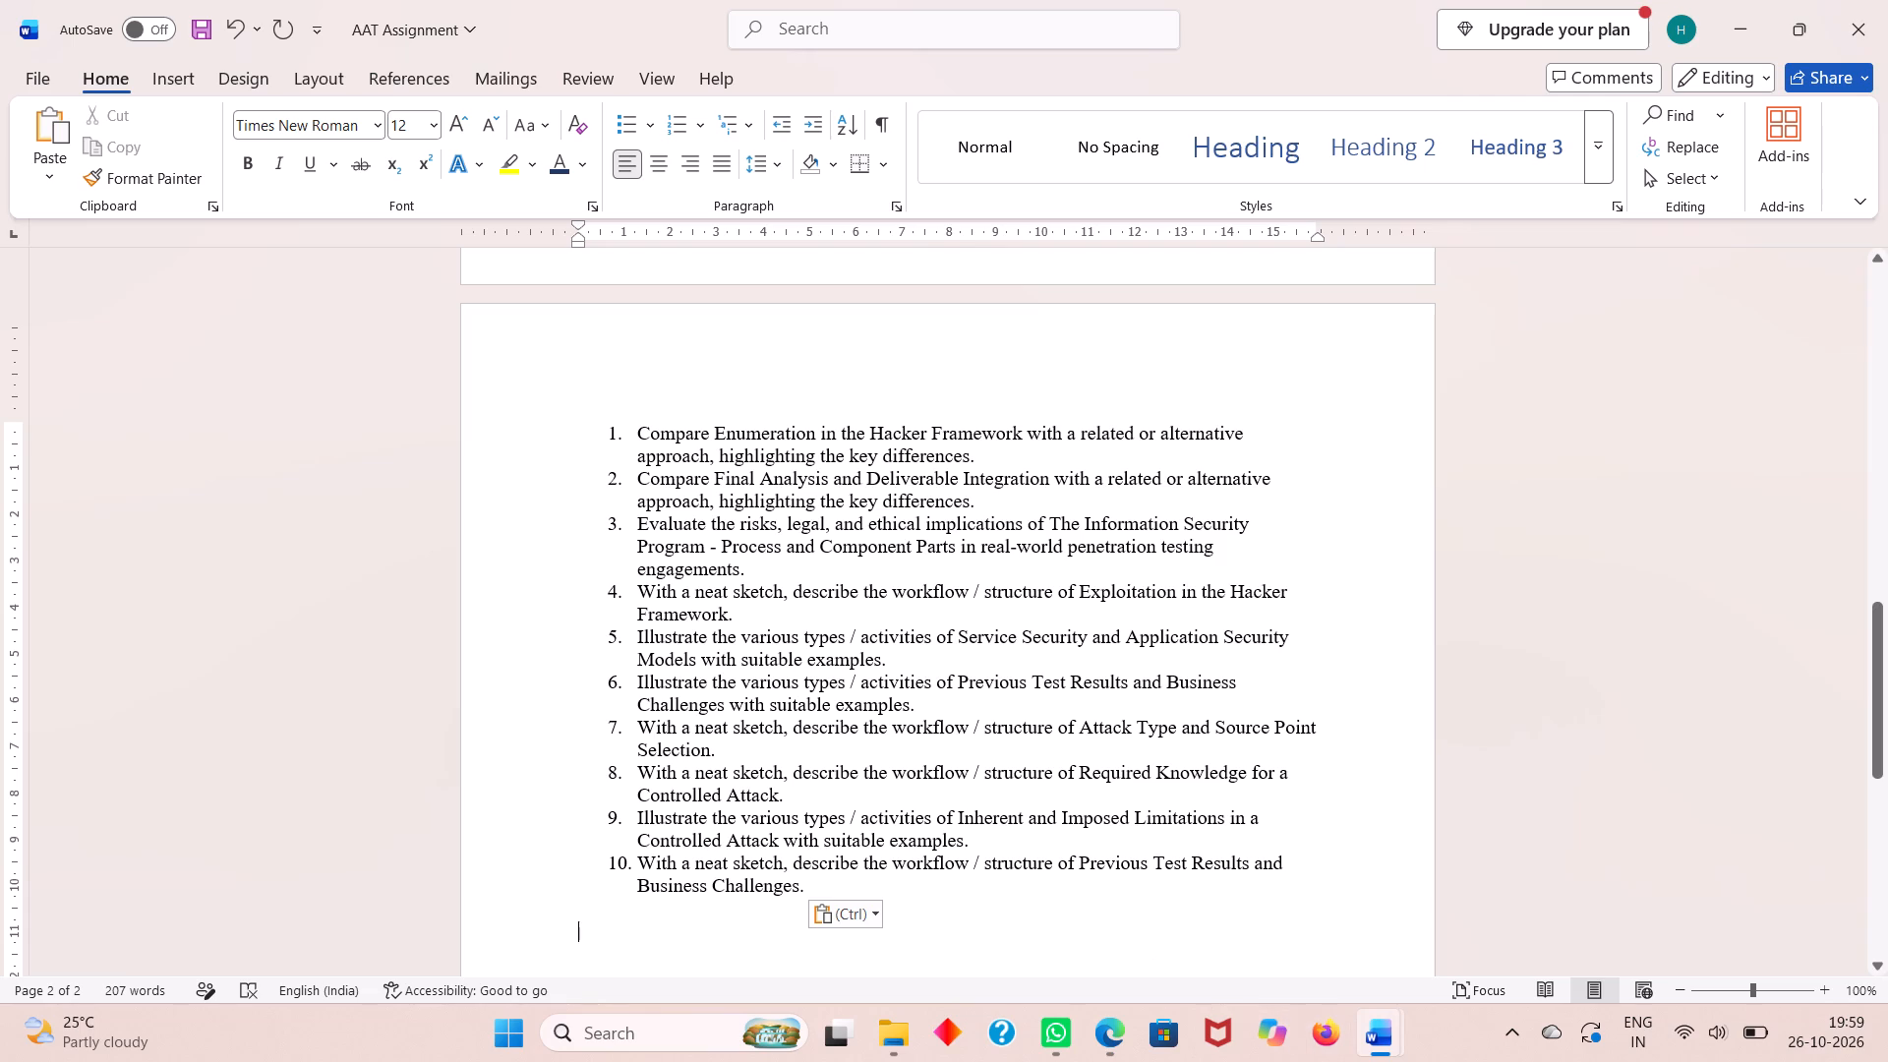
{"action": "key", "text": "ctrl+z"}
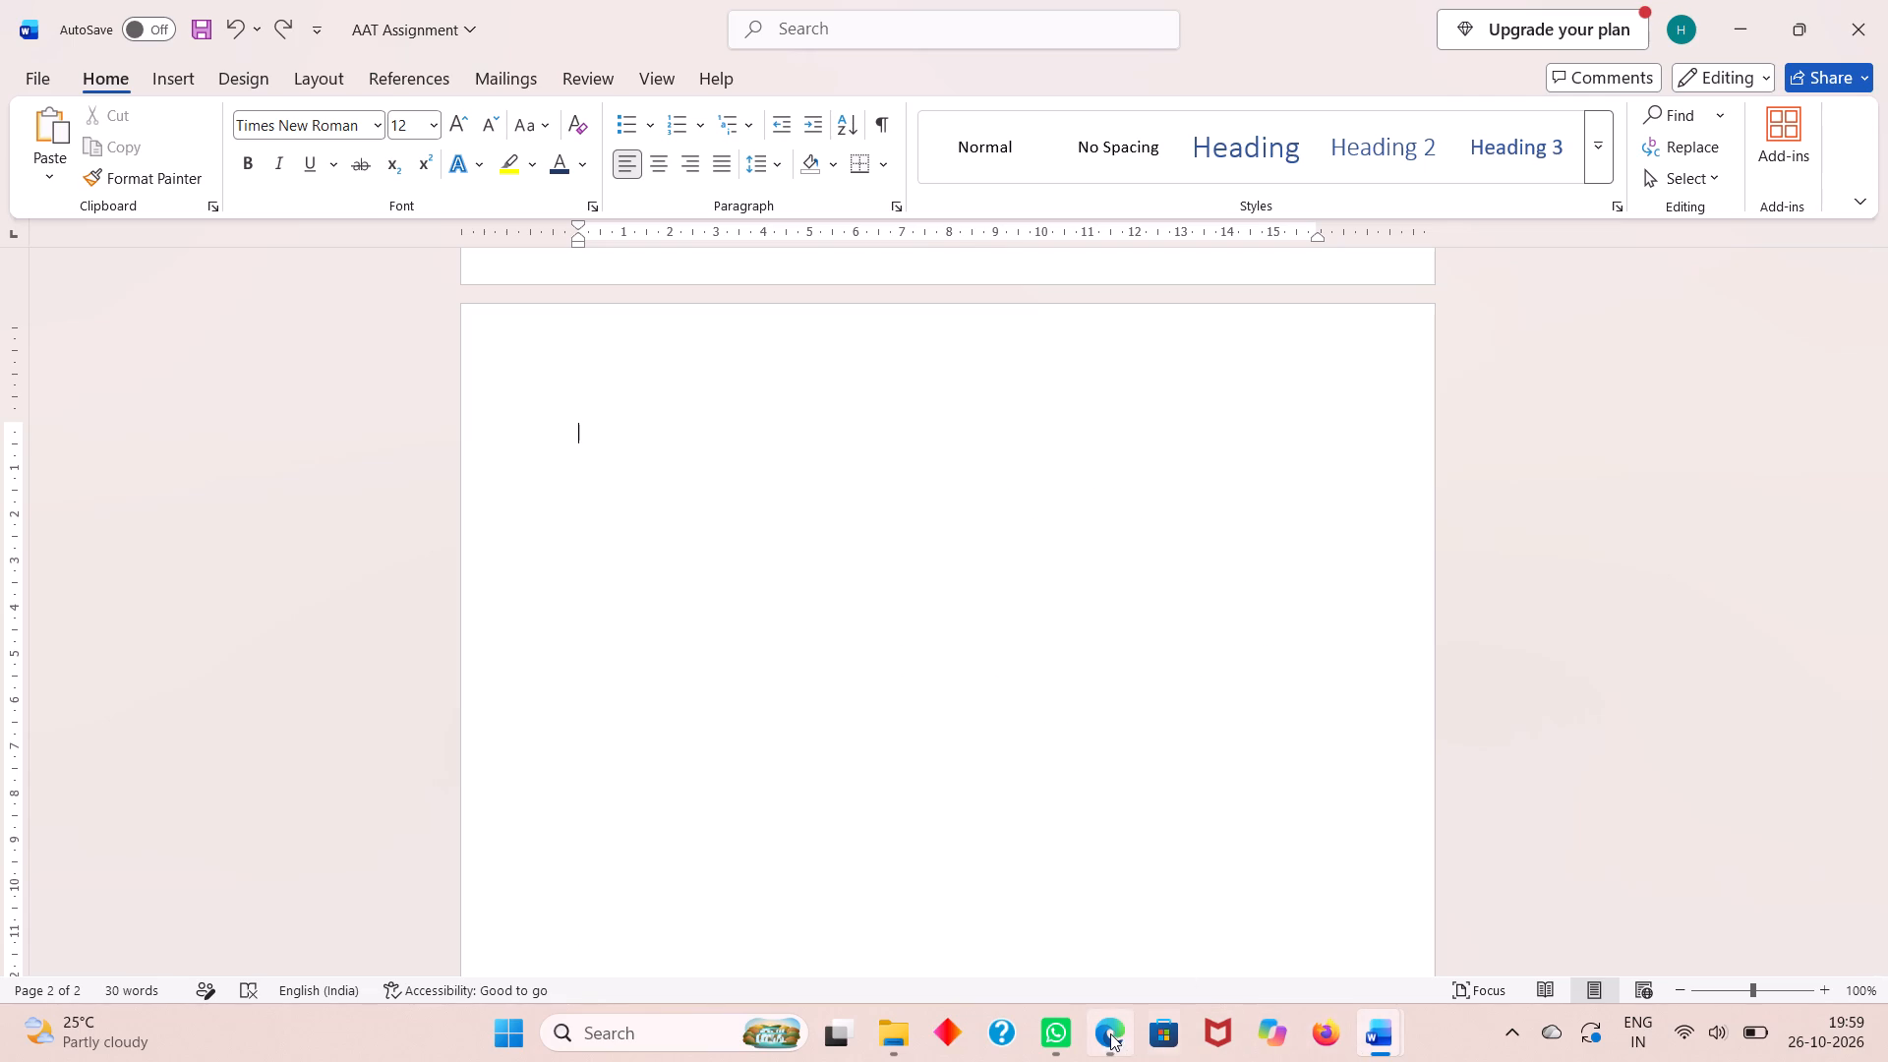
Copy the full ChatGPT response in Edge and paste it onto the blank second page of the AAT Assignment document in Word.
{"action": "left_click", "coordinate": [1109, 1033]}
{"action": "left_click", "coordinate": [688, 782]}
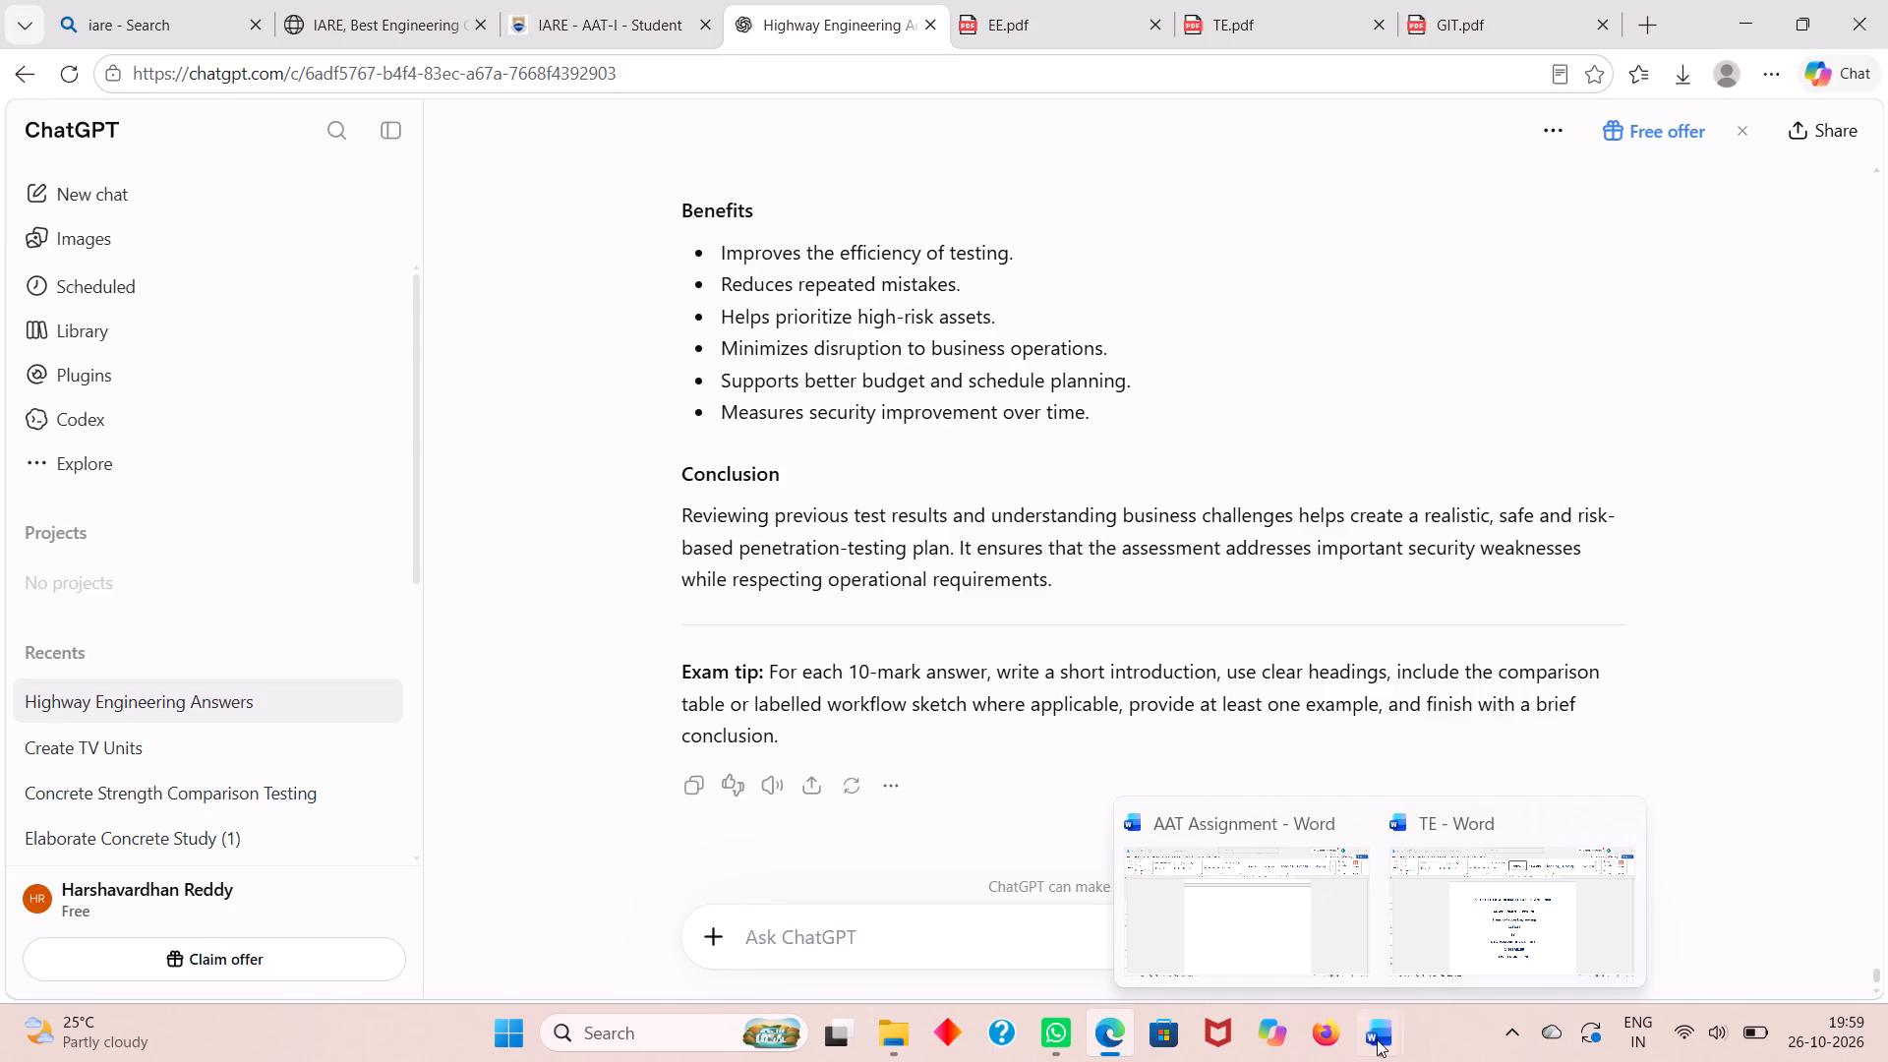
{"action": "left_click", "coordinate": [1266, 950]}
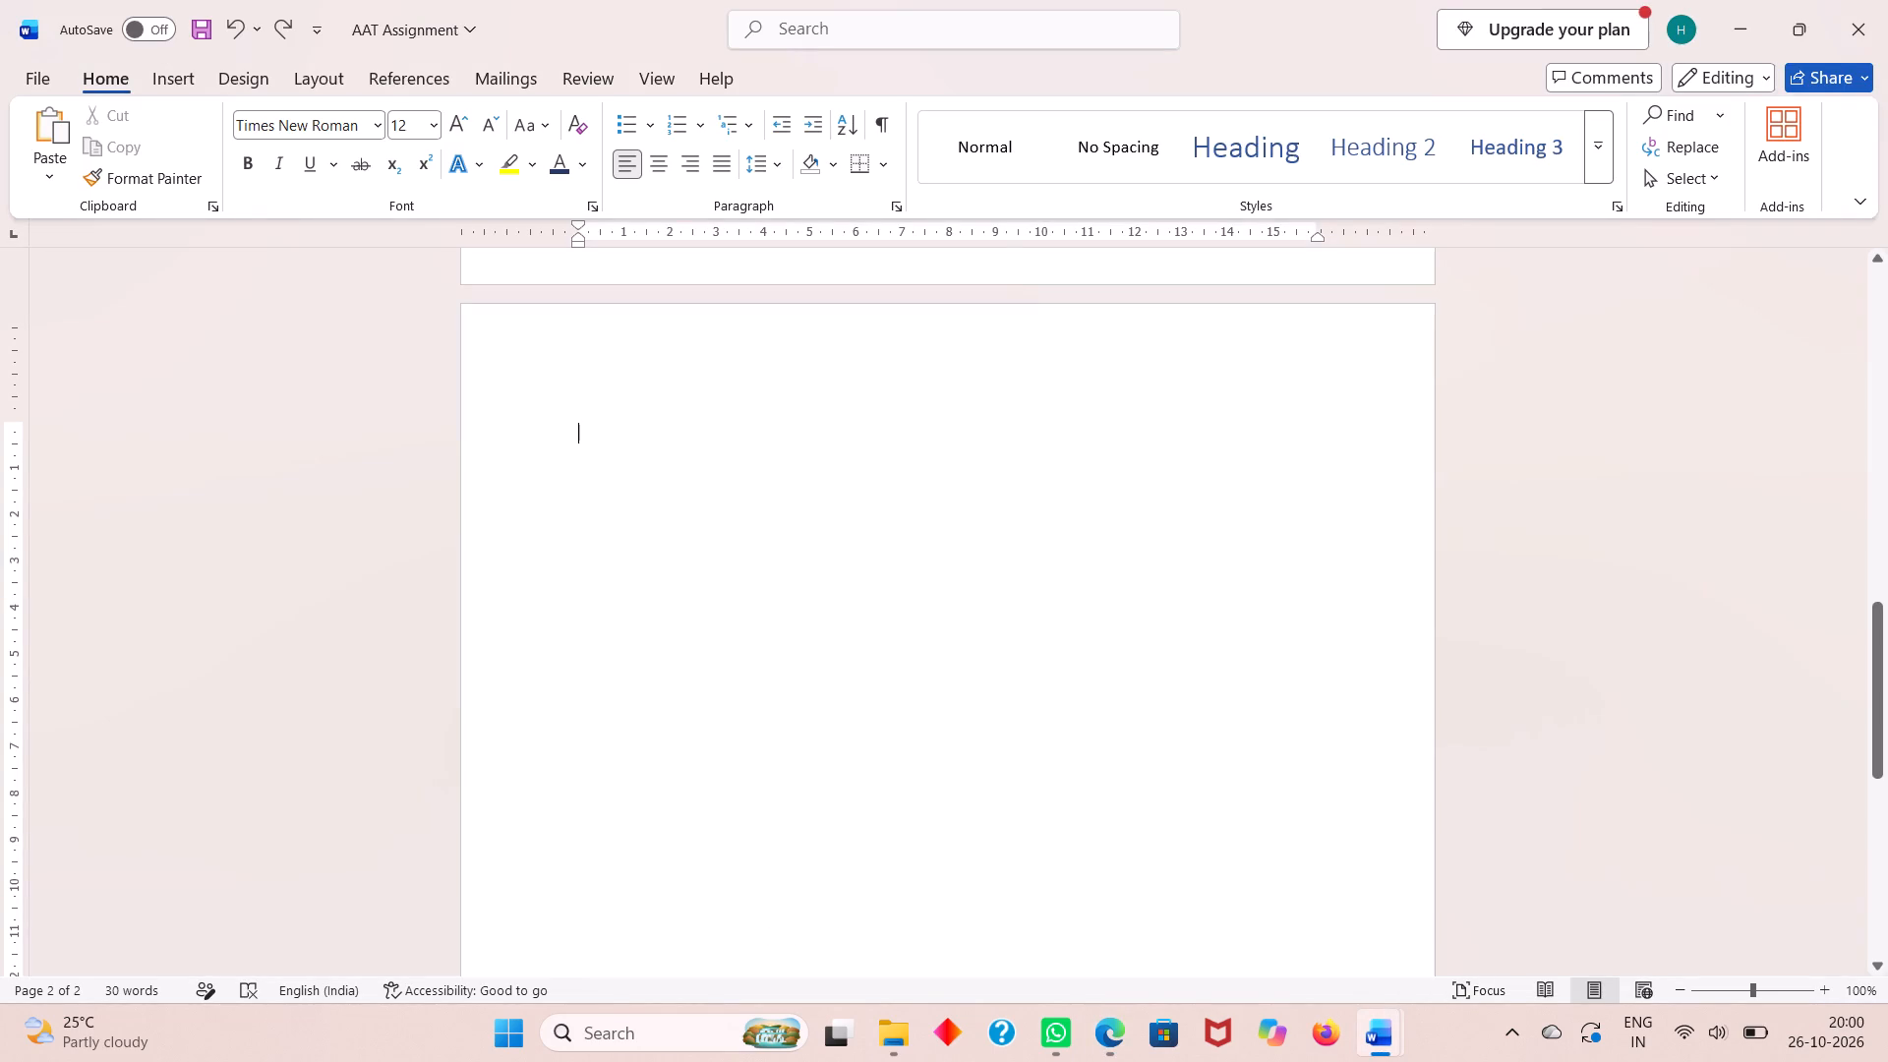
{"action": "key", "text": "ctrl+v"}
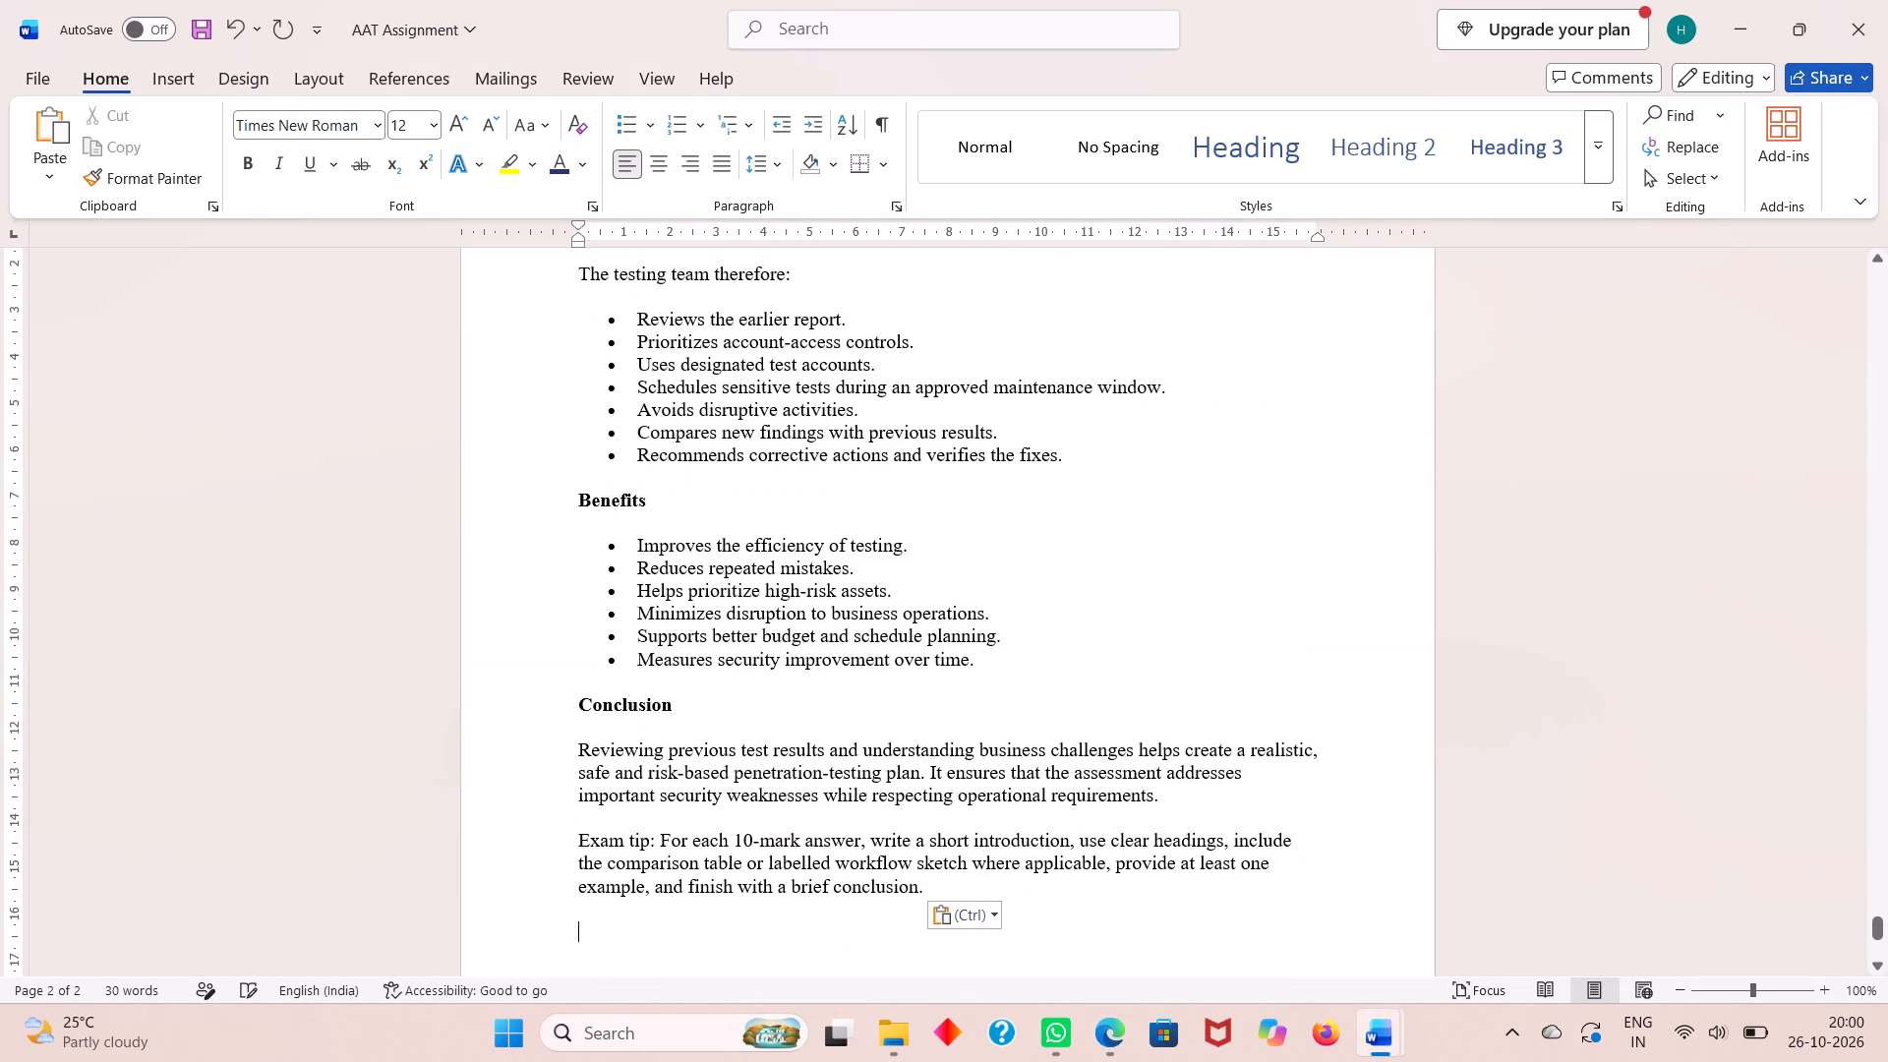
Delete everything from the final Conclusion heading through the exam tip at the end of the pasted answers.
{"action": "scroll", "coordinate": [872, 716], "scroll_direction": "up", "scroll_amount": 1}
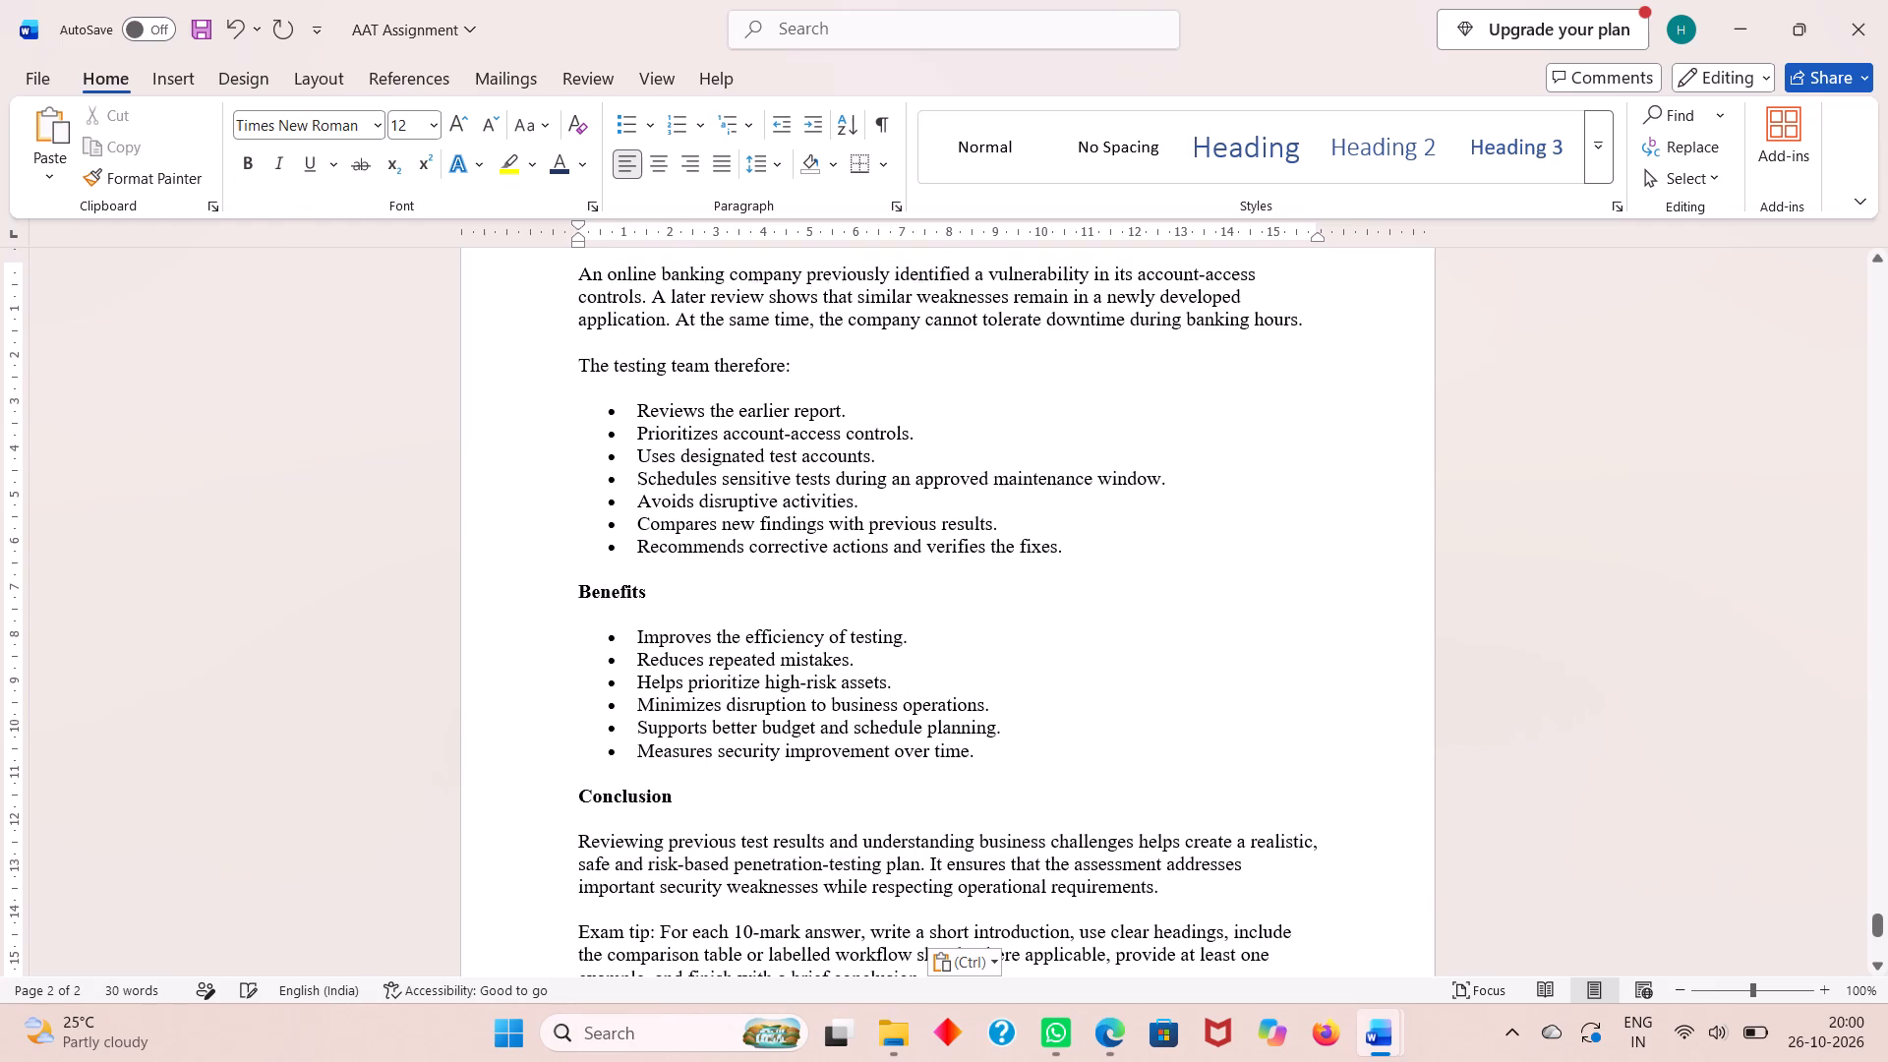
{"action": "left_click", "coordinate": [578, 796]}
{"action": "left_click_drag", "start_coordinate": [582, 794], "coordinate": [936, 980]}
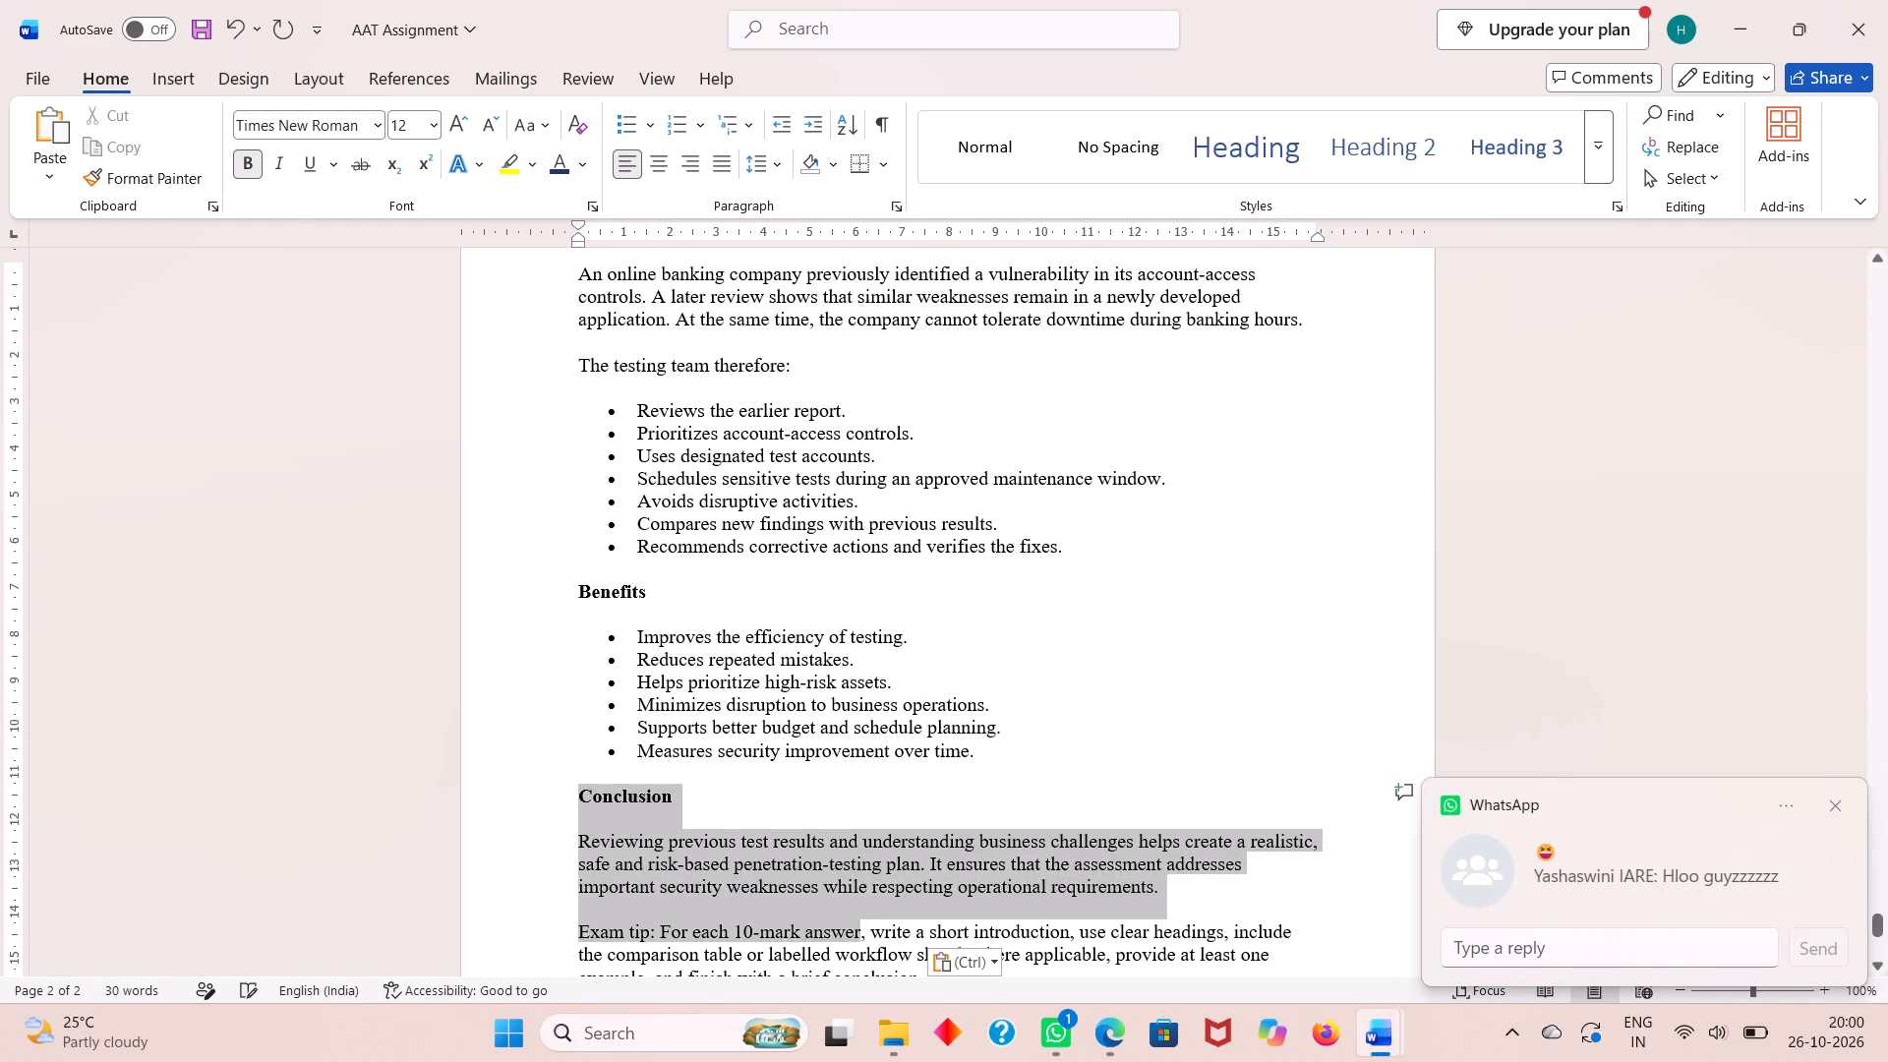
{"action": "left_click_drag", "start_coordinate": [936, 980], "coordinate": [1044, 735]}
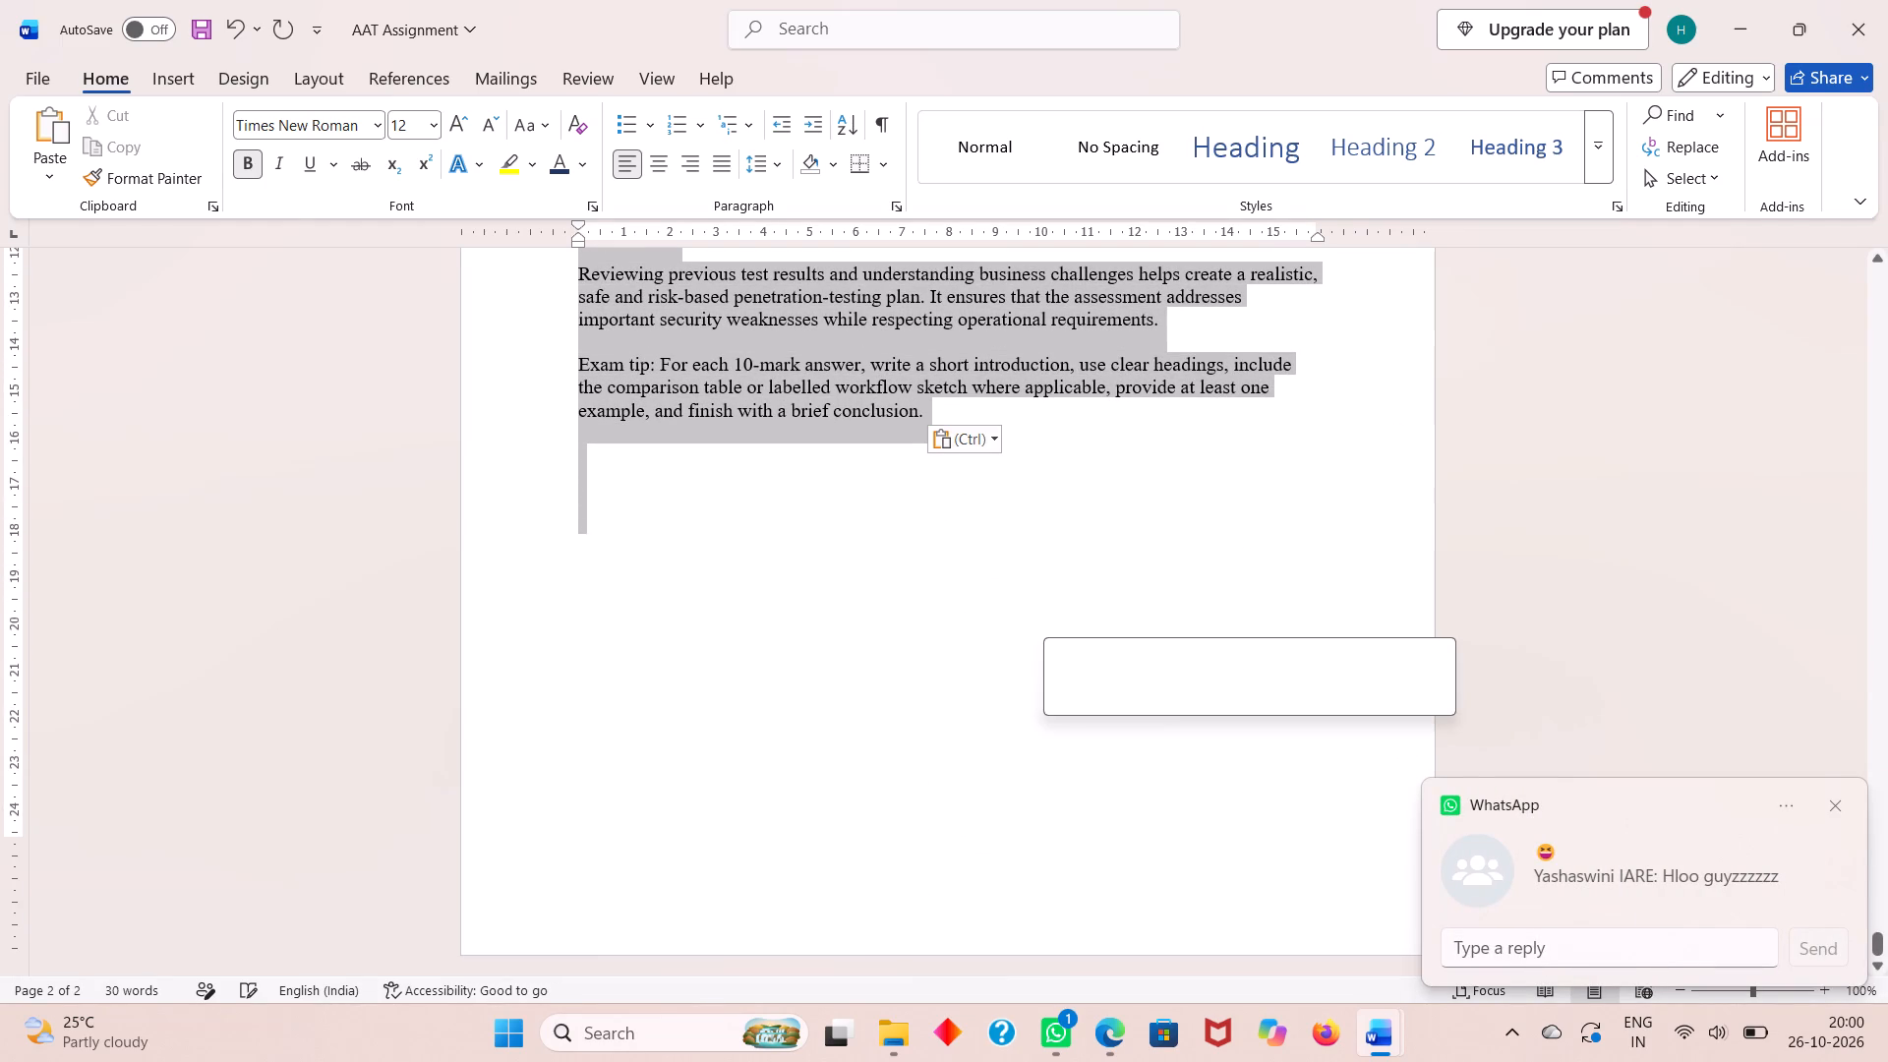
{"action": "key", "text": "BackSpace"}
Delete the "Information Security and Hacker Framework – 10-Mark Answers" title, its introductory paragraph and the leftover blank line above question 1.
{"action": "scroll", "coordinate": [1048, 665], "scroll_direction": "up", "scroll_amount": 1}
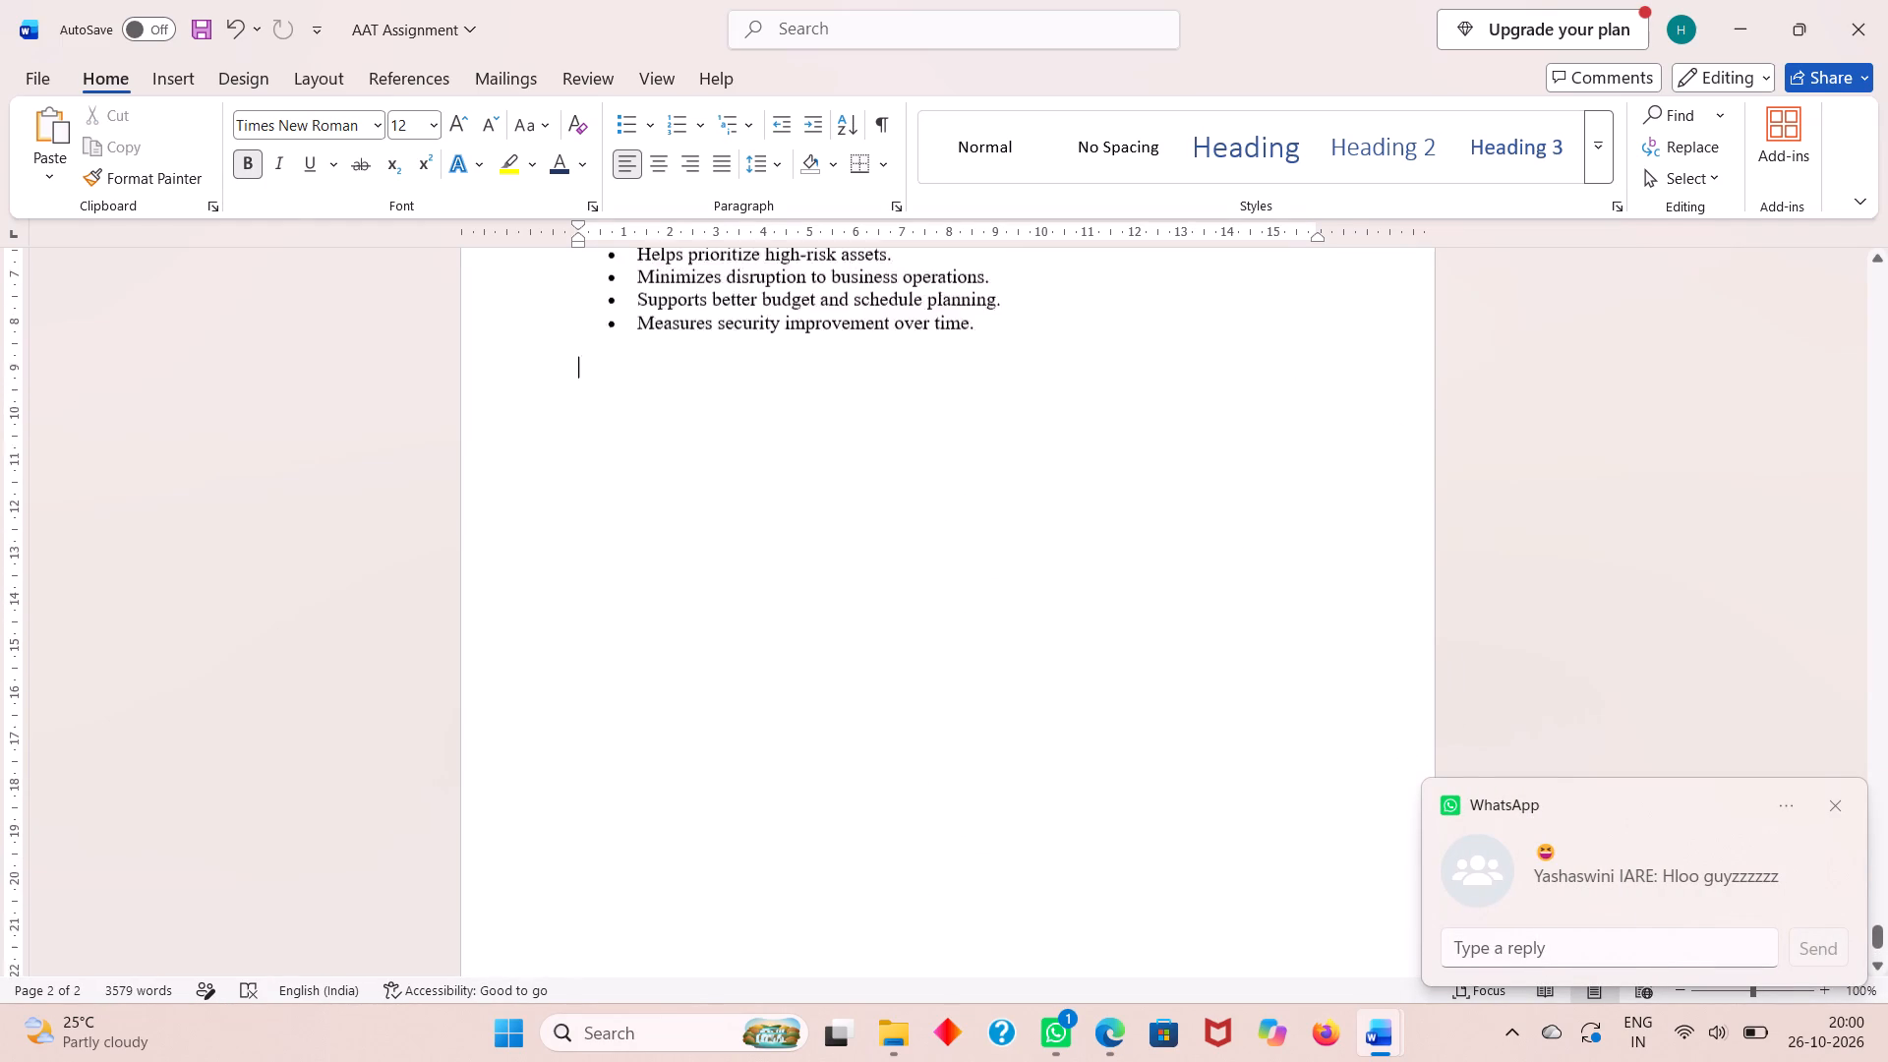
{"action": "scroll", "coordinate": [1048, 665], "scroll_direction": "up", "scroll_amount": 14}
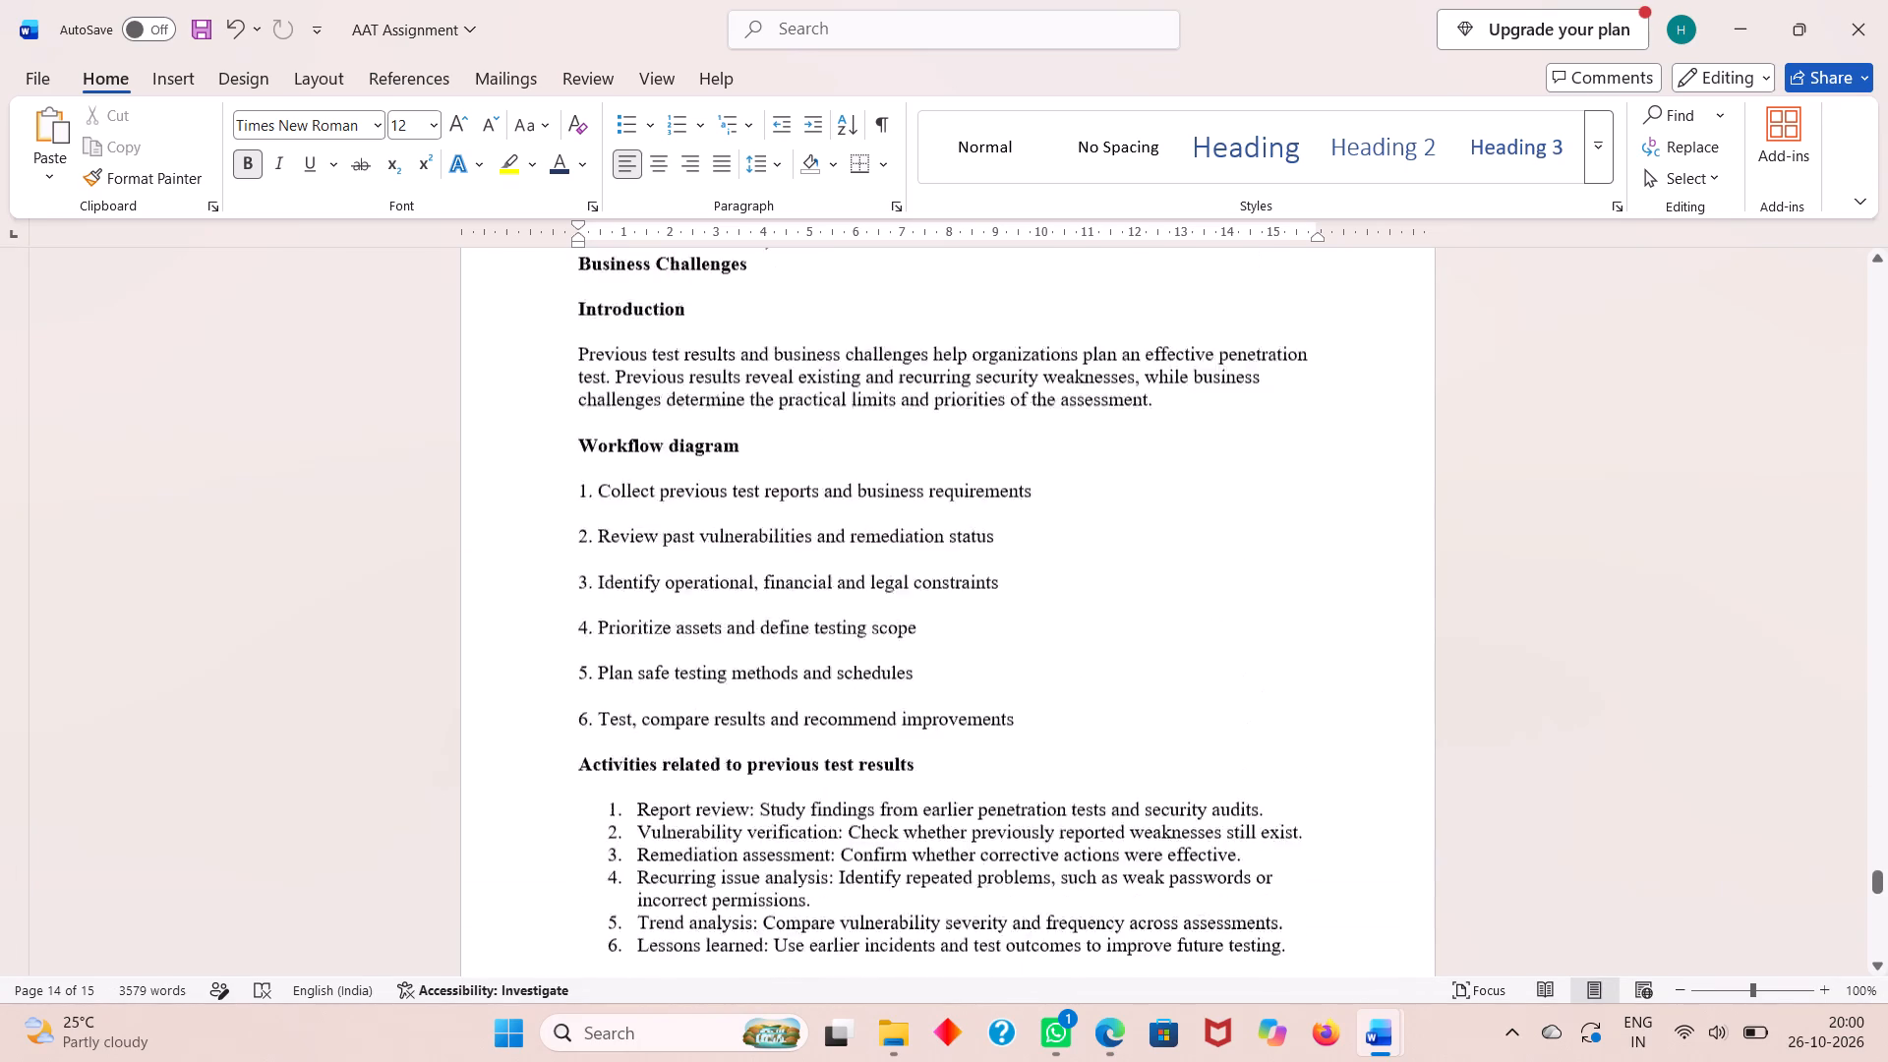
{"action": "scroll", "coordinate": [1048, 665], "scroll_direction": "up", "scroll_amount": 19}
{"action": "scroll", "coordinate": [1048, 665], "scroll_direction": "up", "scroll_amount": 7}
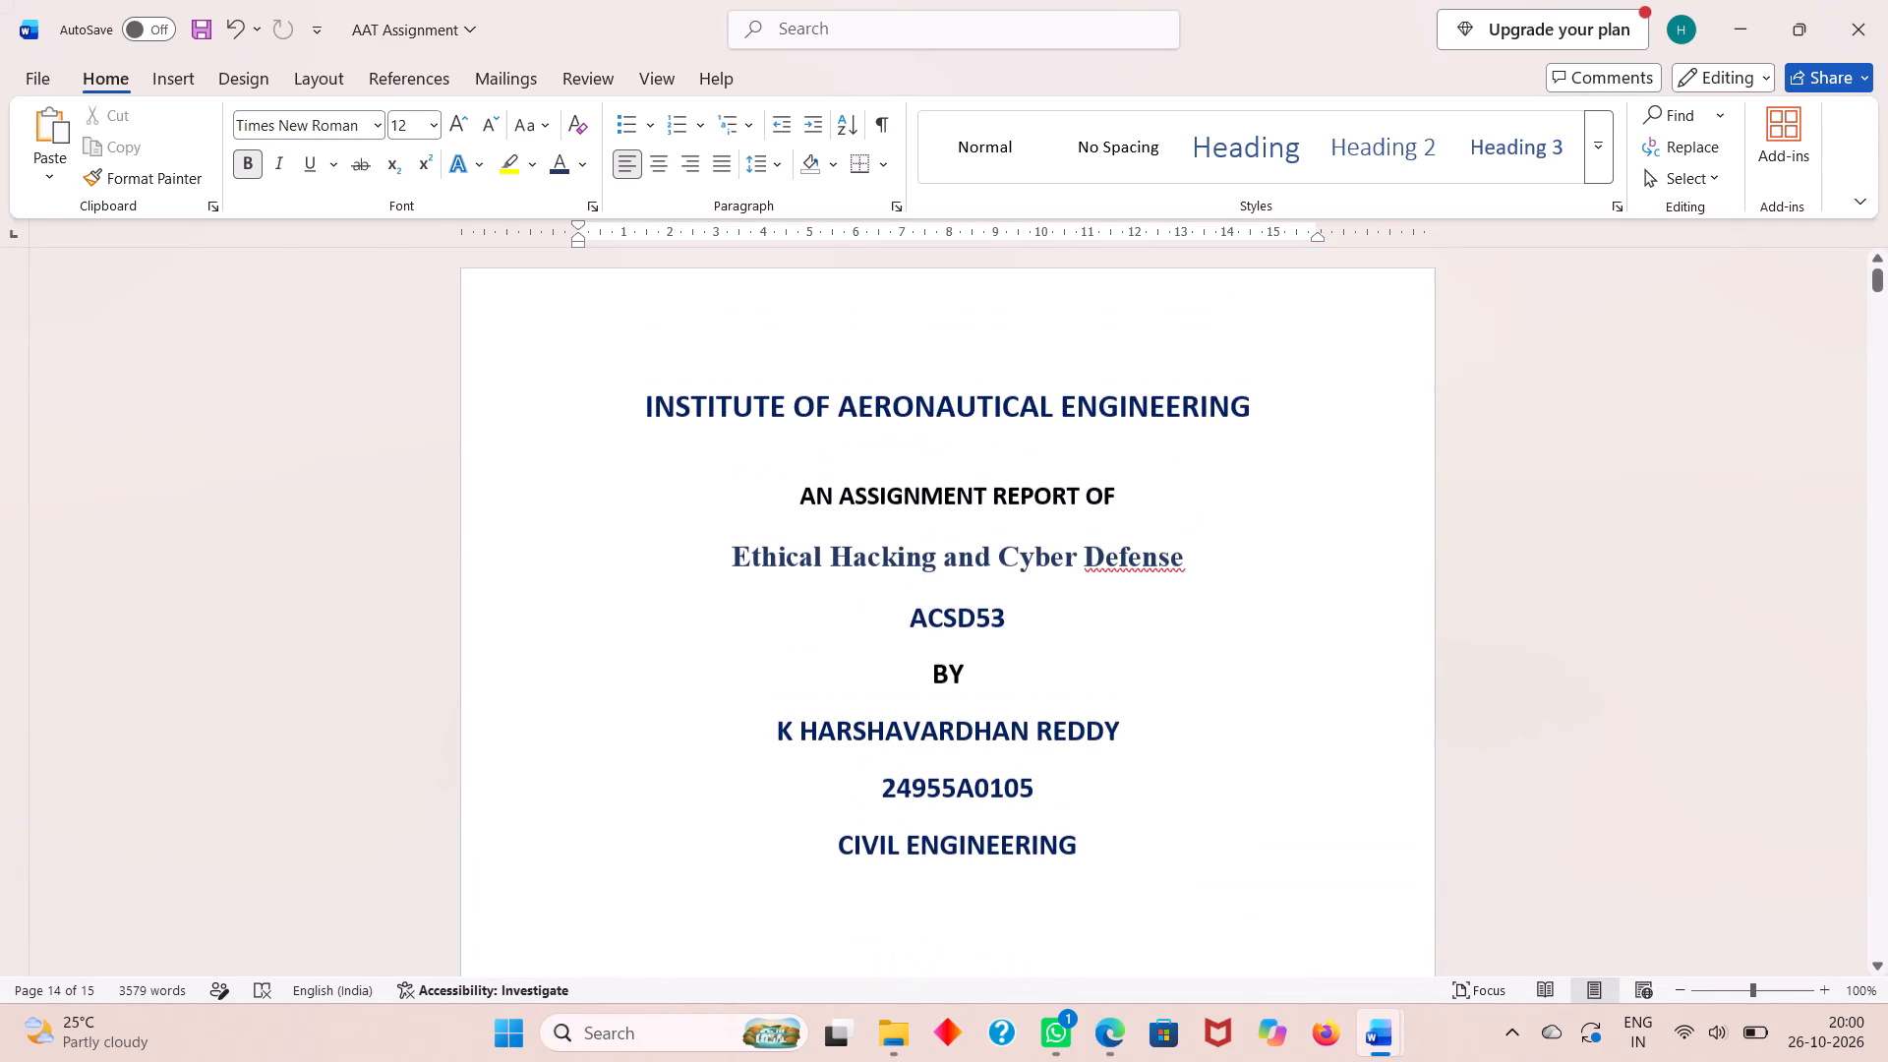
{"action": "scroll", "coordinate": [1083, 724], "scroll_direction": "down", "scroll_amount": 4}
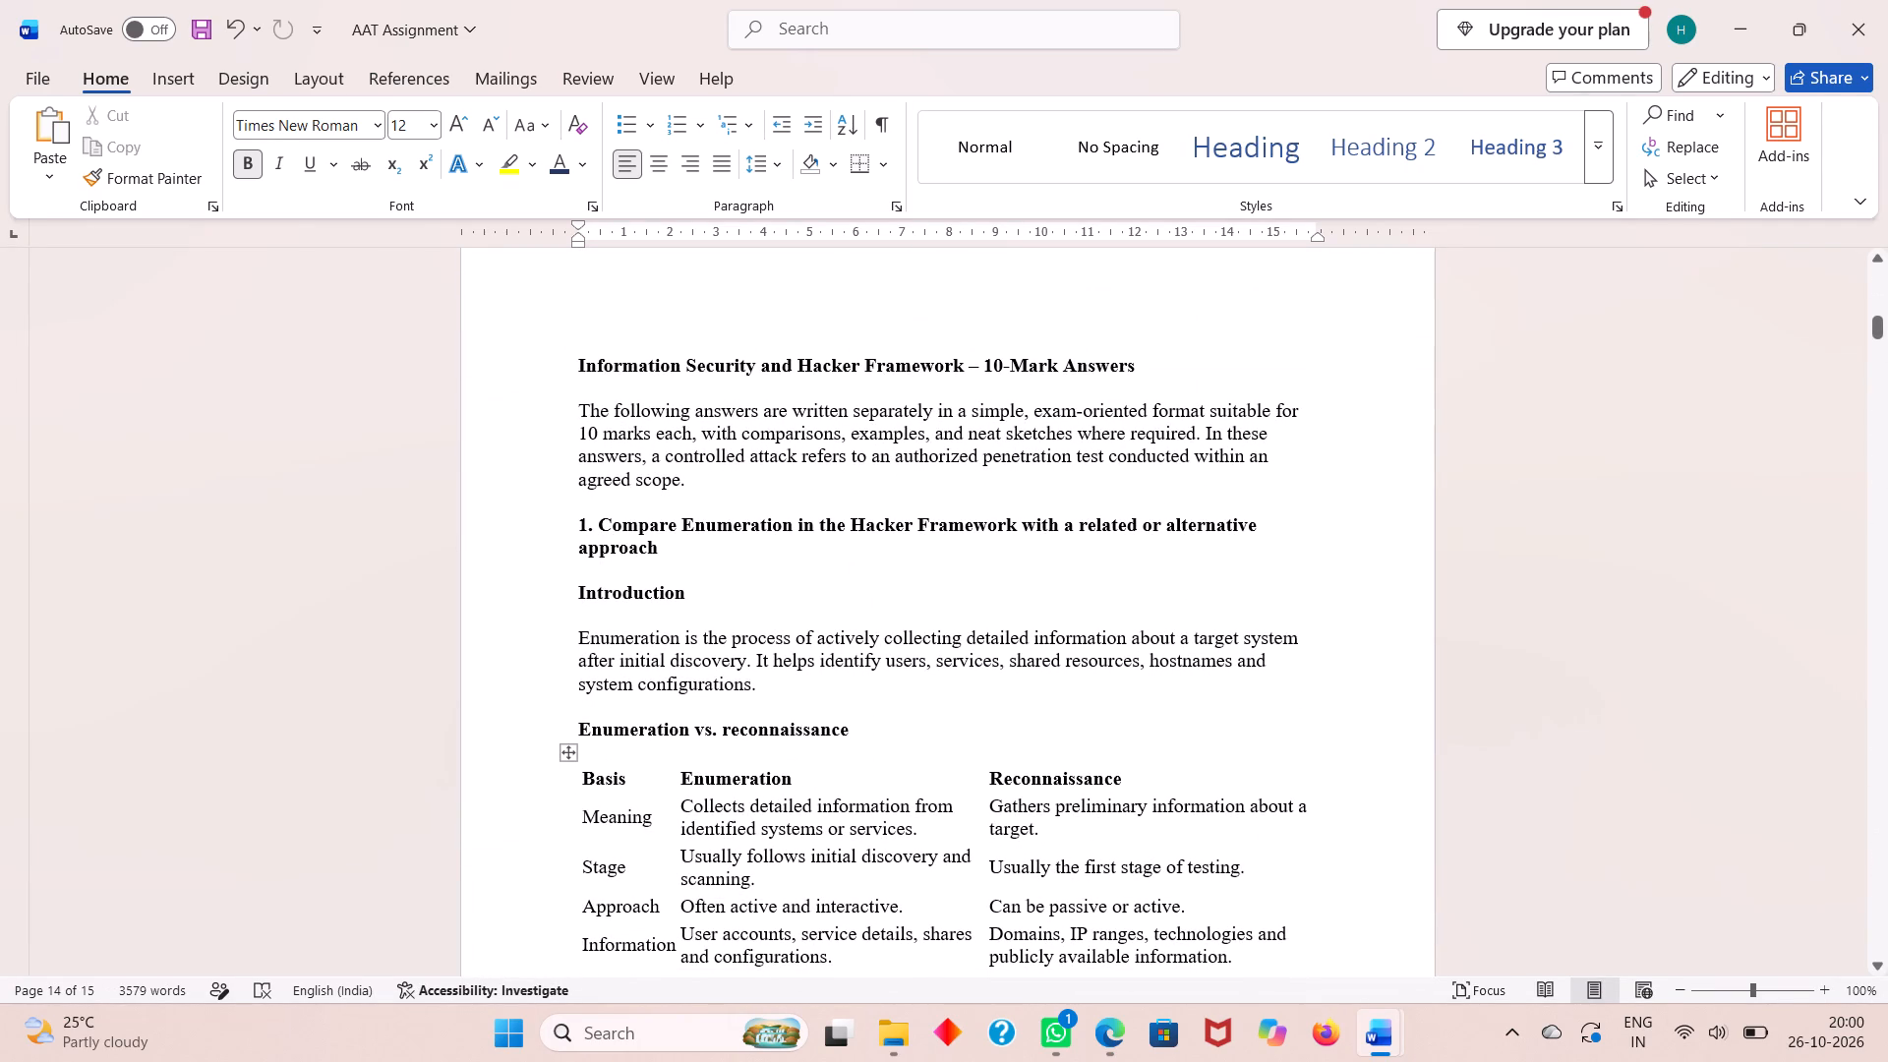
{"action": "left_click_drag", "start_coordinate": [578, 357], "coordinate": [678, 497]}
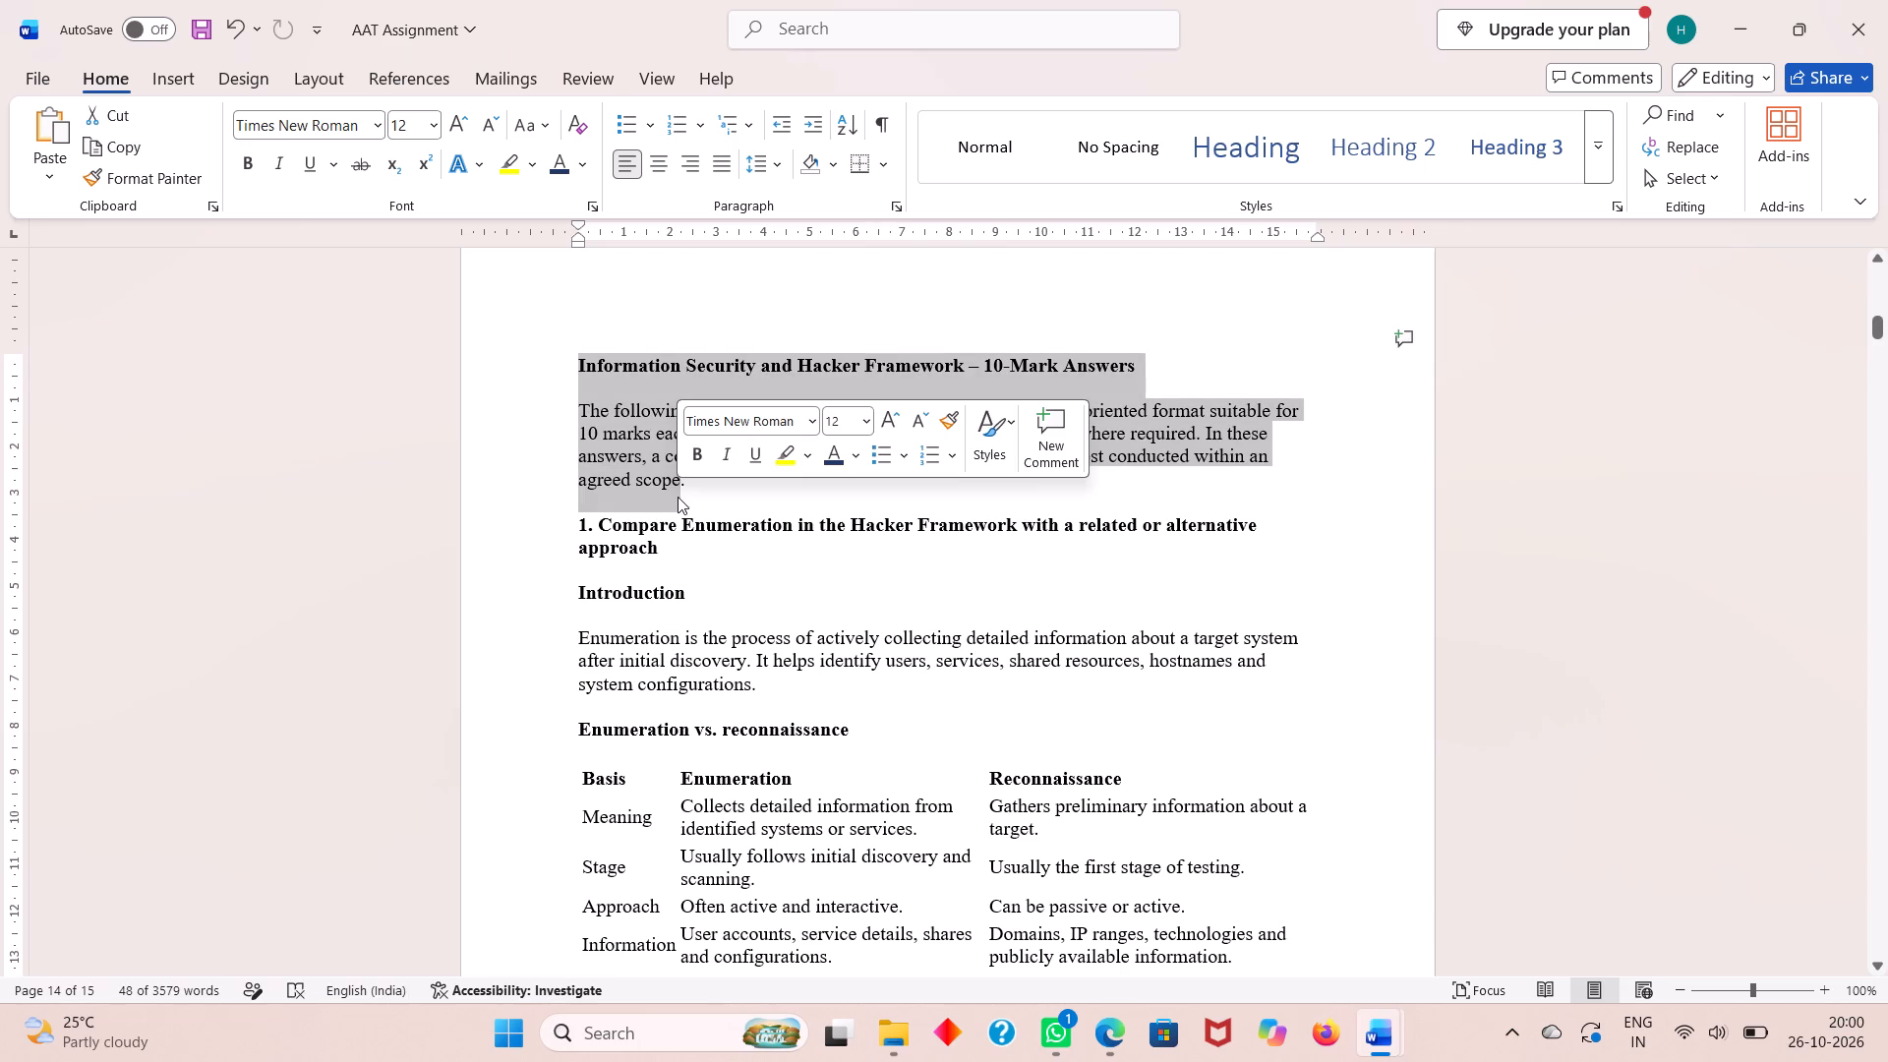
{"action": "key", "text": "BackSpace"}
{"action": "key", "text": "Right"}
{"action": "key", "text": "BackSpace"}
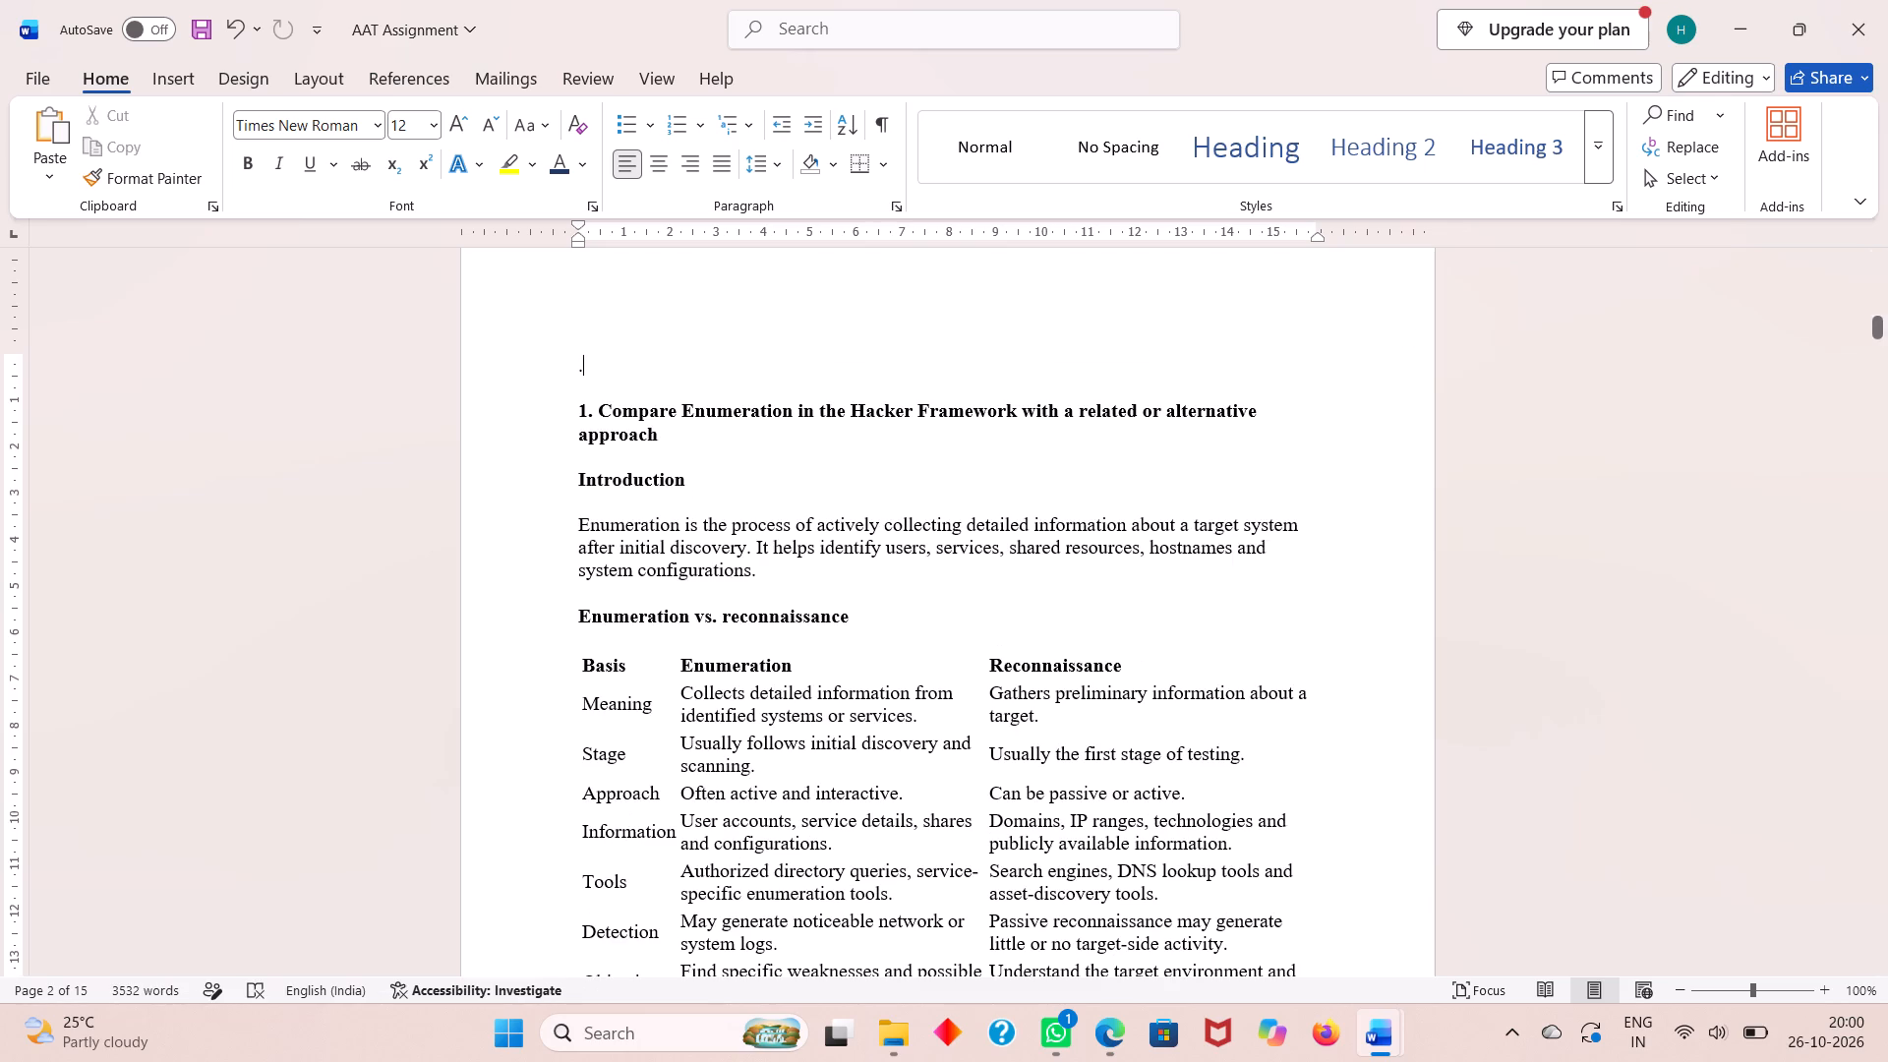
{"action": "key", "text": "BackSpace"}
{"action": "key", "text": "BackSpace"}
Look through the pasted answers from question 1 to the last question and back to the cover page.
{"action": "scroll", "coordinate": [728, 590], "scroll_direction": "down", "scroll_amount": 1}
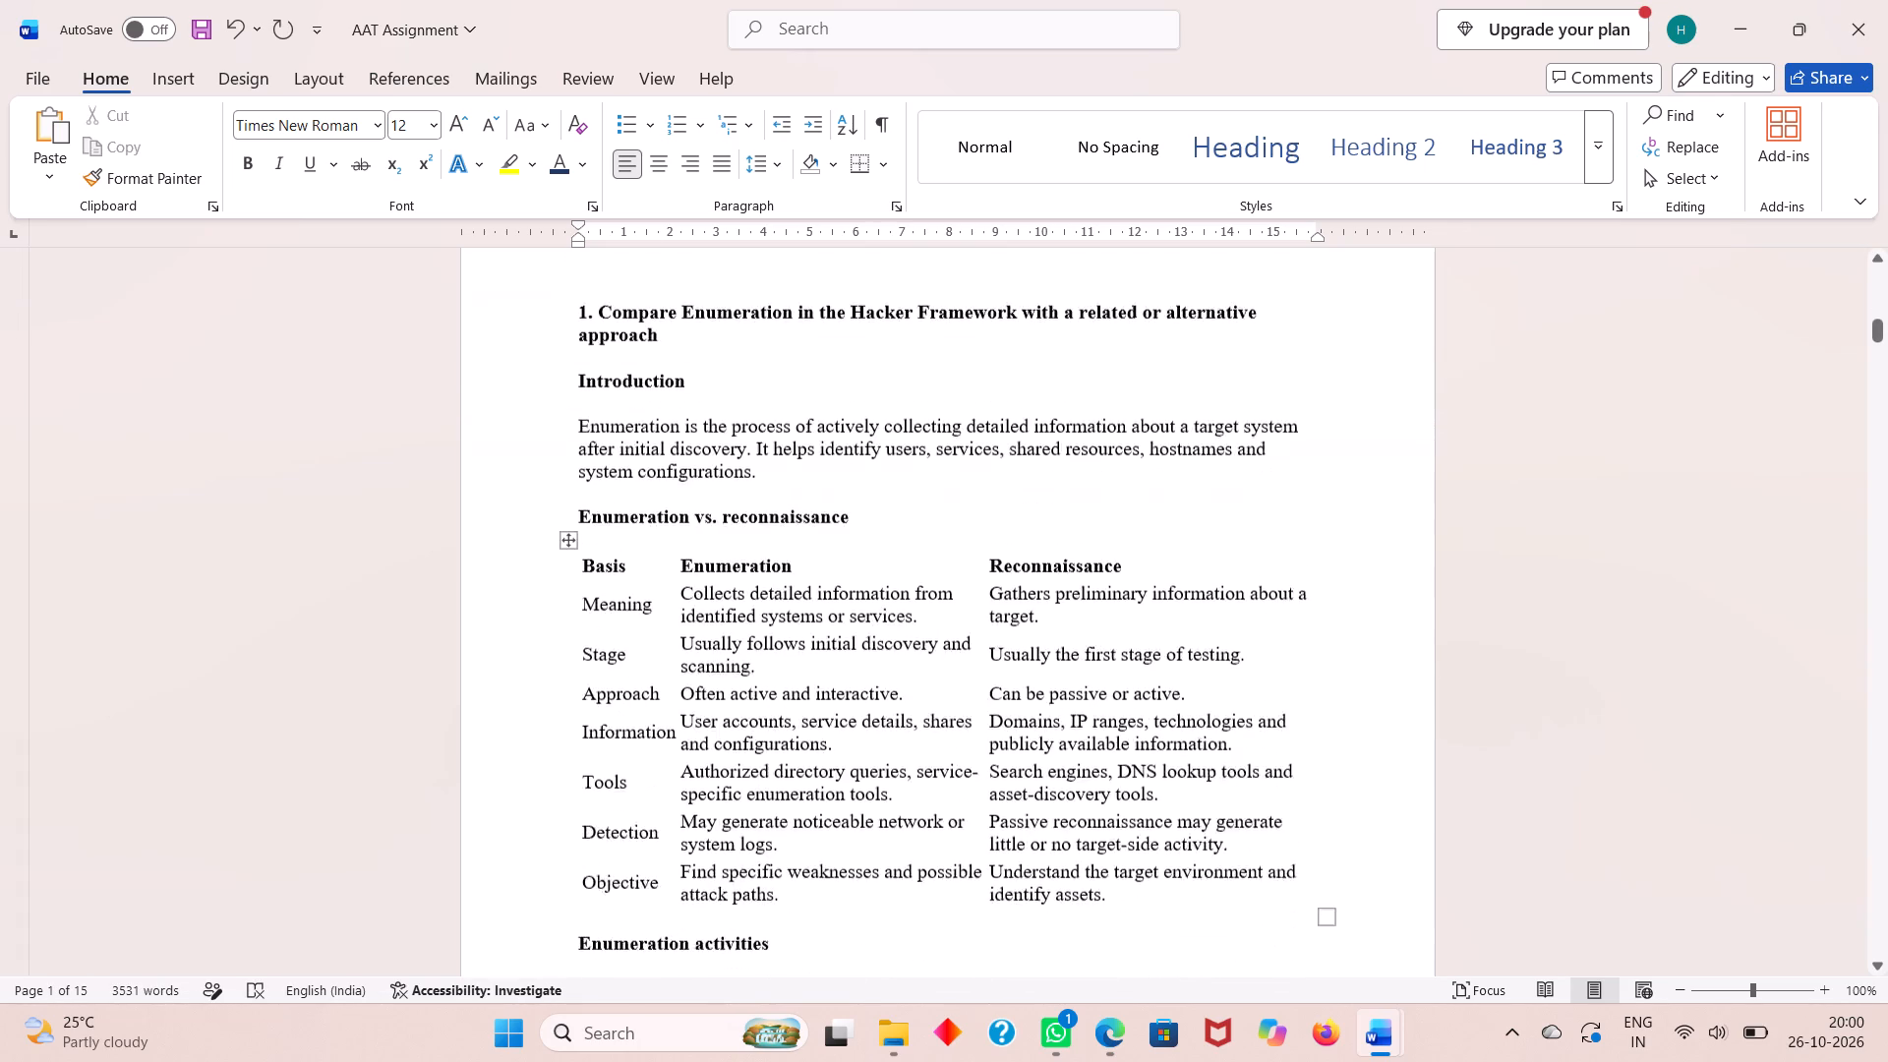
{"action": "scroll", "coordinate": [728, 590], "scroll_direction": "down", "scroll_amount": 3}
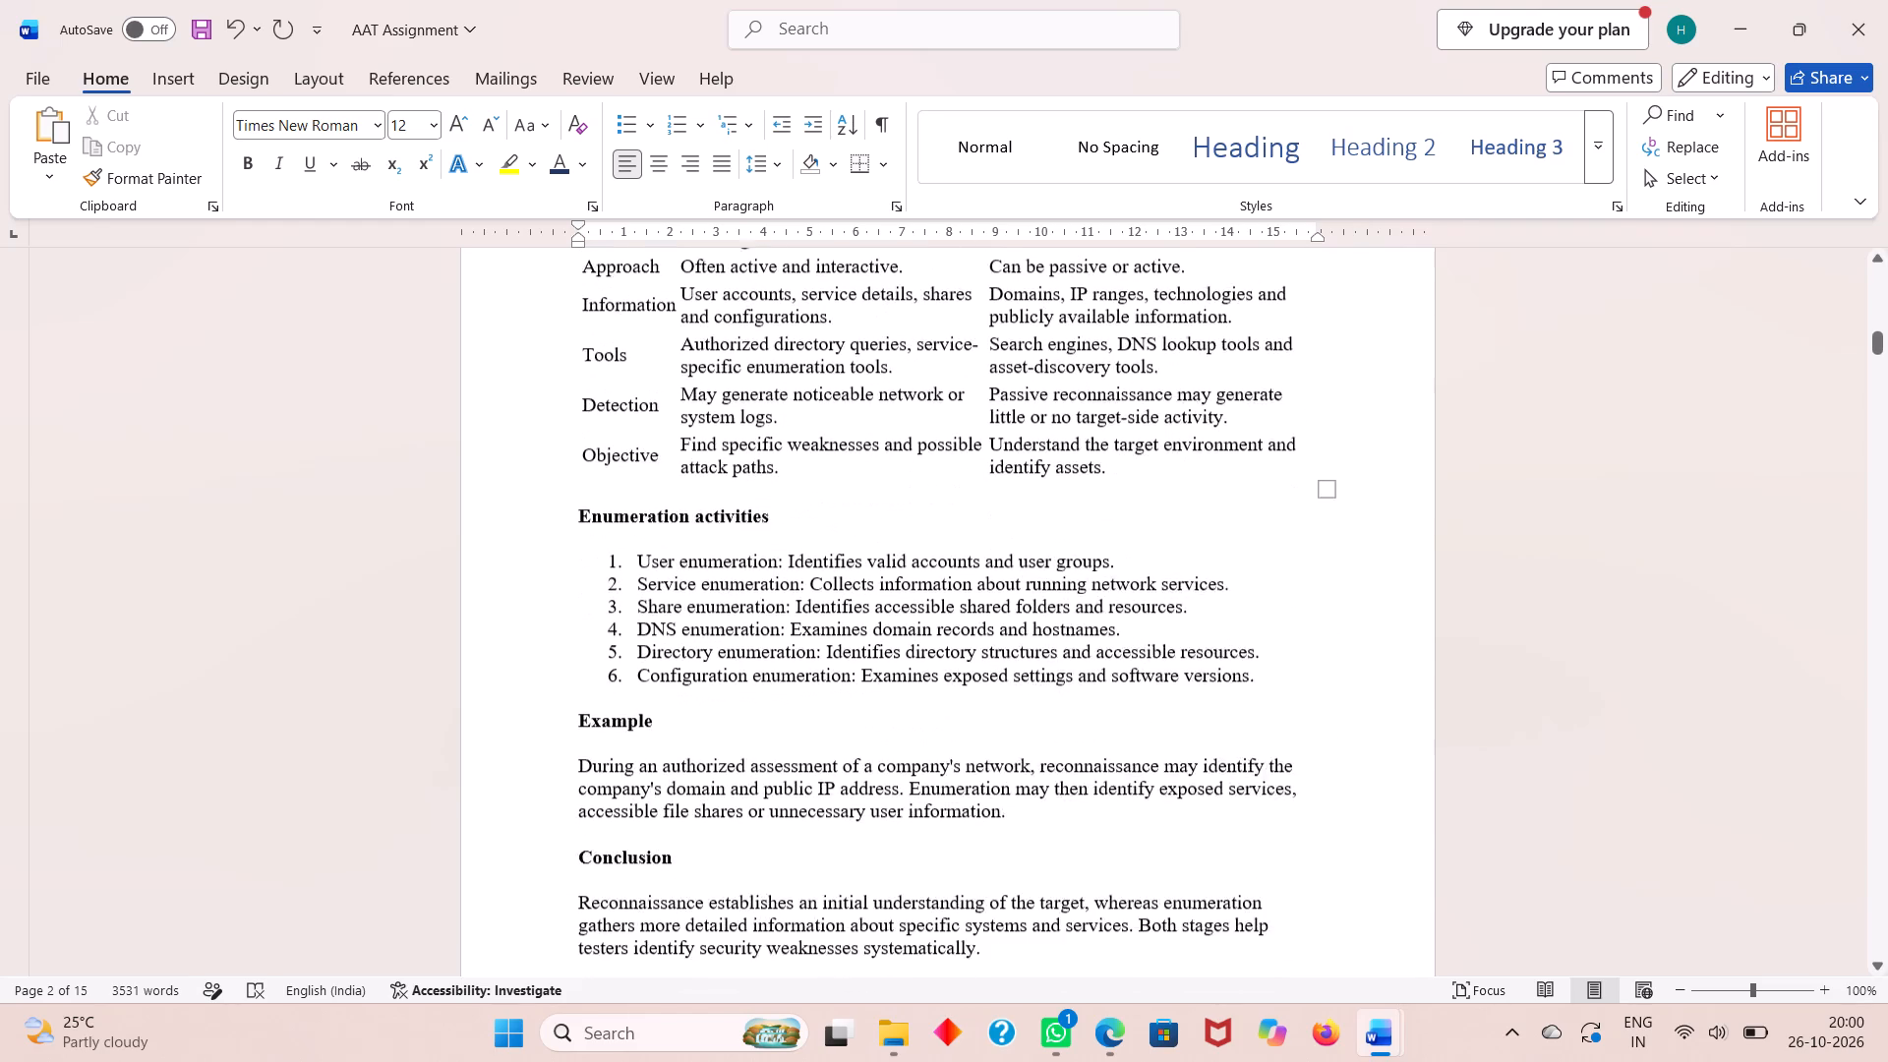
{"action": "scroll", "coordinate": [728, 590], "scroll_direction": "down", "scroll_amount": 2}
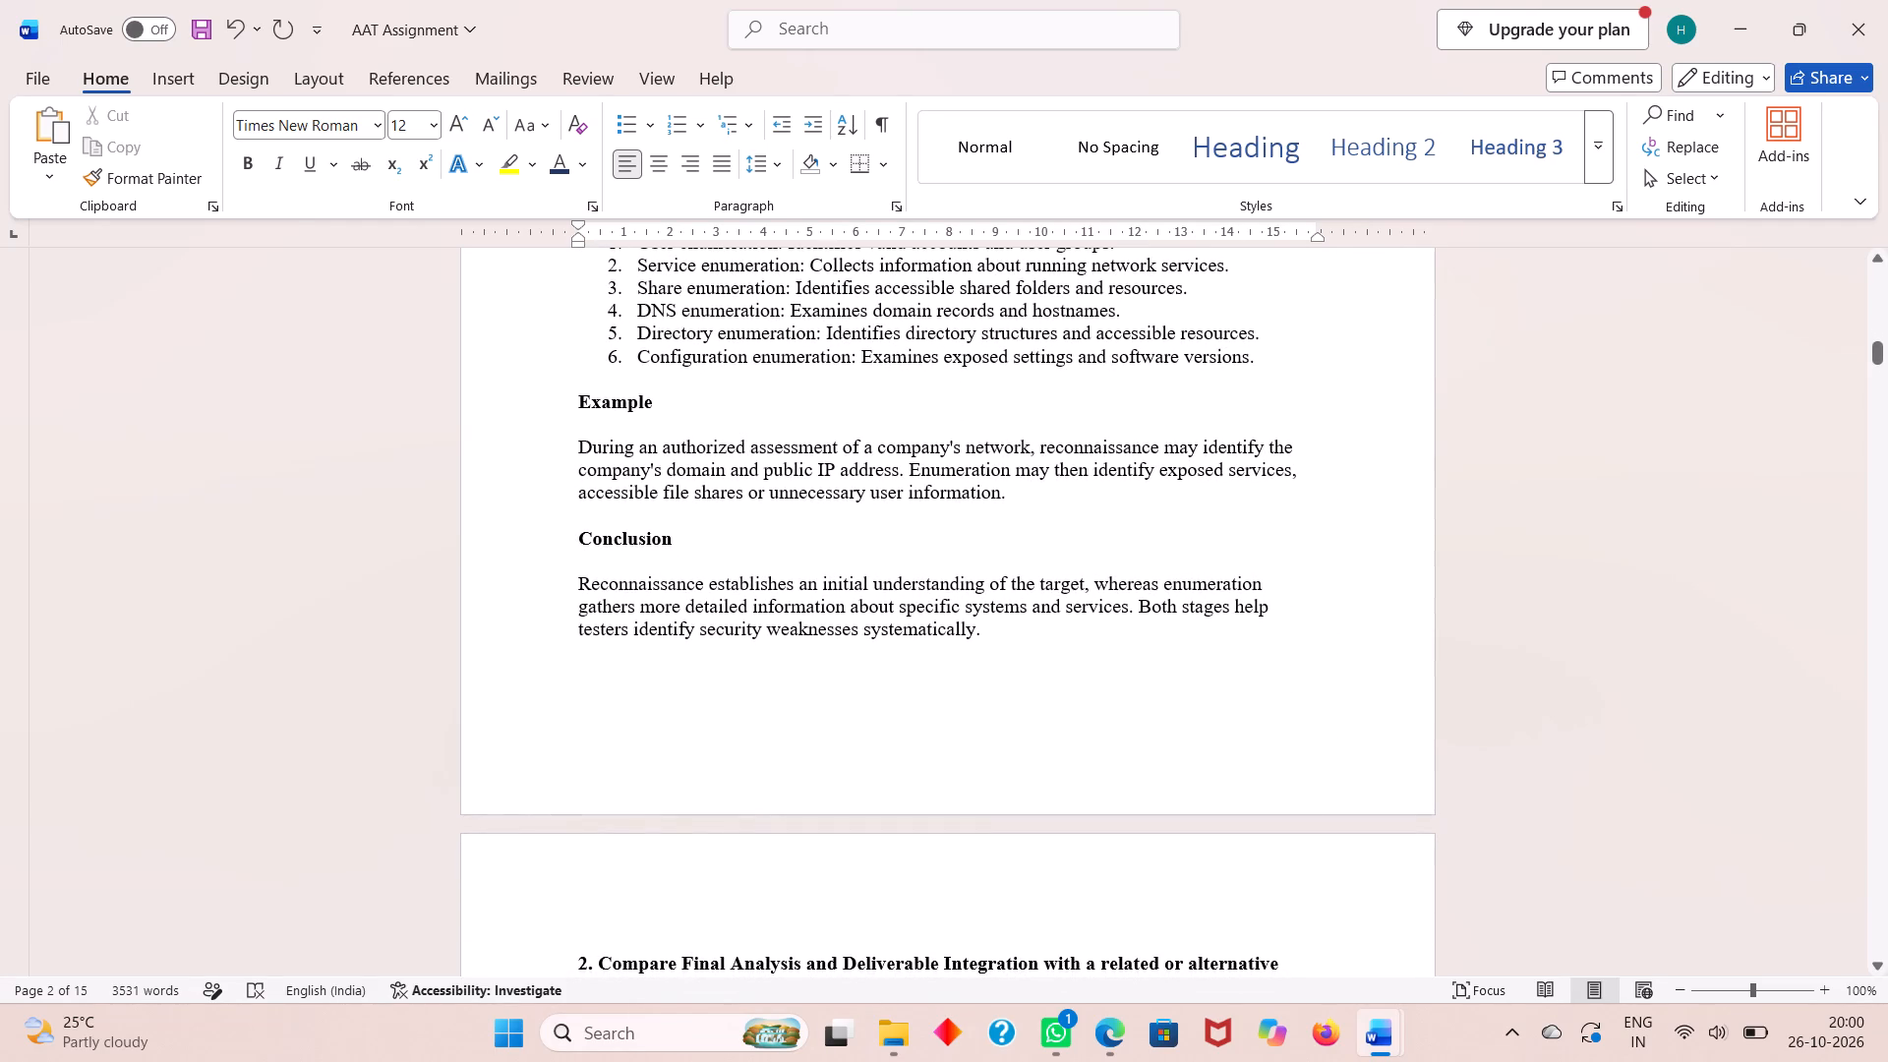
{"action": "scroll", "coordinate": [652, 570], "scroll_direction": "down", "scroll_amount": 20}
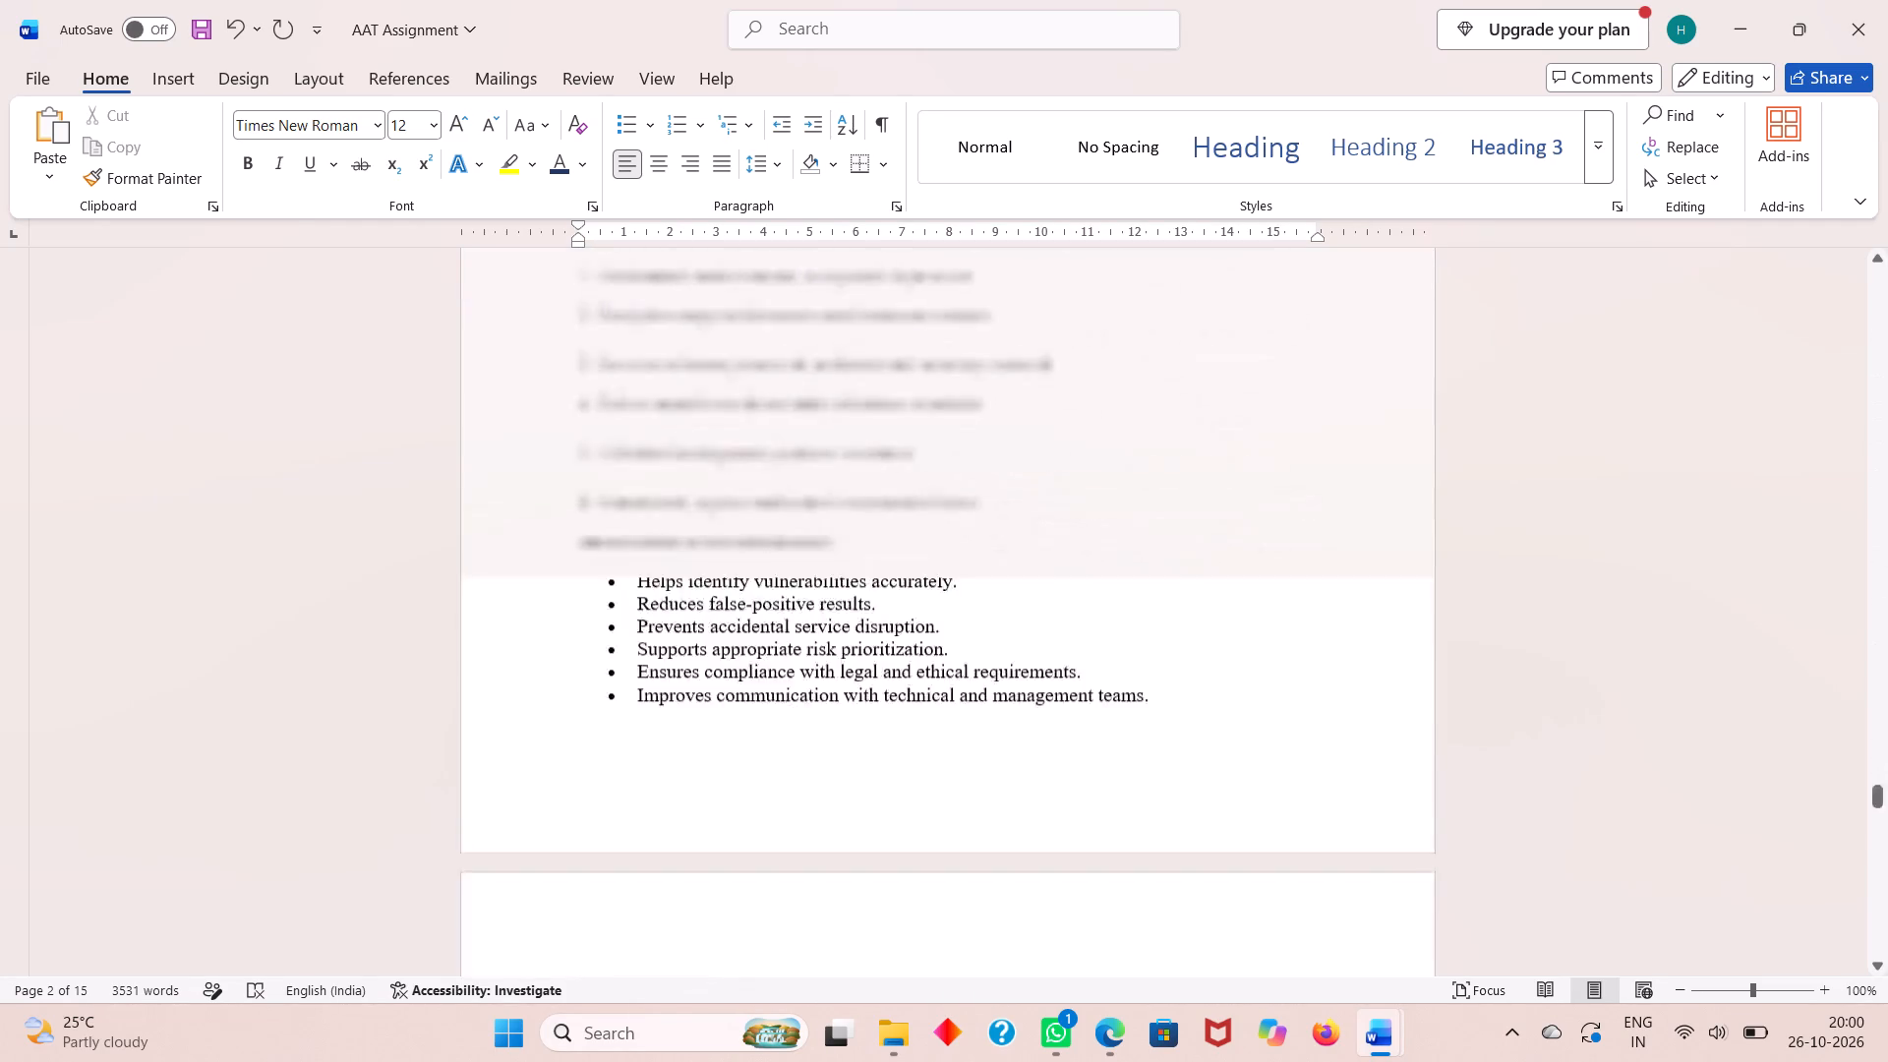
{"action": "scroll", "coordinate": [652, 570], "scroll_direction": "down", "scroll_amount": 8}
{"action": "scroll", "coordinate": [652, 570], "scroll_direction": "up", "scroll_amount": 11}
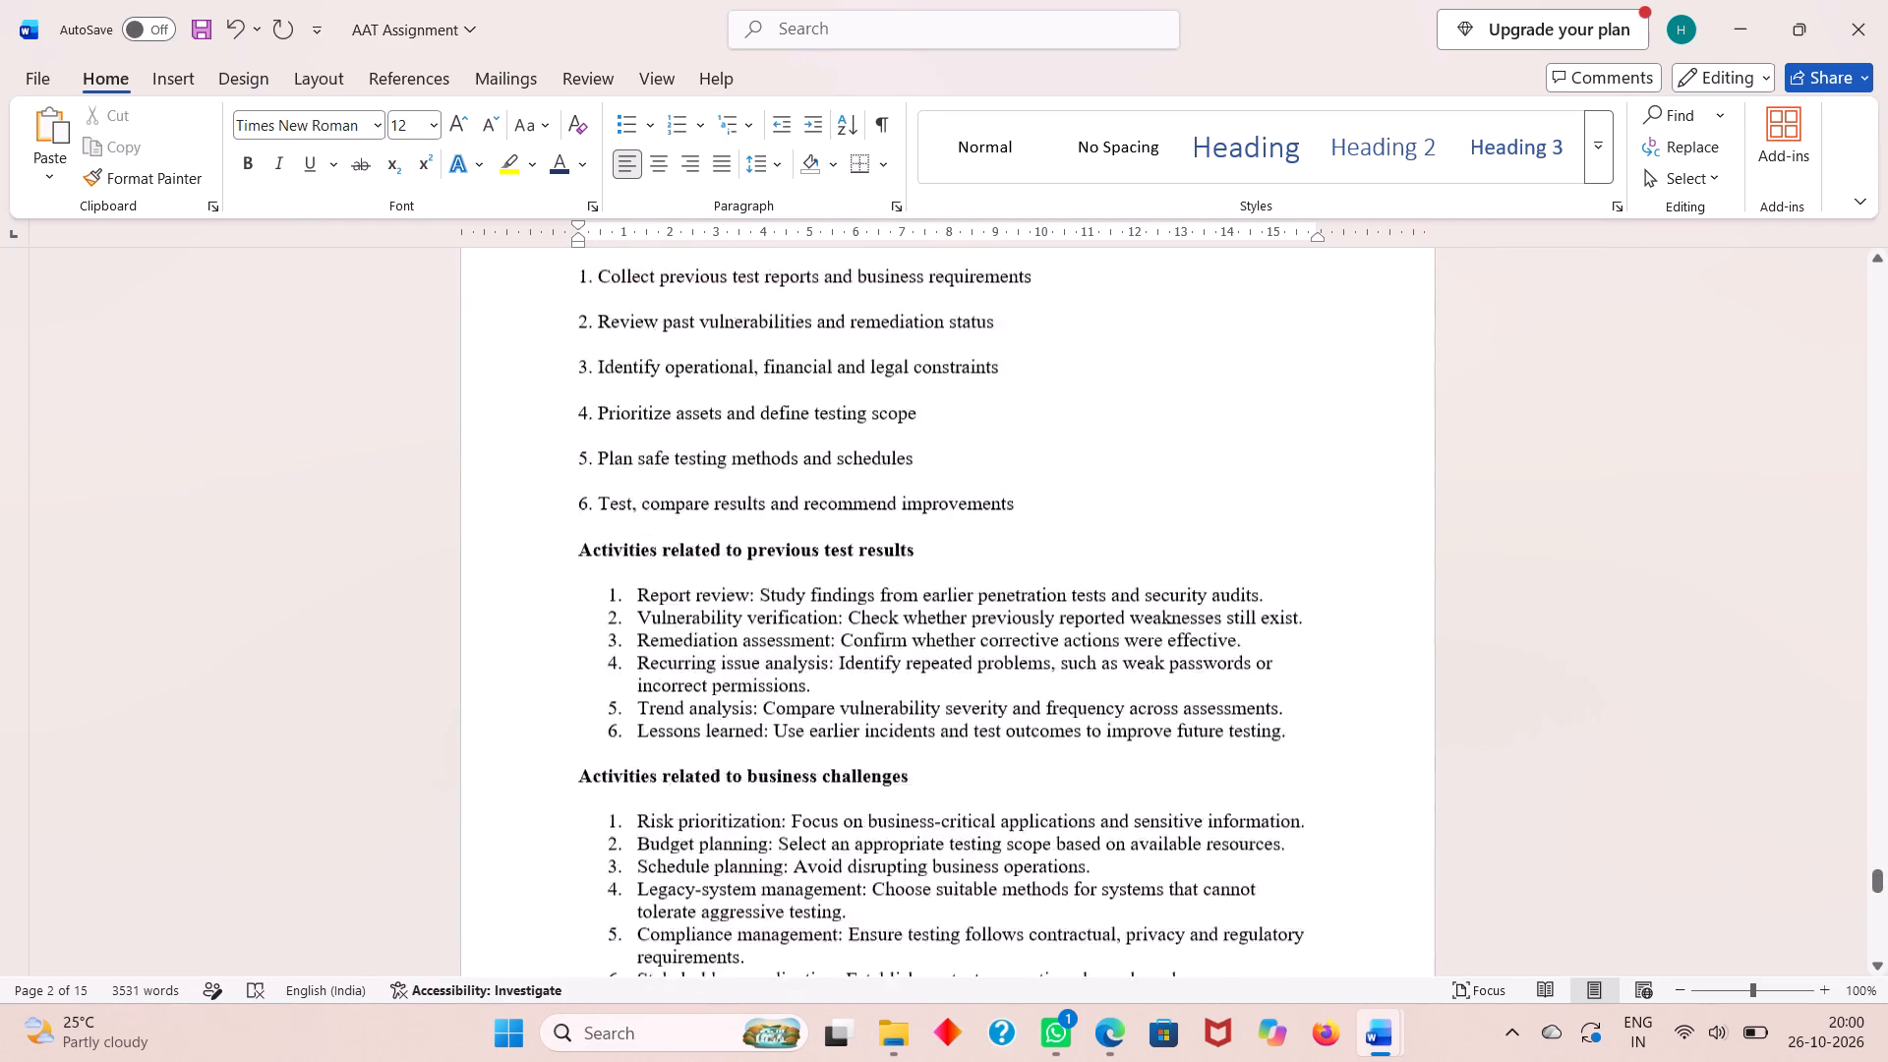
{"action": "scroll", "coordinate": [652, 570], "scroll_direction": "up", "scroll_amount": 5}
{"action": "scroll", "coordinate": [652, 570], "scroll_direction": "down", "scroll_amount": 20}
{"action": "scroll", "coordinate": [652, 570], "scroll_direction": "down", "scroll_amount": 5}
{"action": "scroll", "coordinate": [758, 624], "scroll_direction": "down", "scroll_amount": 2}
{"action": "scroll", "coordinate": [689, 783], "scroll_direction": "up", "scroll_amount": 20}
{"action": "scroll", "coordinate": [689, 783], "scroll_direction": "up", "scroll_amount": 6}
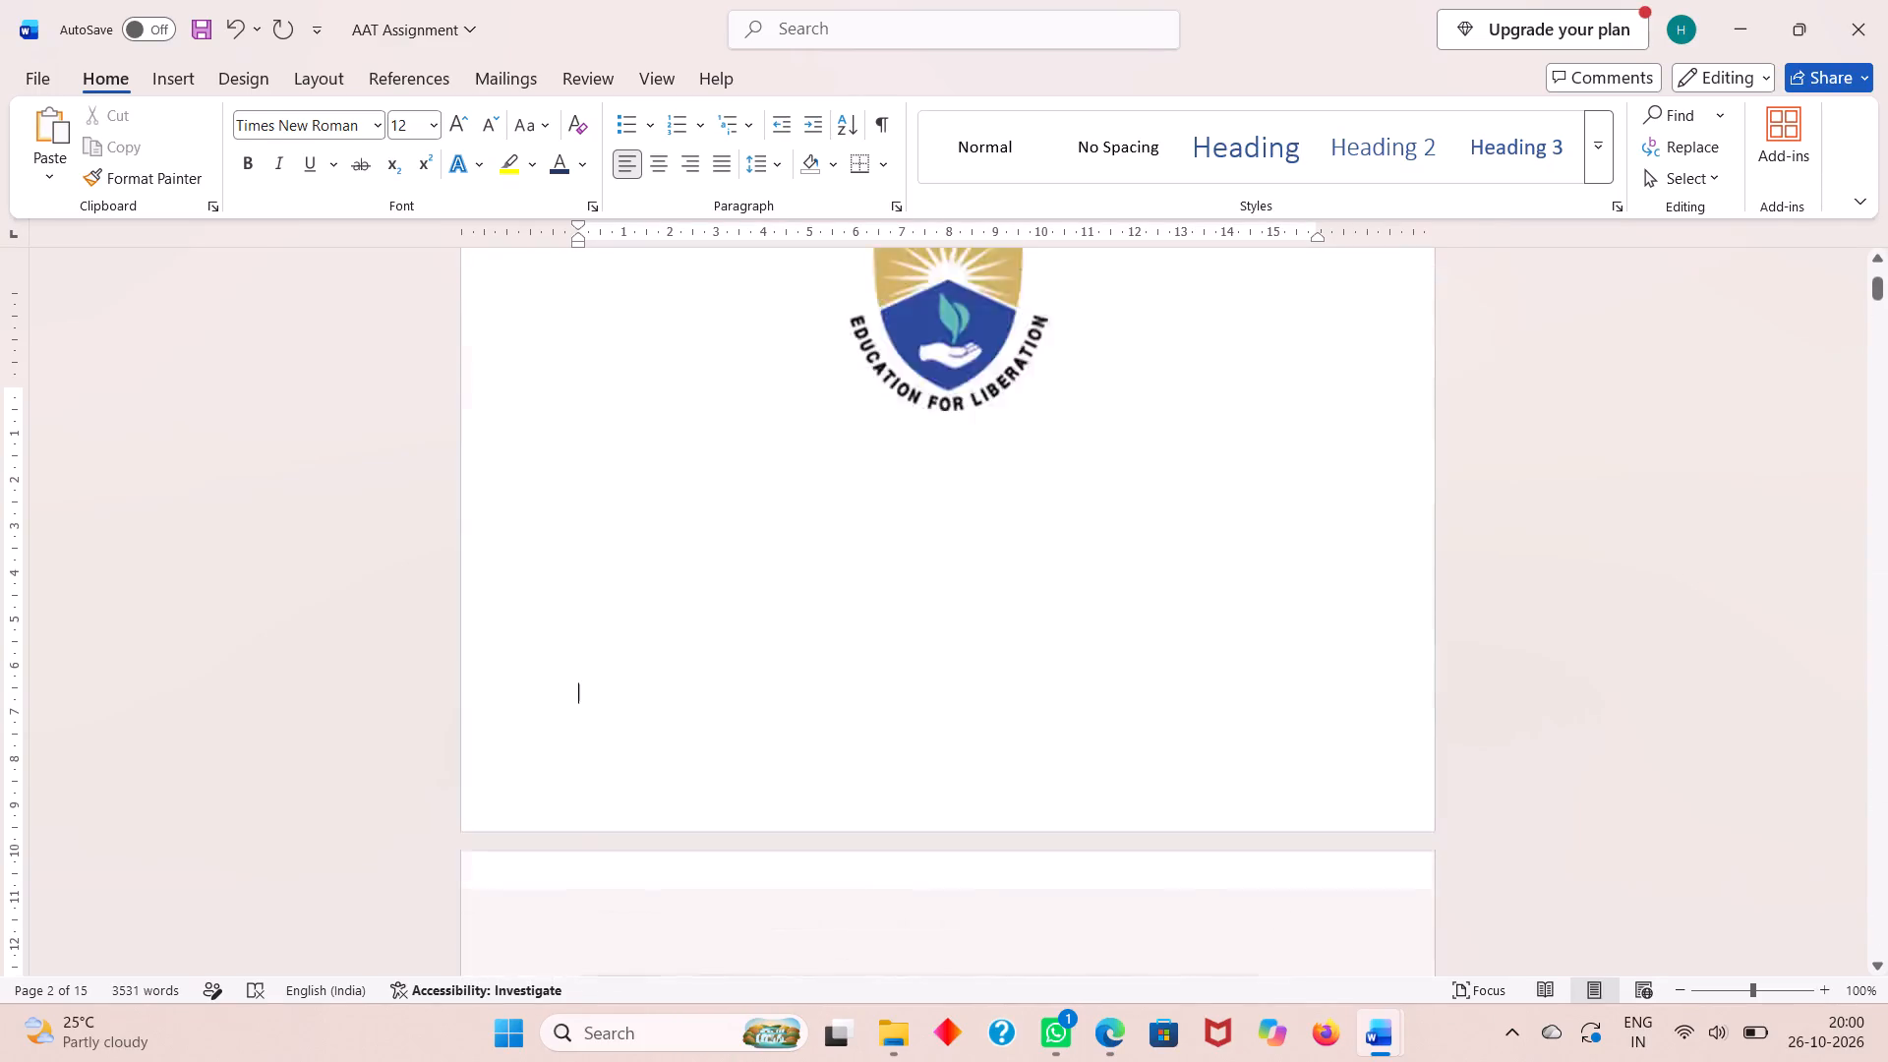
{"action": "scroll", "coordinate": [689, 783], "scroll_direction": "up", "scroll_amount": 12}
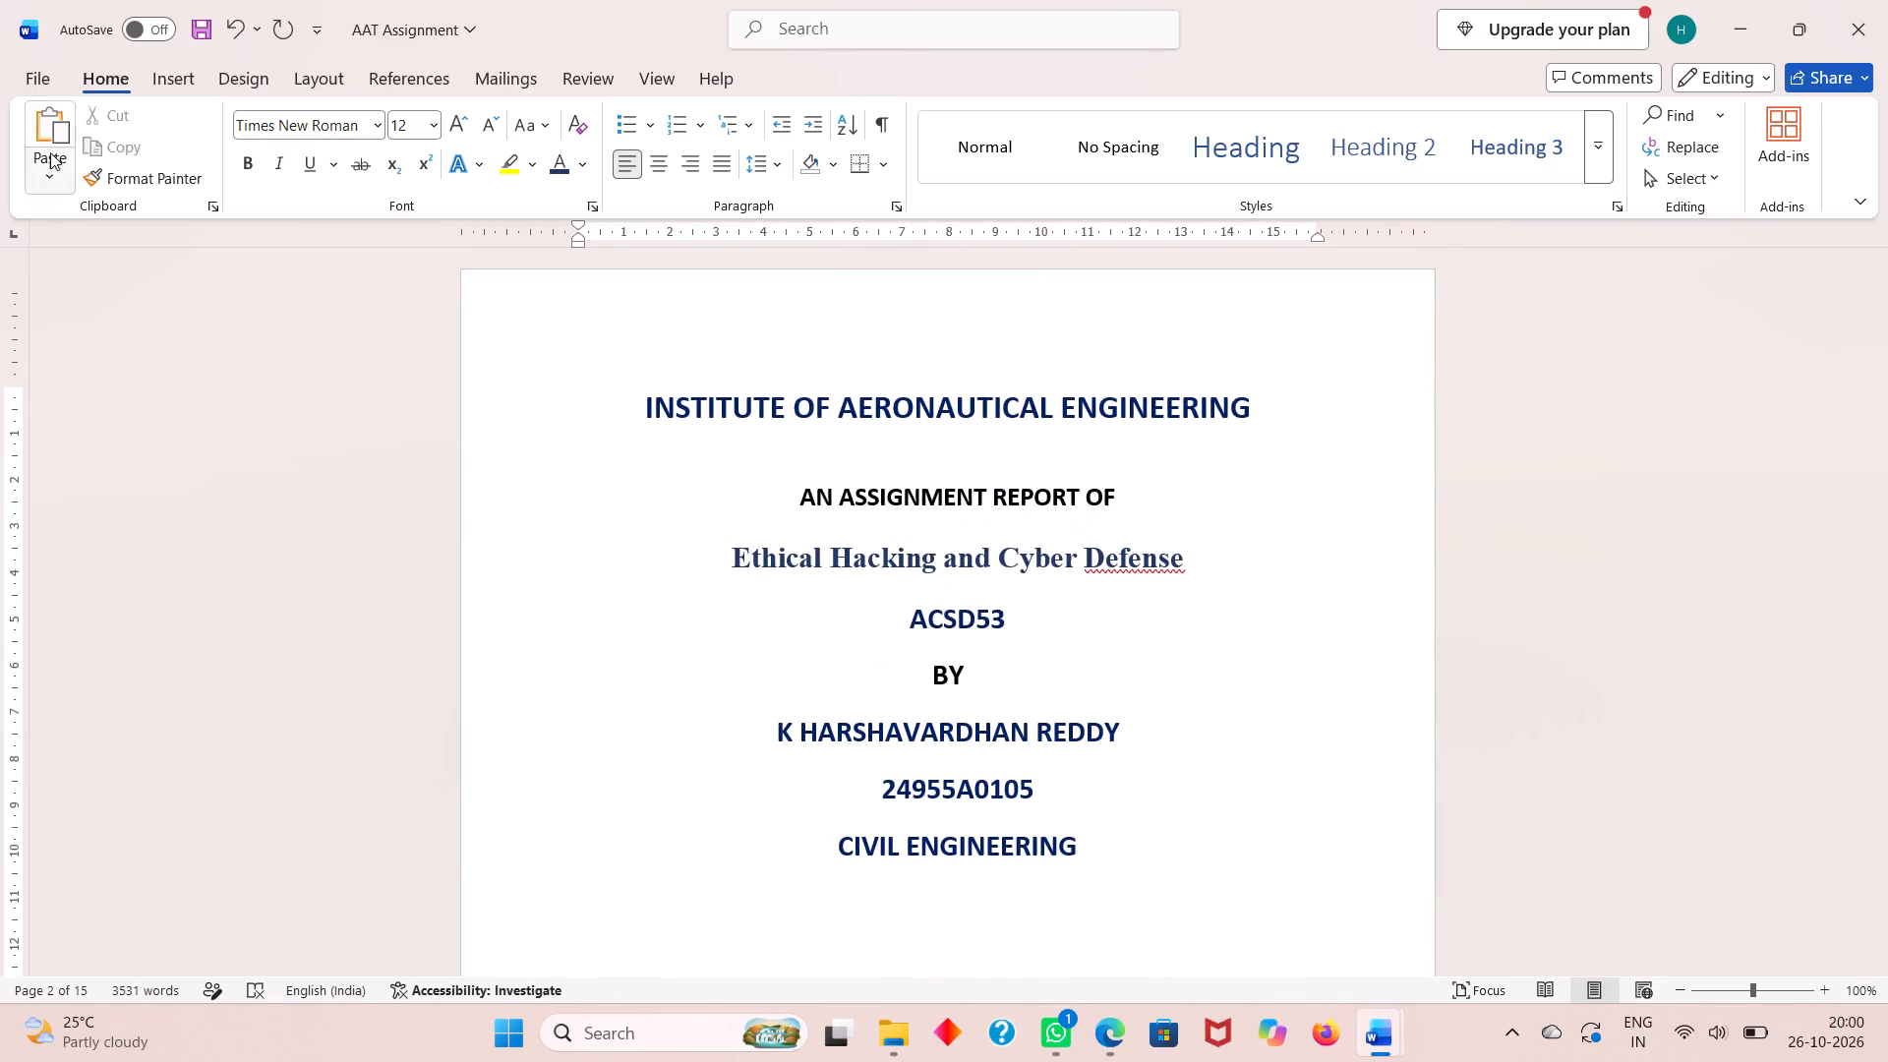
Save a copy of the document as a PDF named EHCD in the Downloads folder.
{"action": "left_click", "coordinate": [42, 86]}
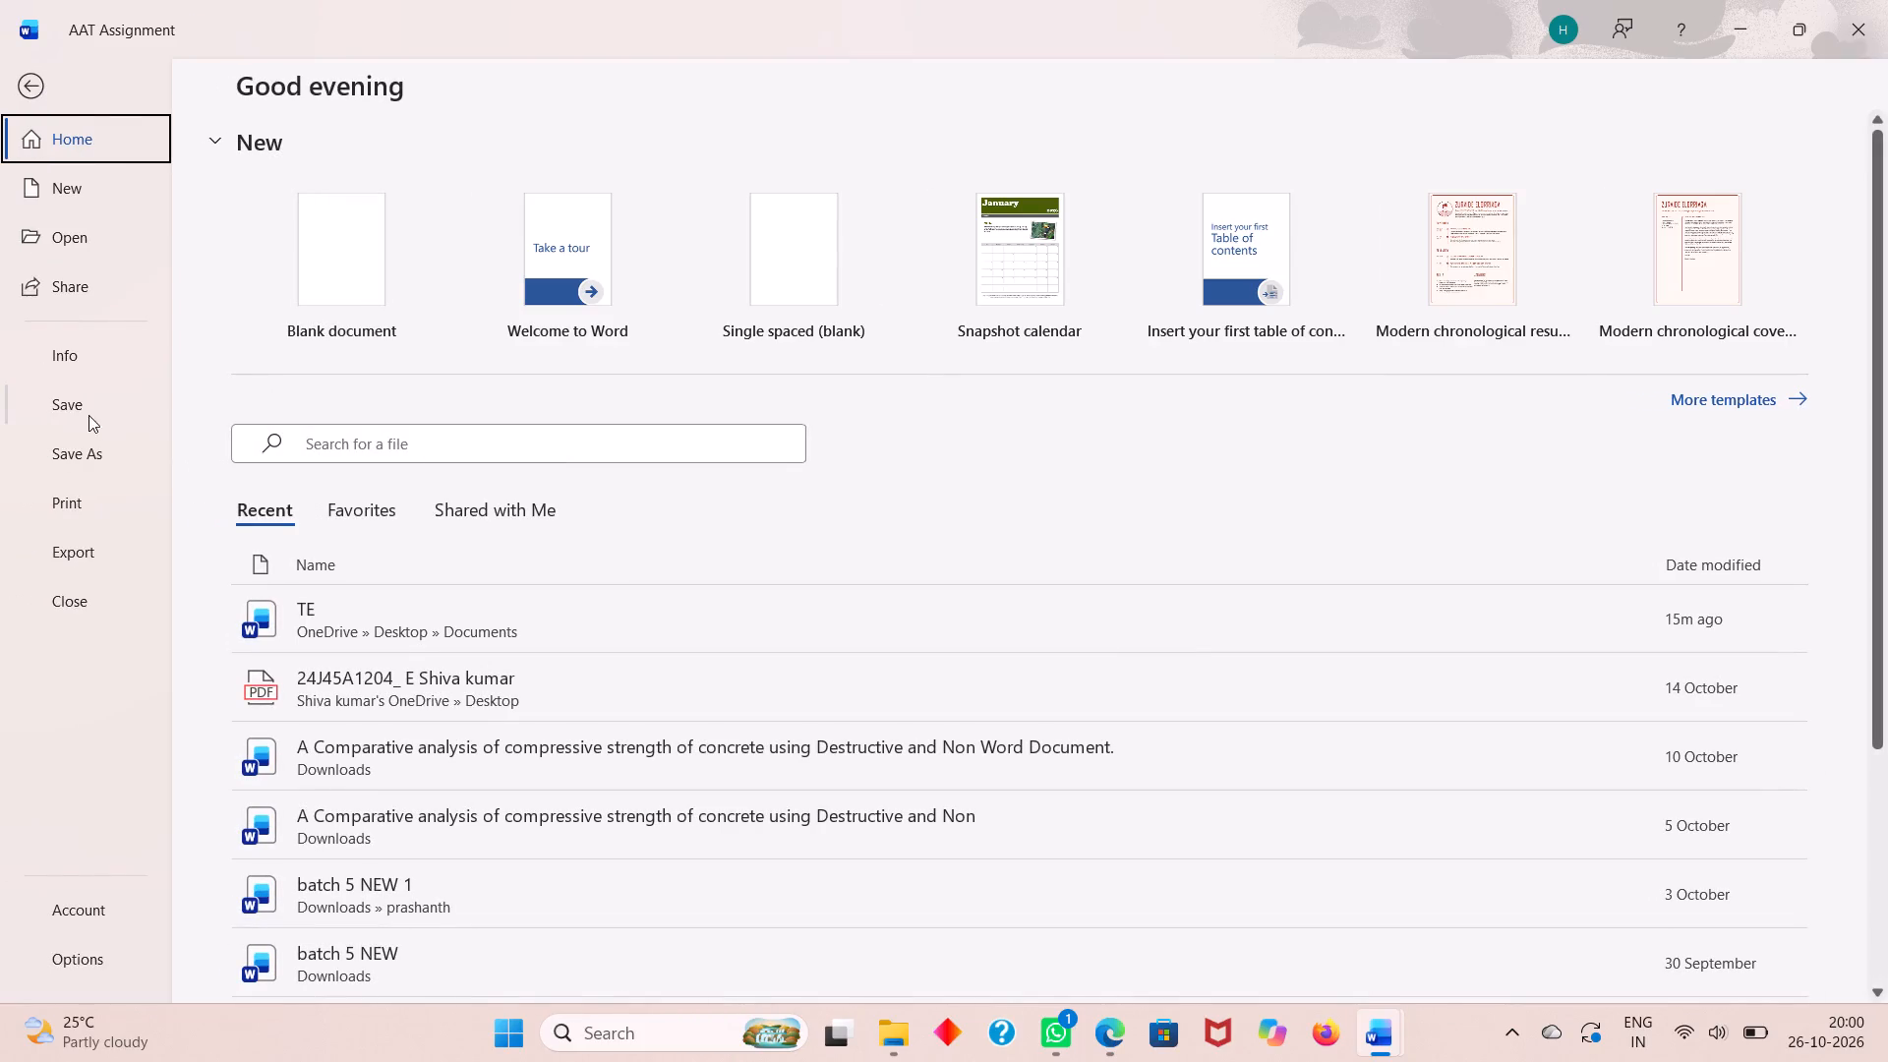
{"action": "left_click", "coordinate": [87, 449]}
{"action": "left_click", "coordinate": [399, 263]}
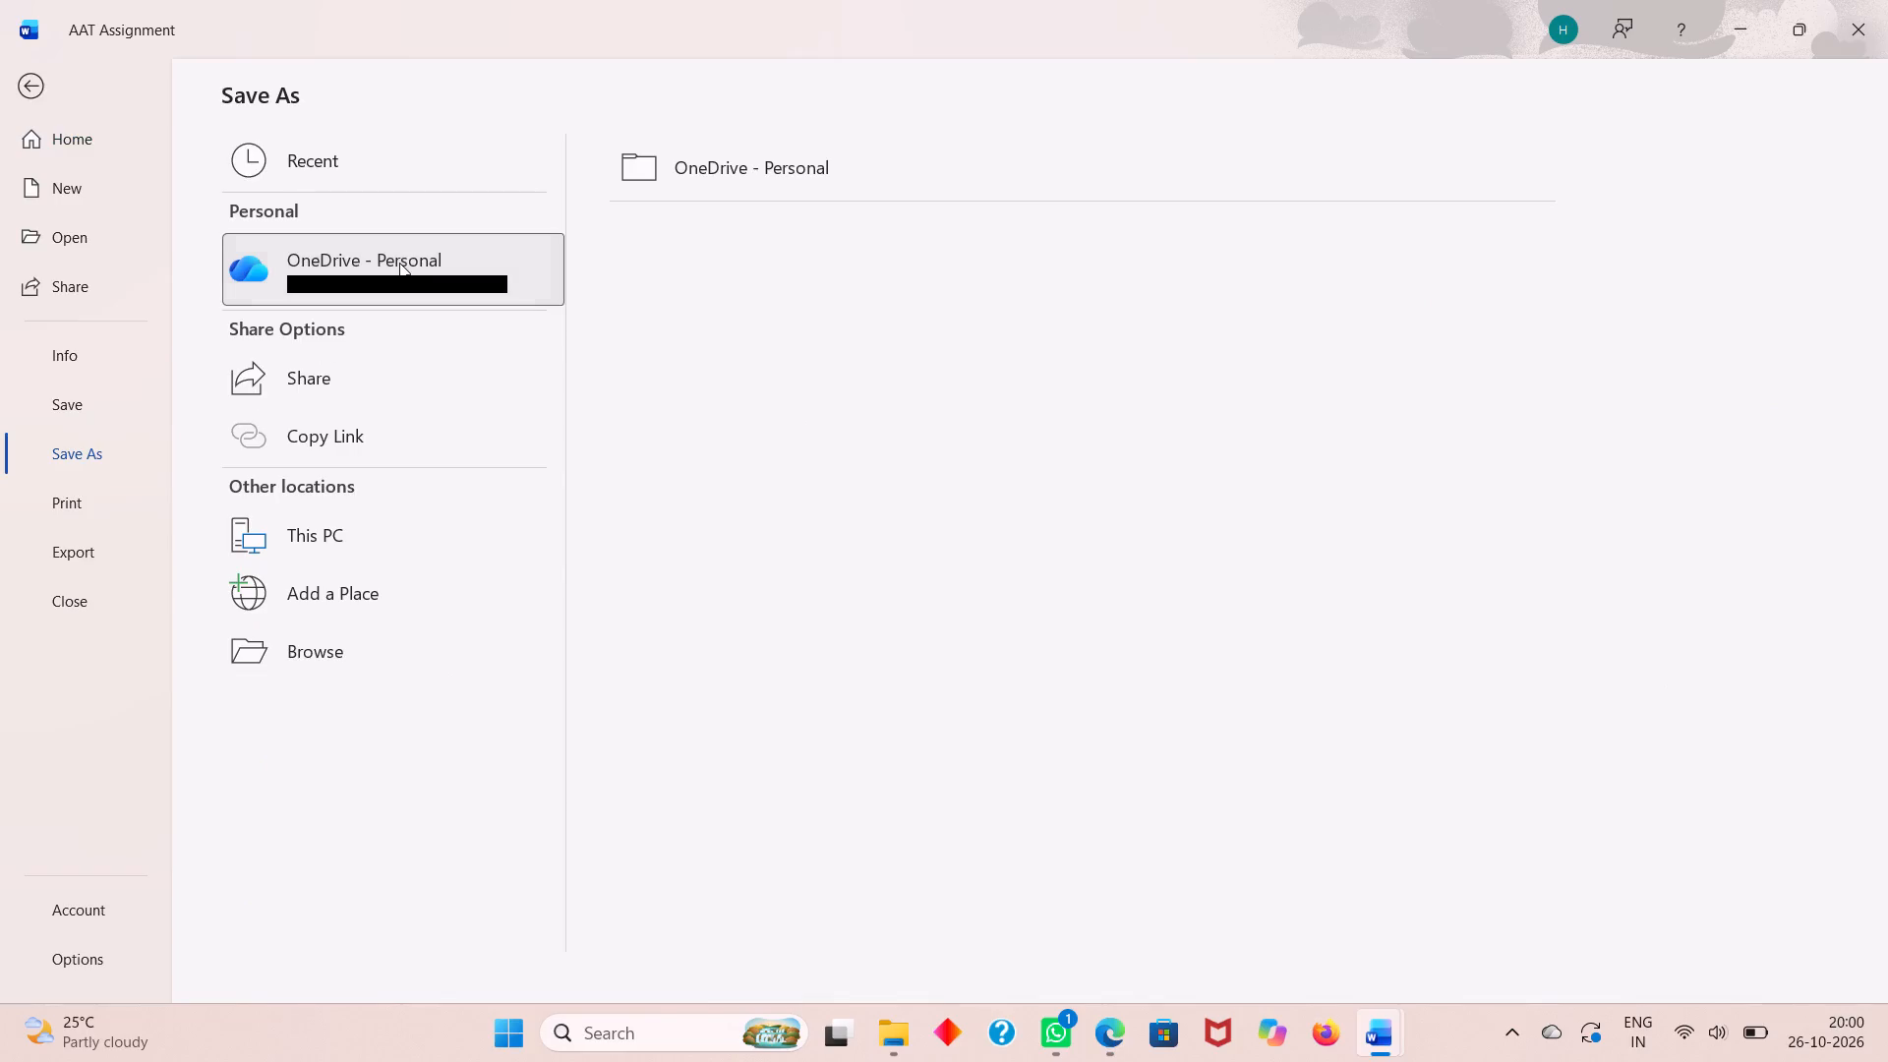
{"action": "left_click", "coordinate": [708, 149]}
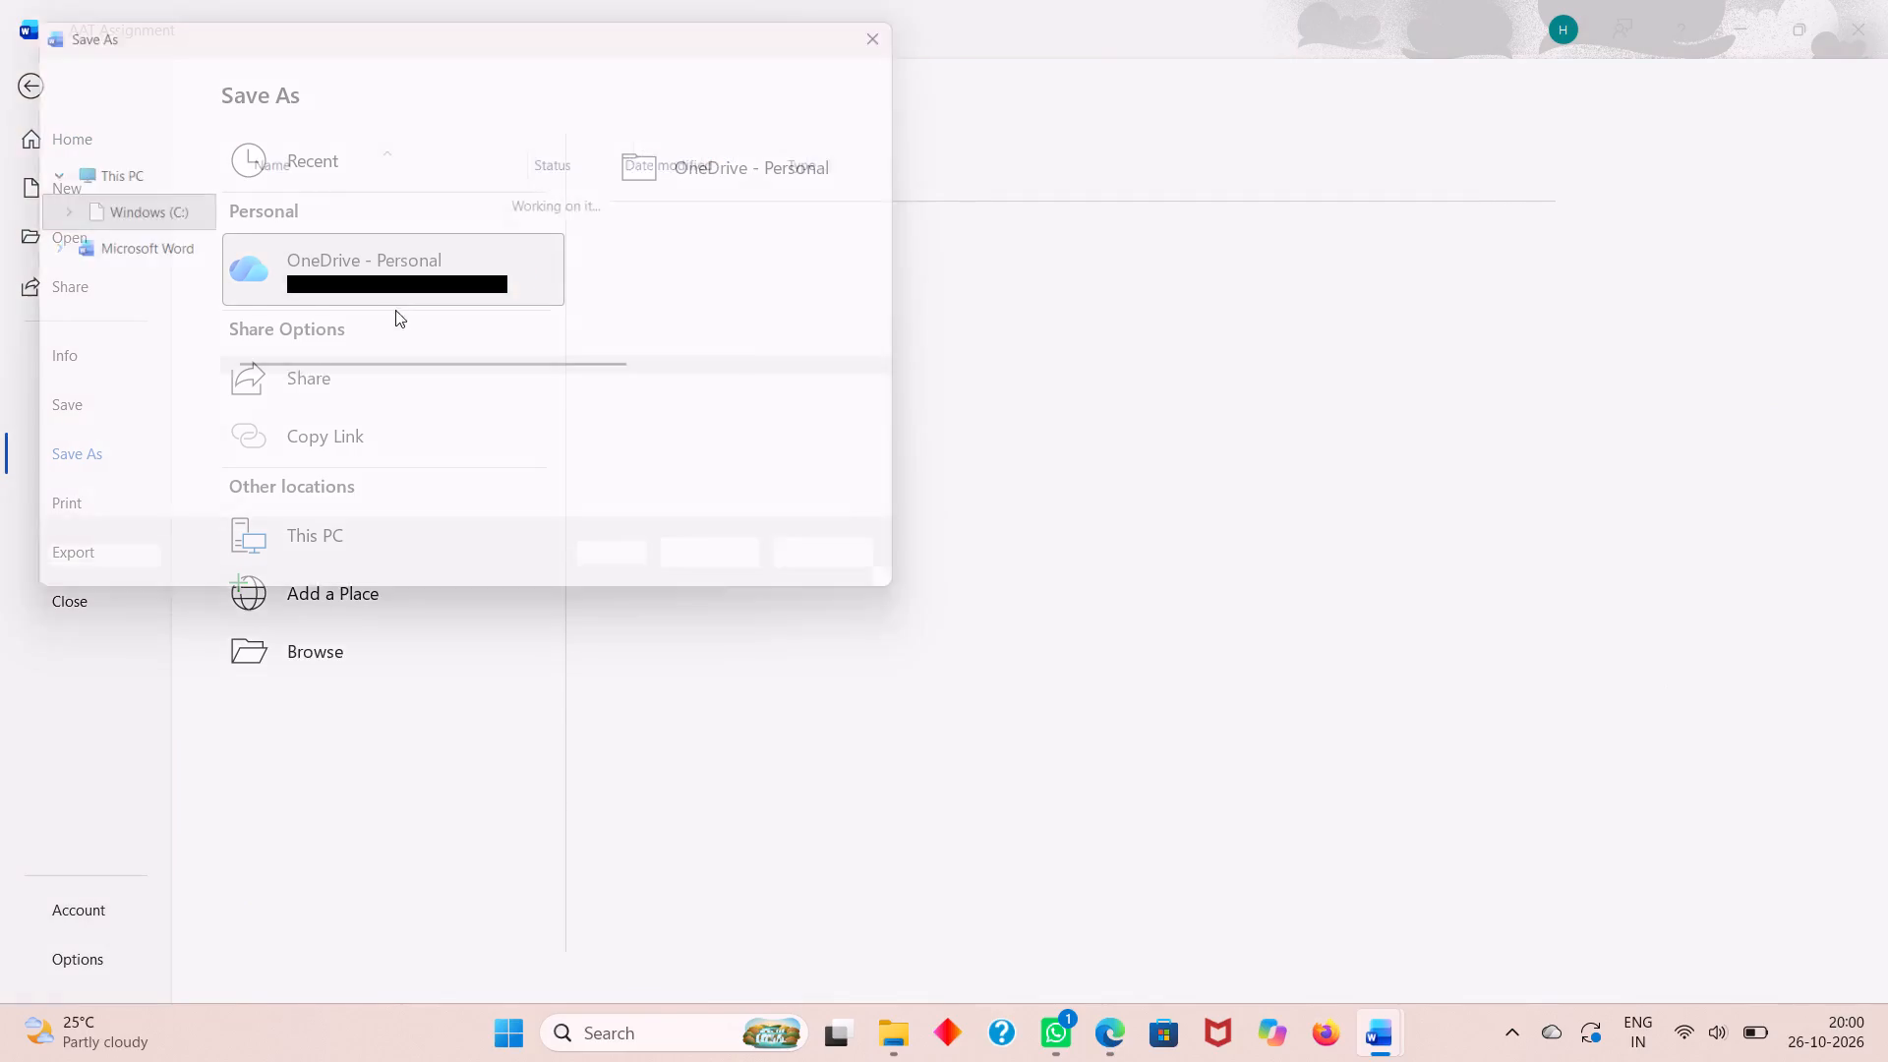
{"action": "scroll", "coordinate": [137, 238], "scroll_direction": "up", "scroll_amount": 4}
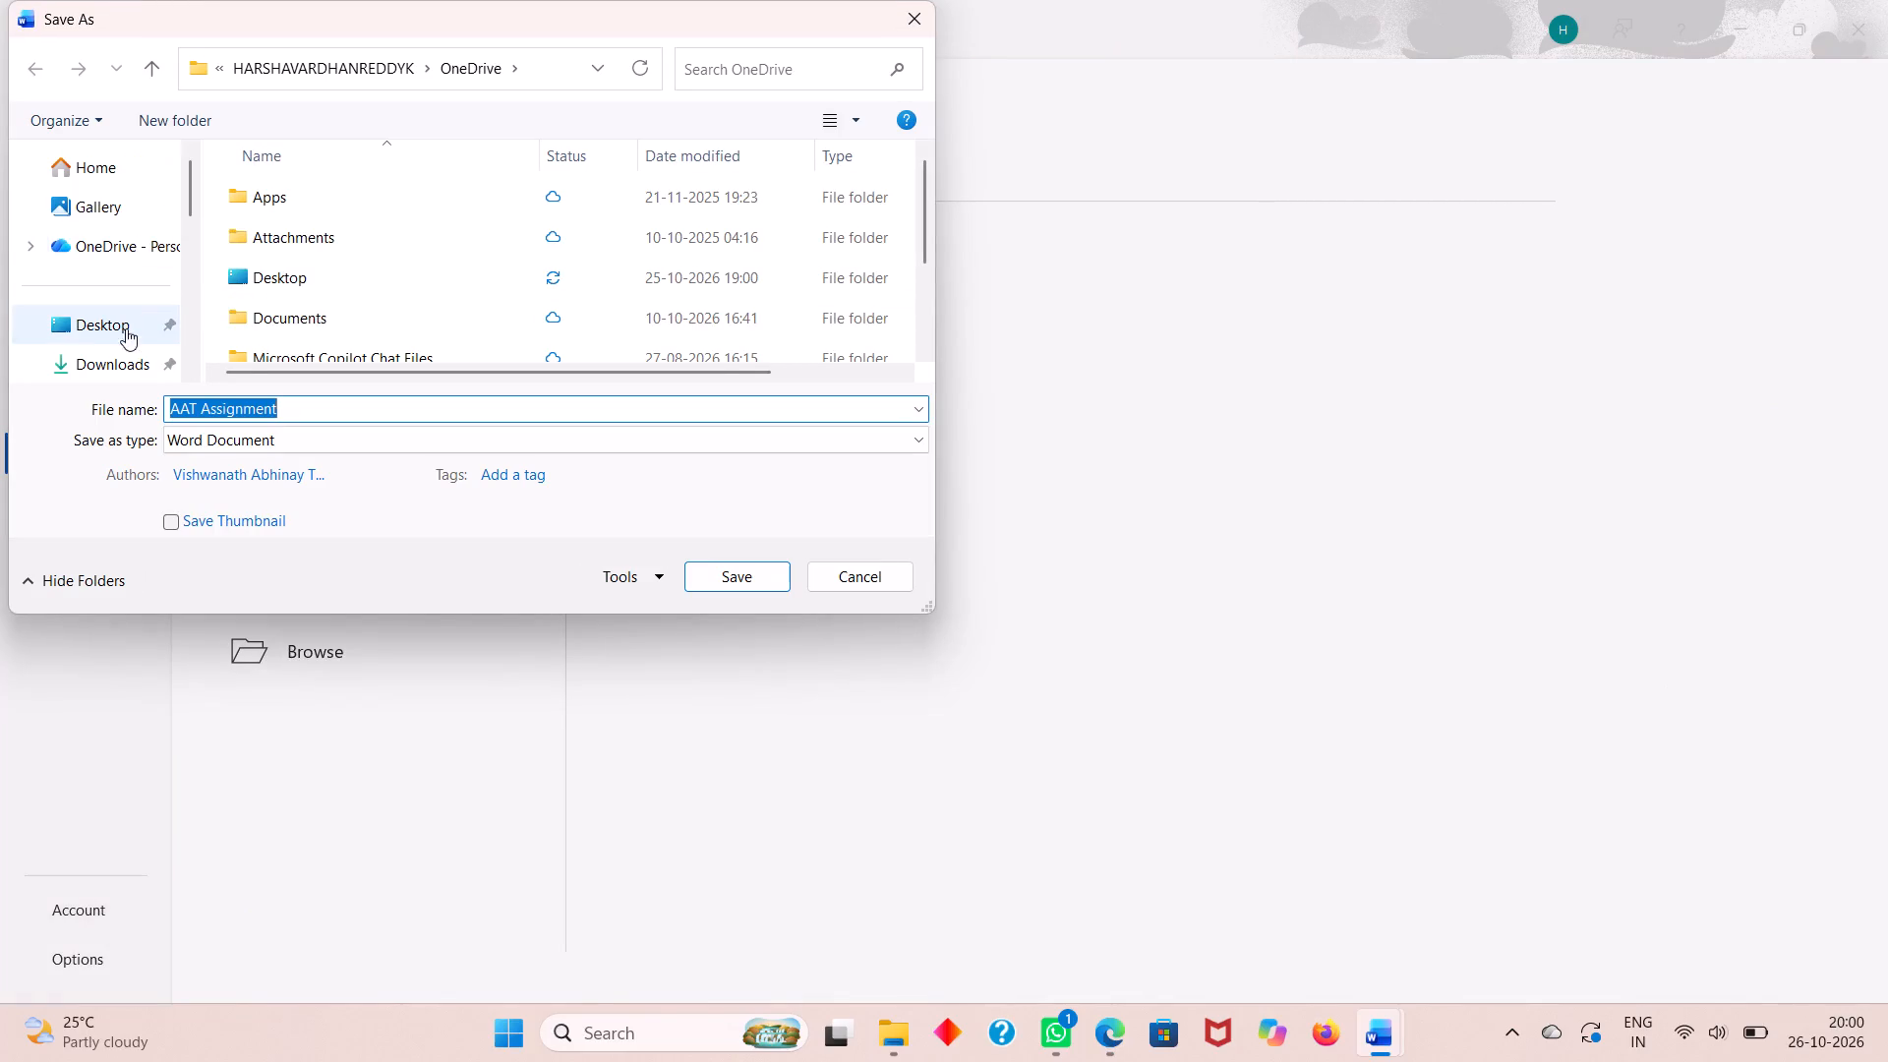
{"action": "left_click", "coordinate": [125, 351]}
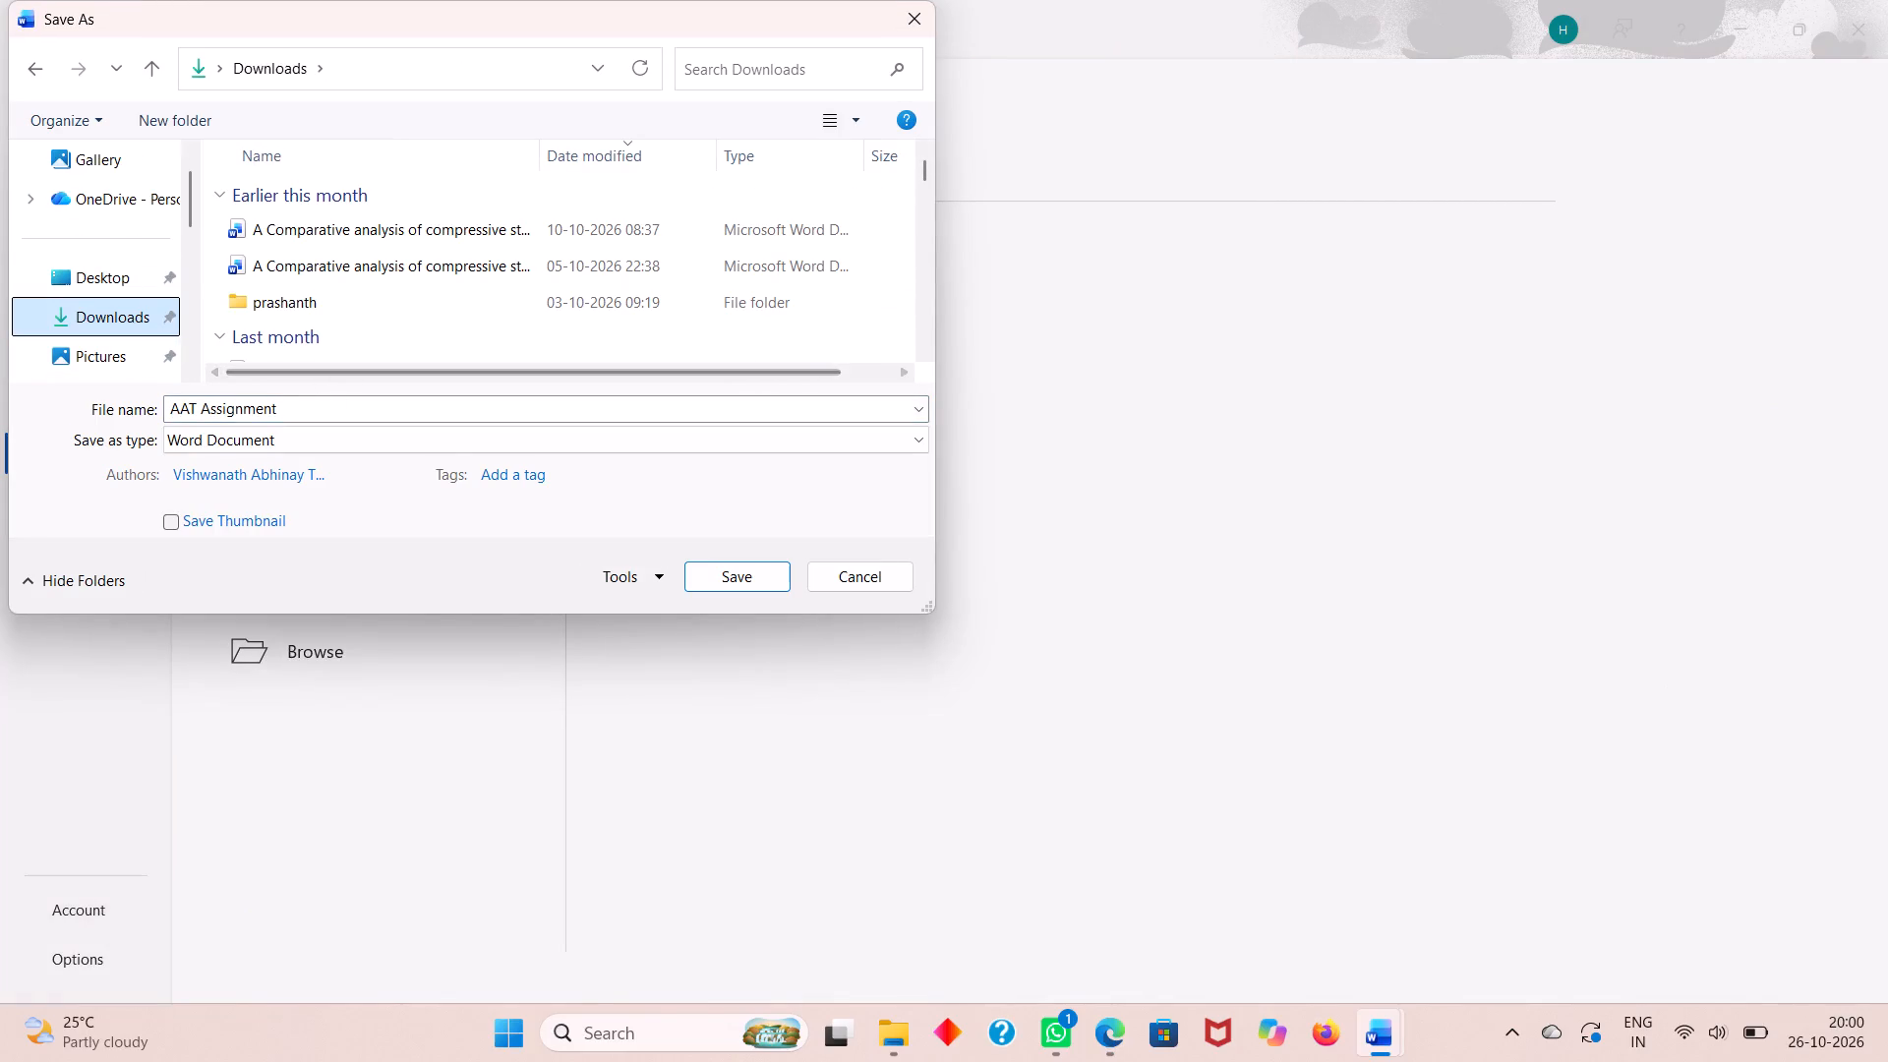
{"action": "left_click", "coordinate": [298, 414]}
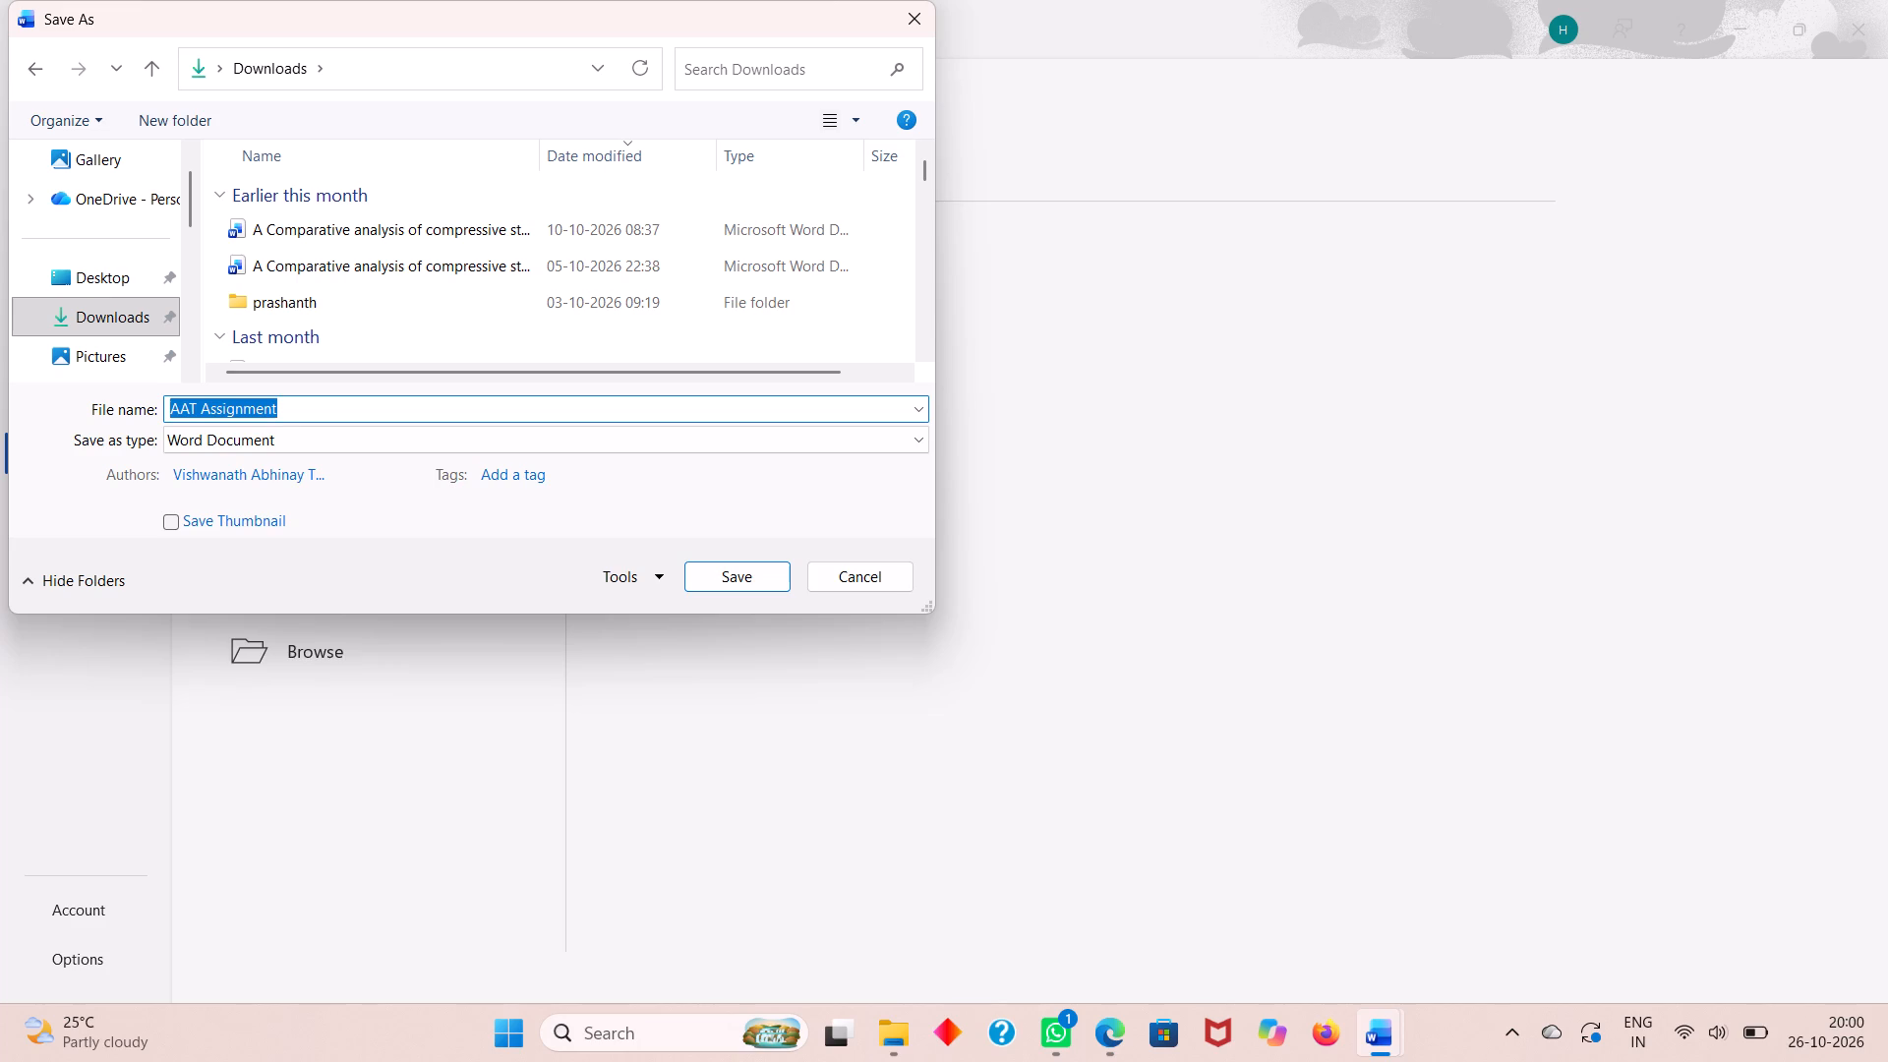
{"action": "key", "text": "shift+e"}
{"action": "key", "text": "shift+h"}
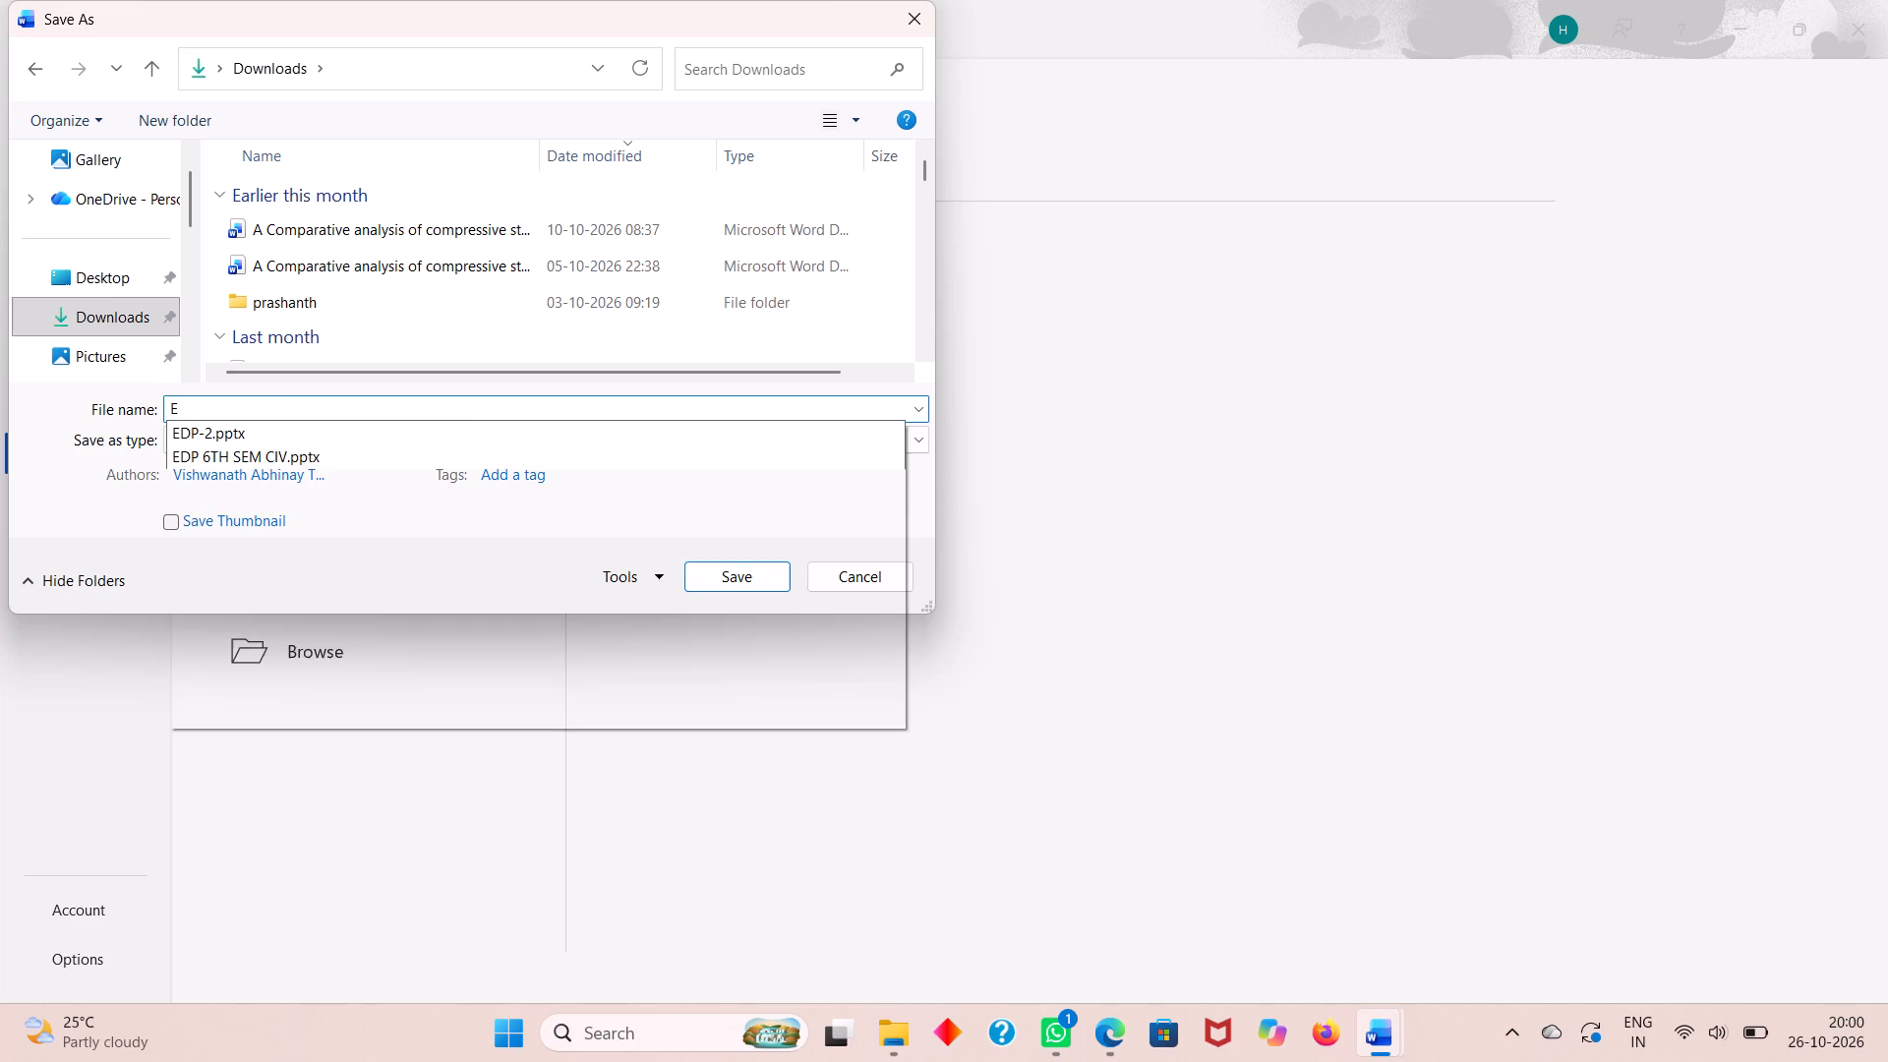
{"action": "type", "text": "CD"}
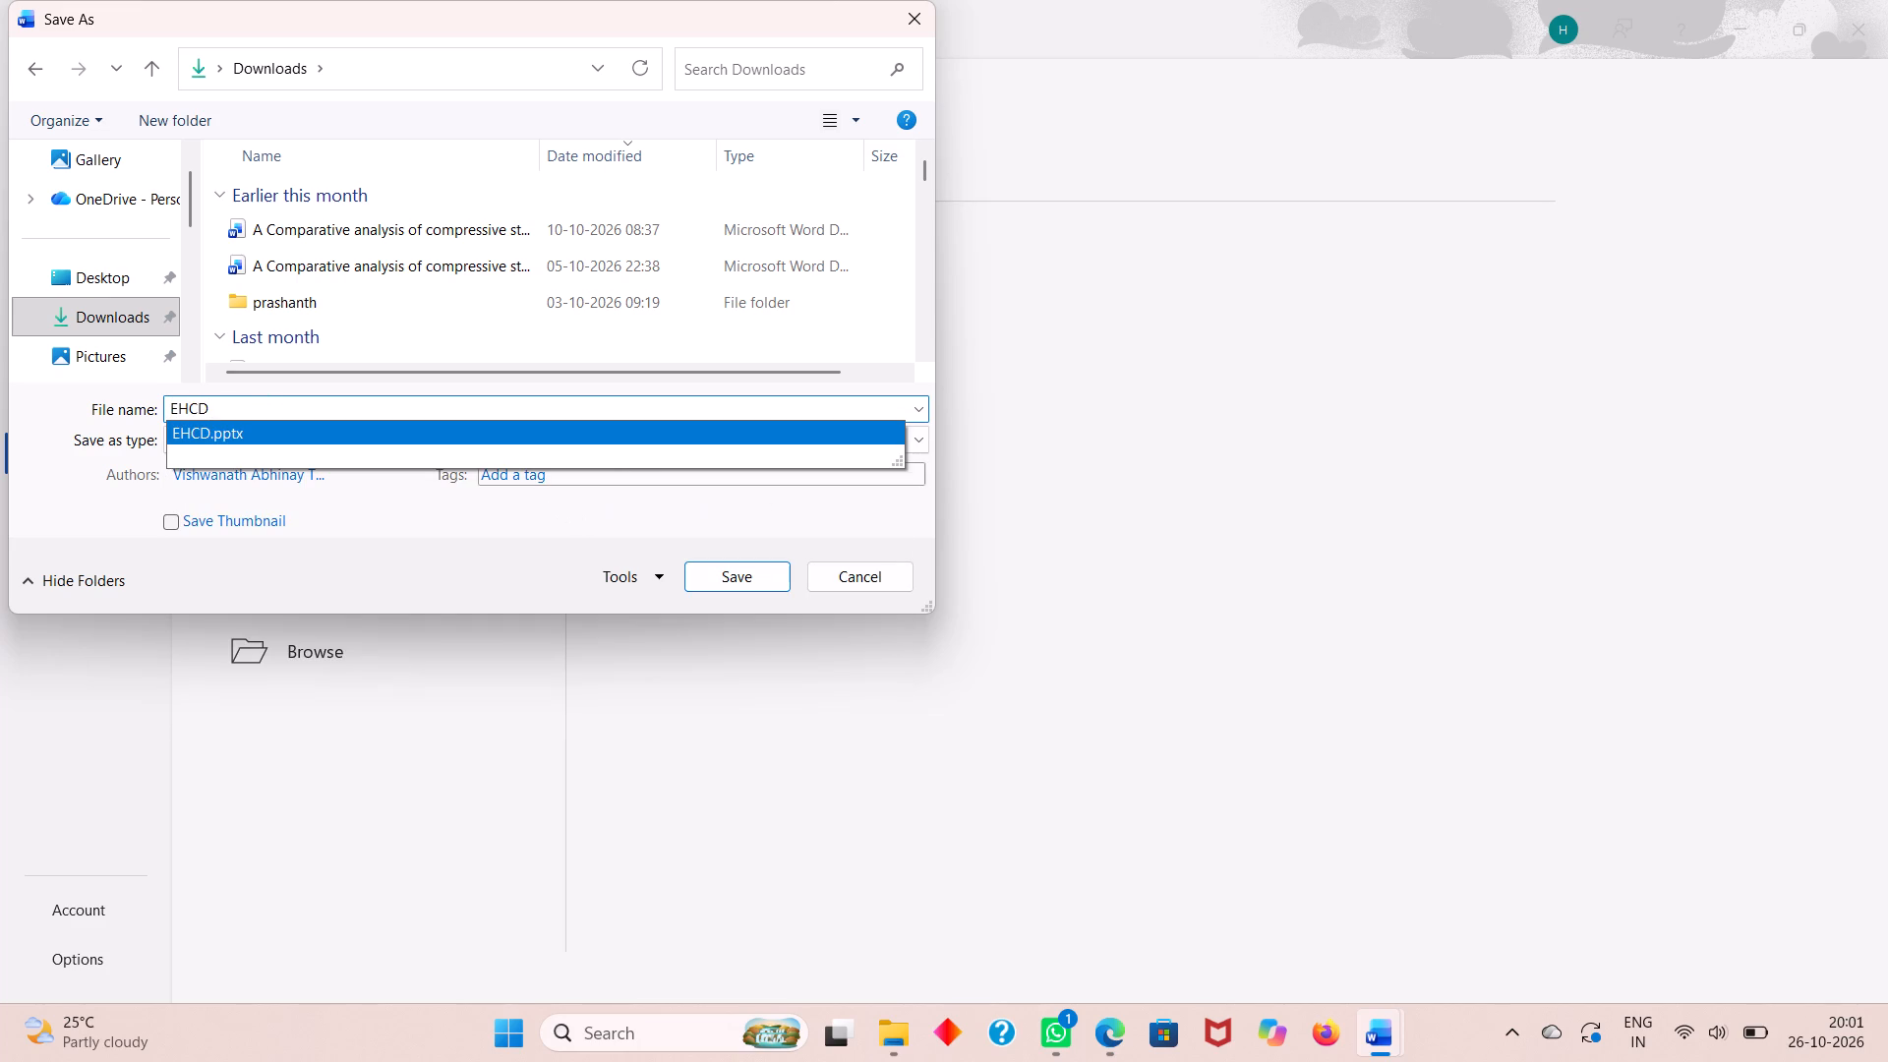
{"action": "left_click", "coordinate": [919, 442]}
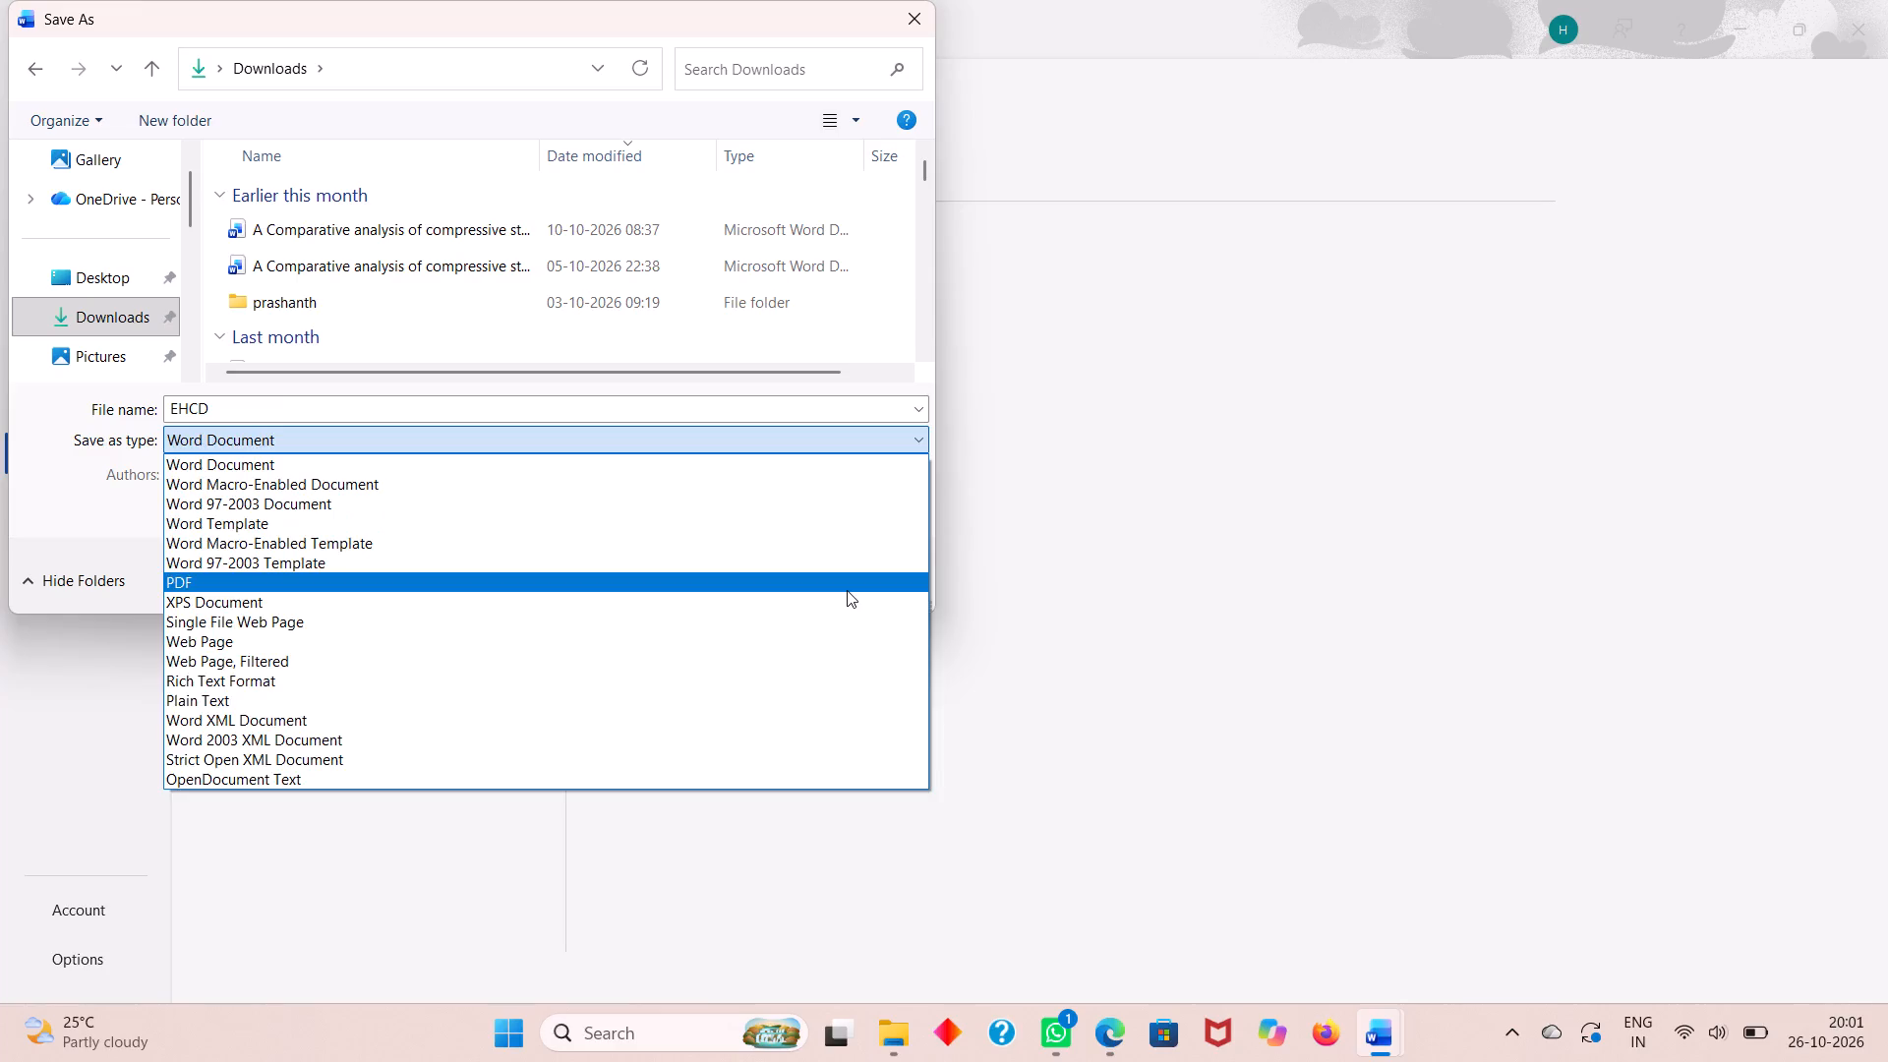
{"action": "left_click", "coordinate": [847, 590]}
{"action": "left_click", "coordinate": [720, 640]}
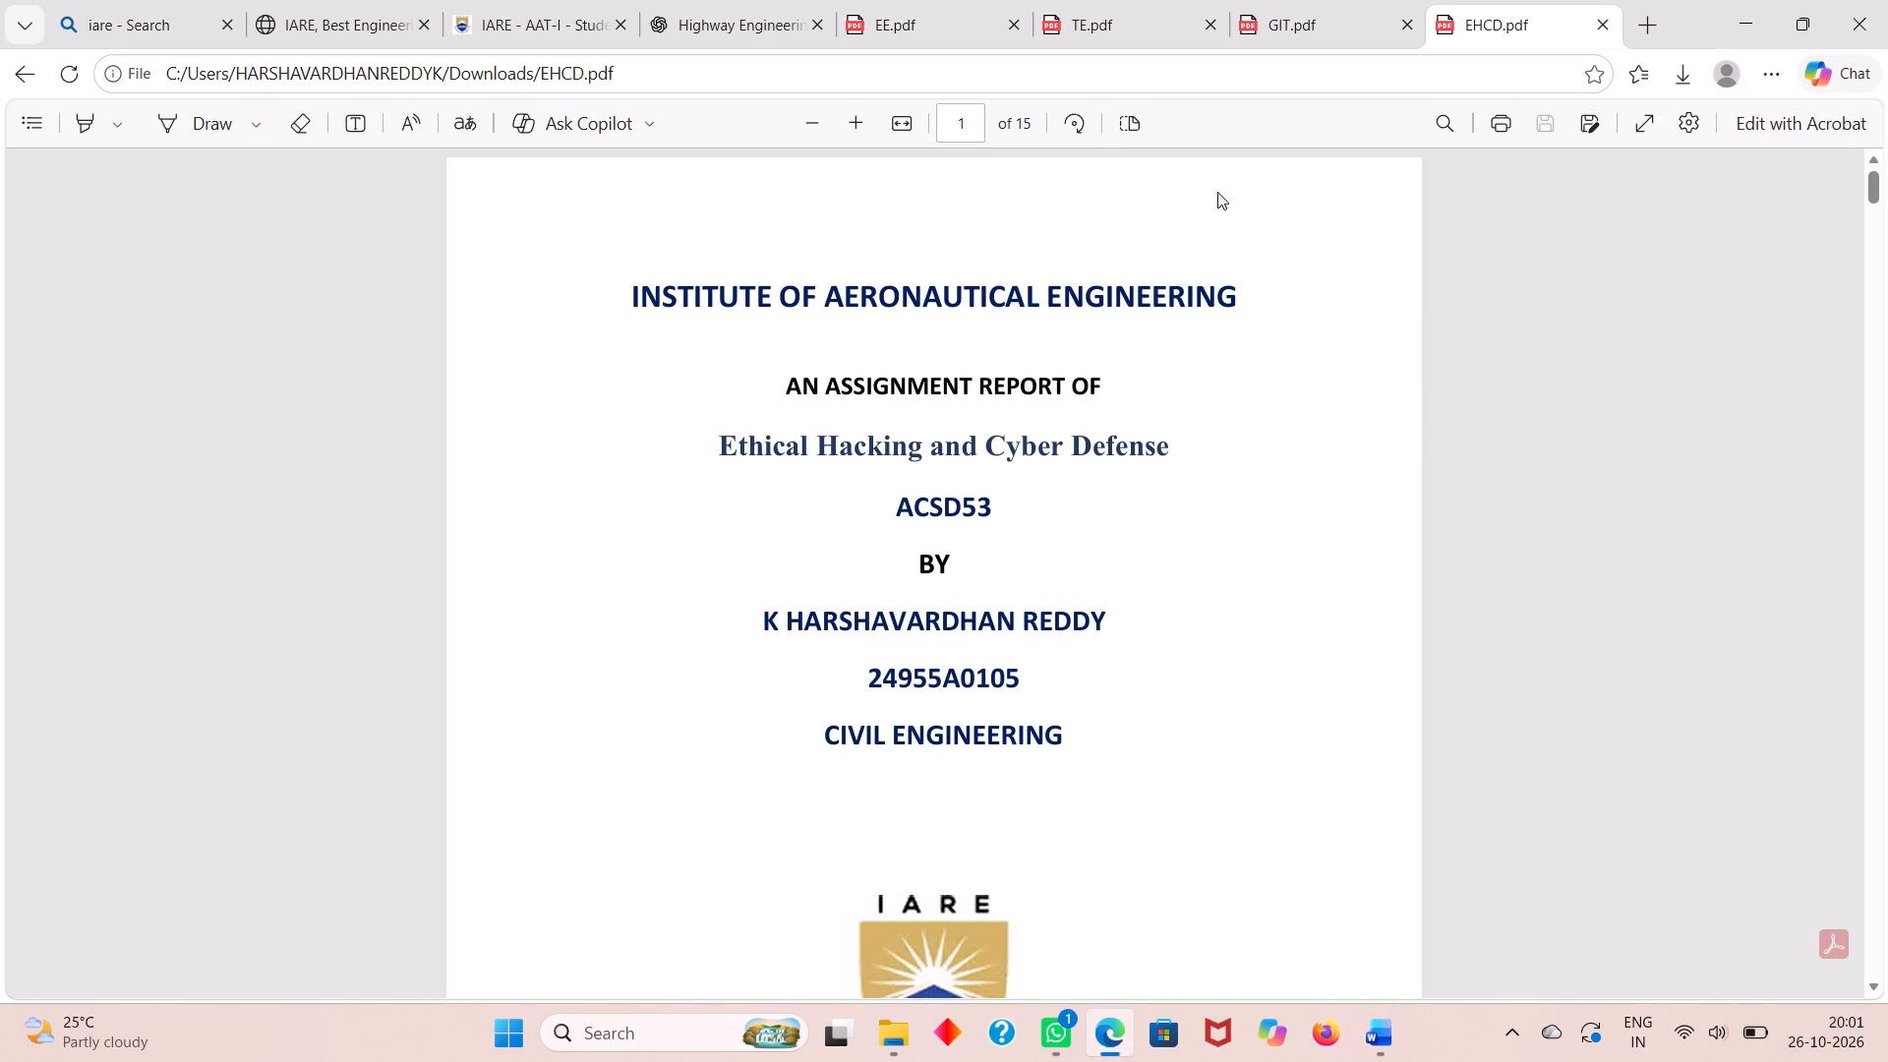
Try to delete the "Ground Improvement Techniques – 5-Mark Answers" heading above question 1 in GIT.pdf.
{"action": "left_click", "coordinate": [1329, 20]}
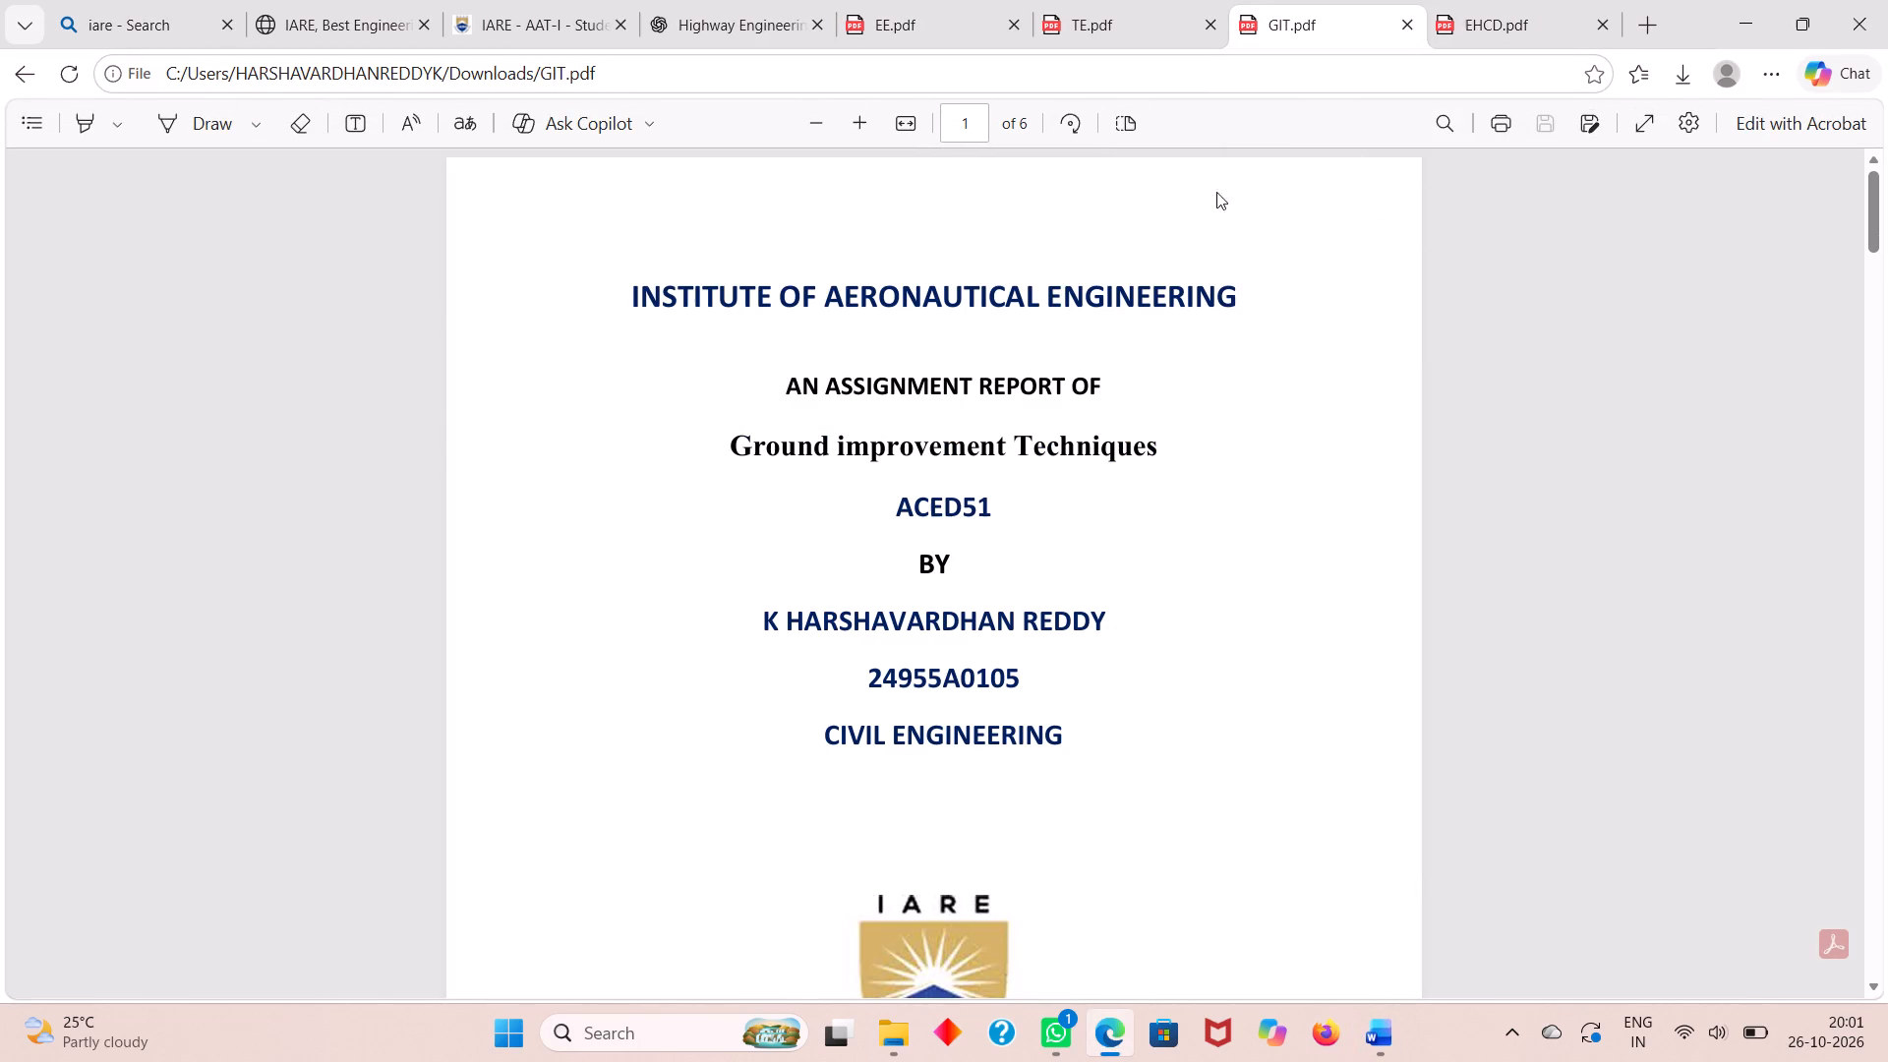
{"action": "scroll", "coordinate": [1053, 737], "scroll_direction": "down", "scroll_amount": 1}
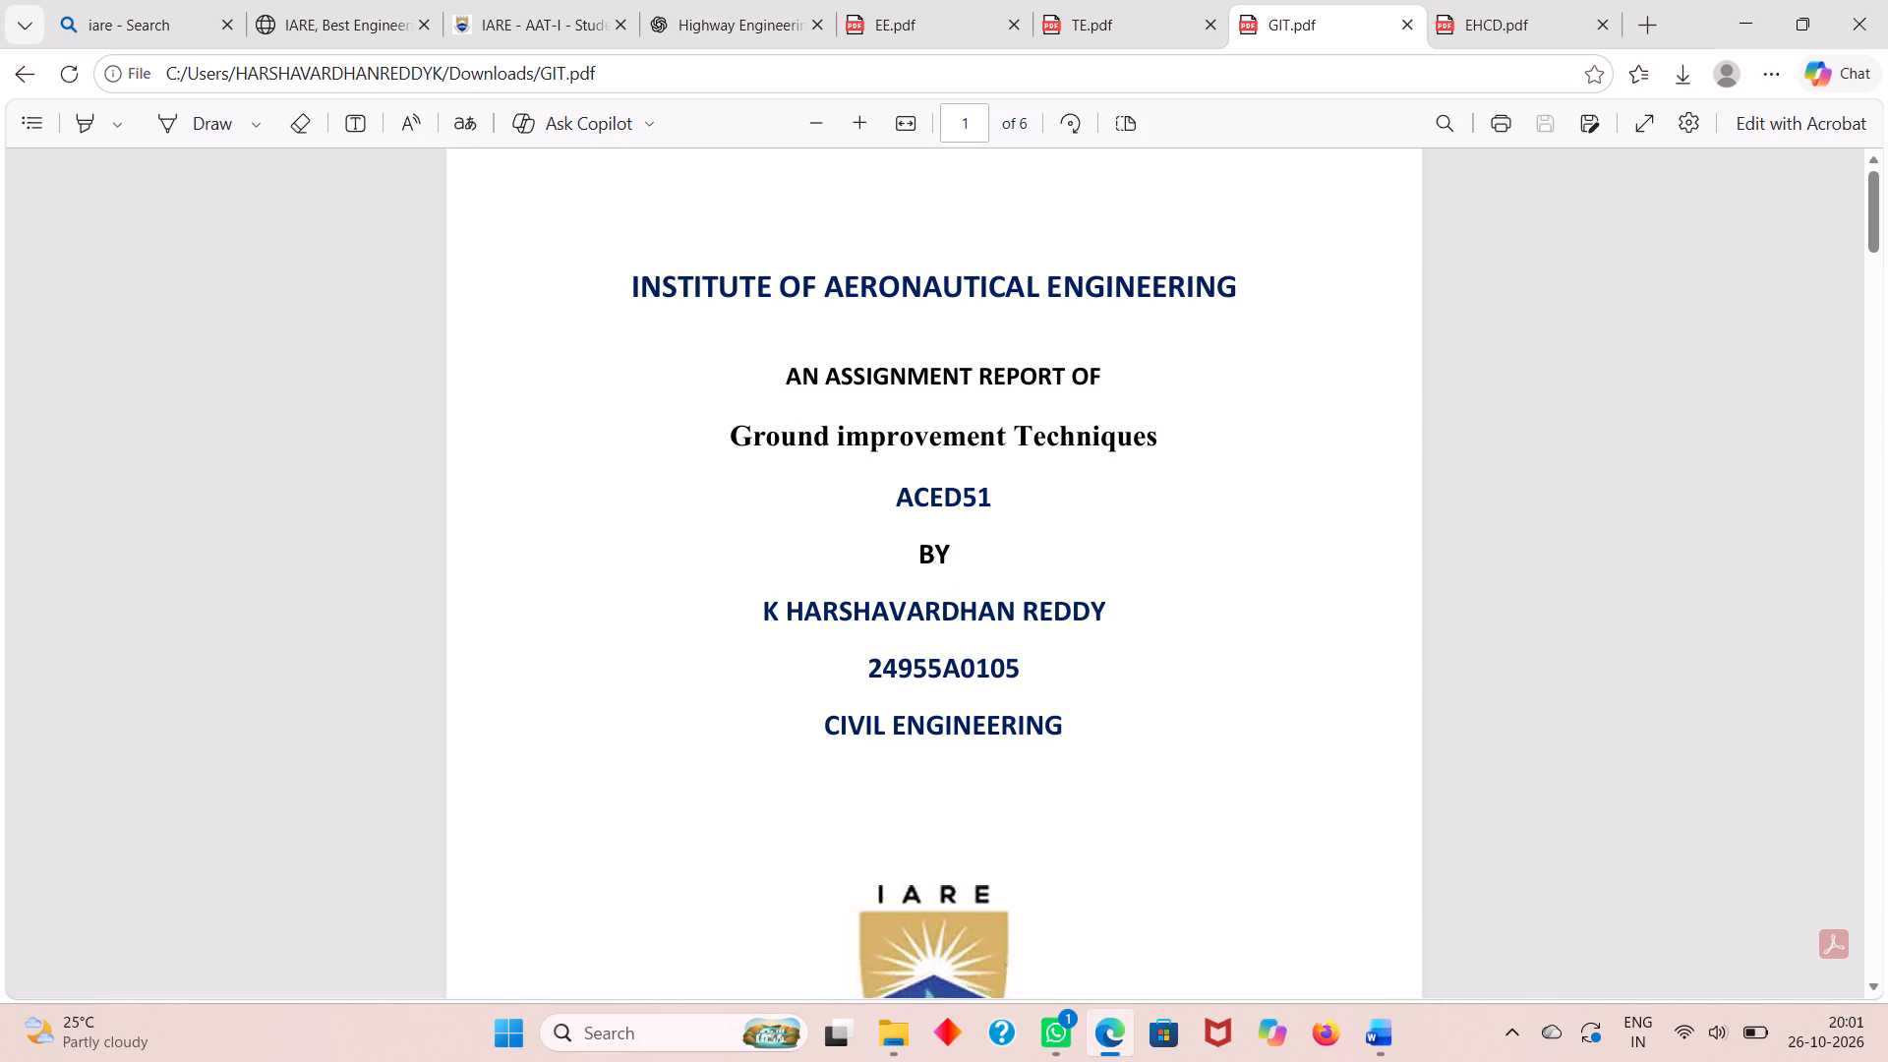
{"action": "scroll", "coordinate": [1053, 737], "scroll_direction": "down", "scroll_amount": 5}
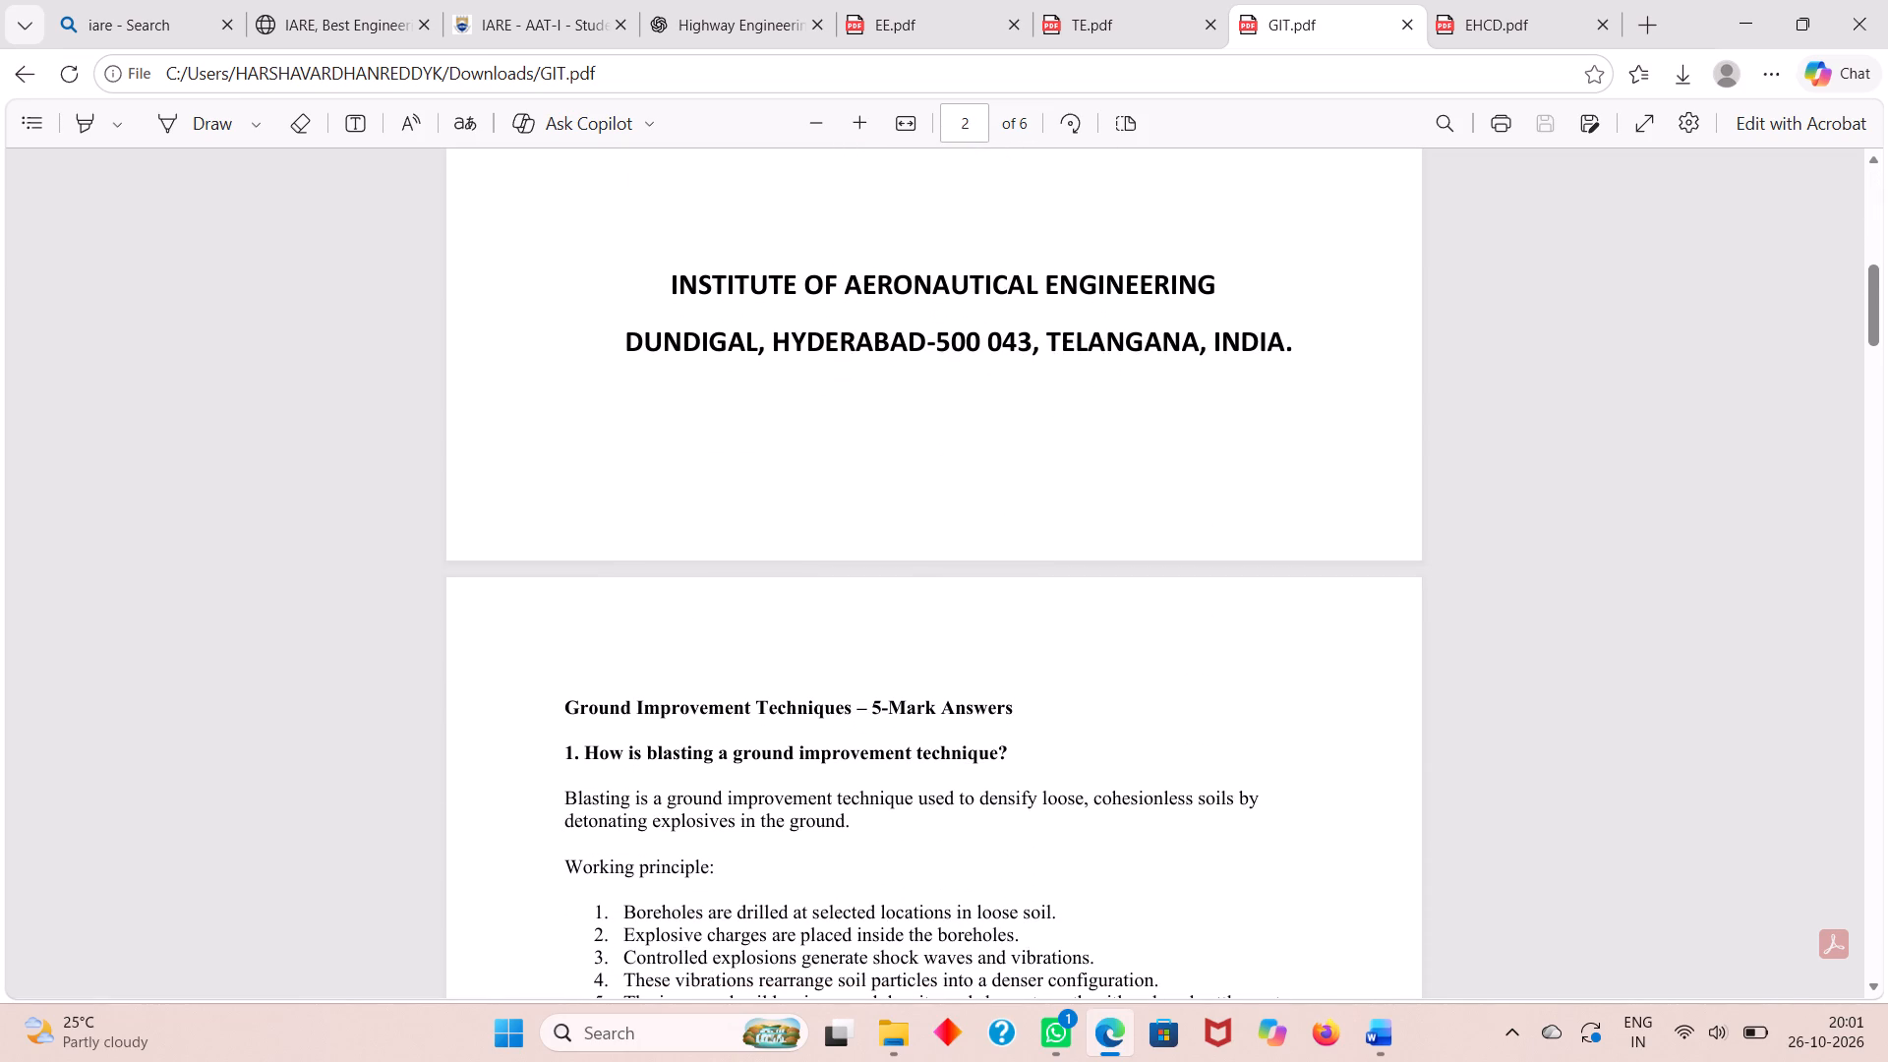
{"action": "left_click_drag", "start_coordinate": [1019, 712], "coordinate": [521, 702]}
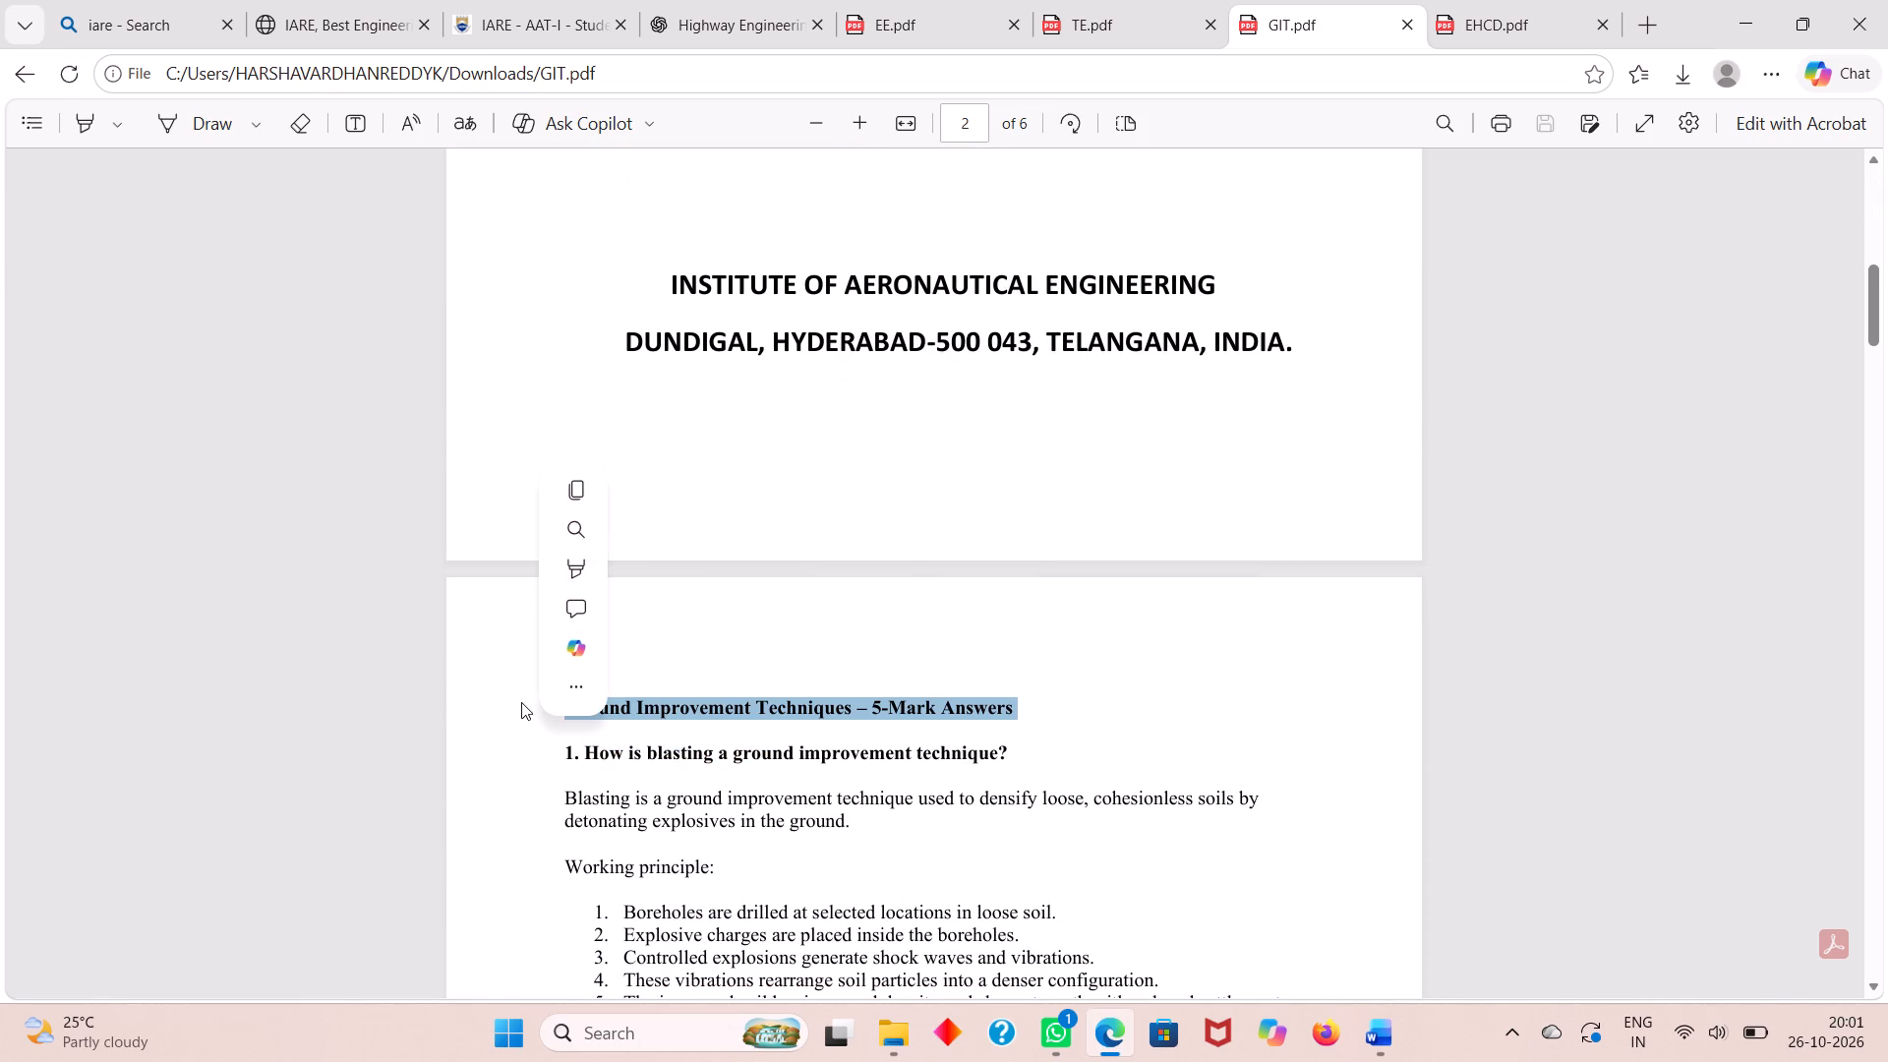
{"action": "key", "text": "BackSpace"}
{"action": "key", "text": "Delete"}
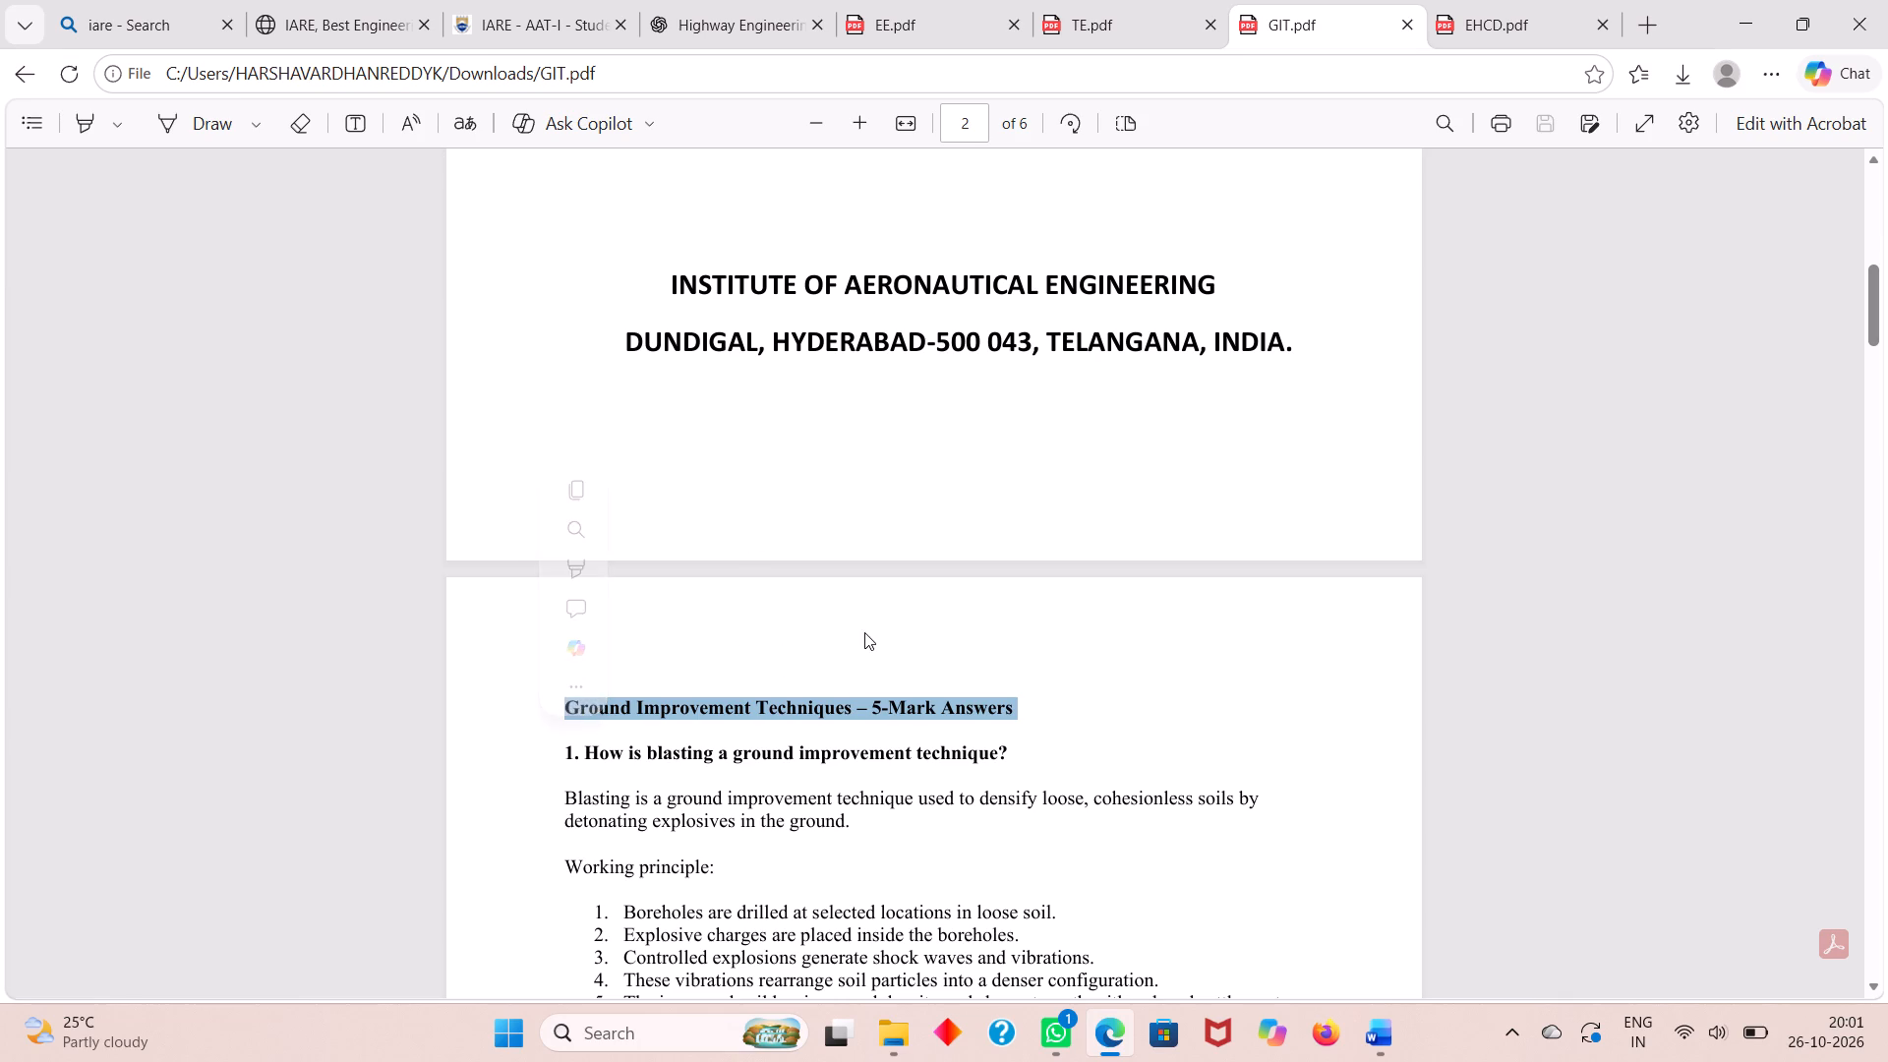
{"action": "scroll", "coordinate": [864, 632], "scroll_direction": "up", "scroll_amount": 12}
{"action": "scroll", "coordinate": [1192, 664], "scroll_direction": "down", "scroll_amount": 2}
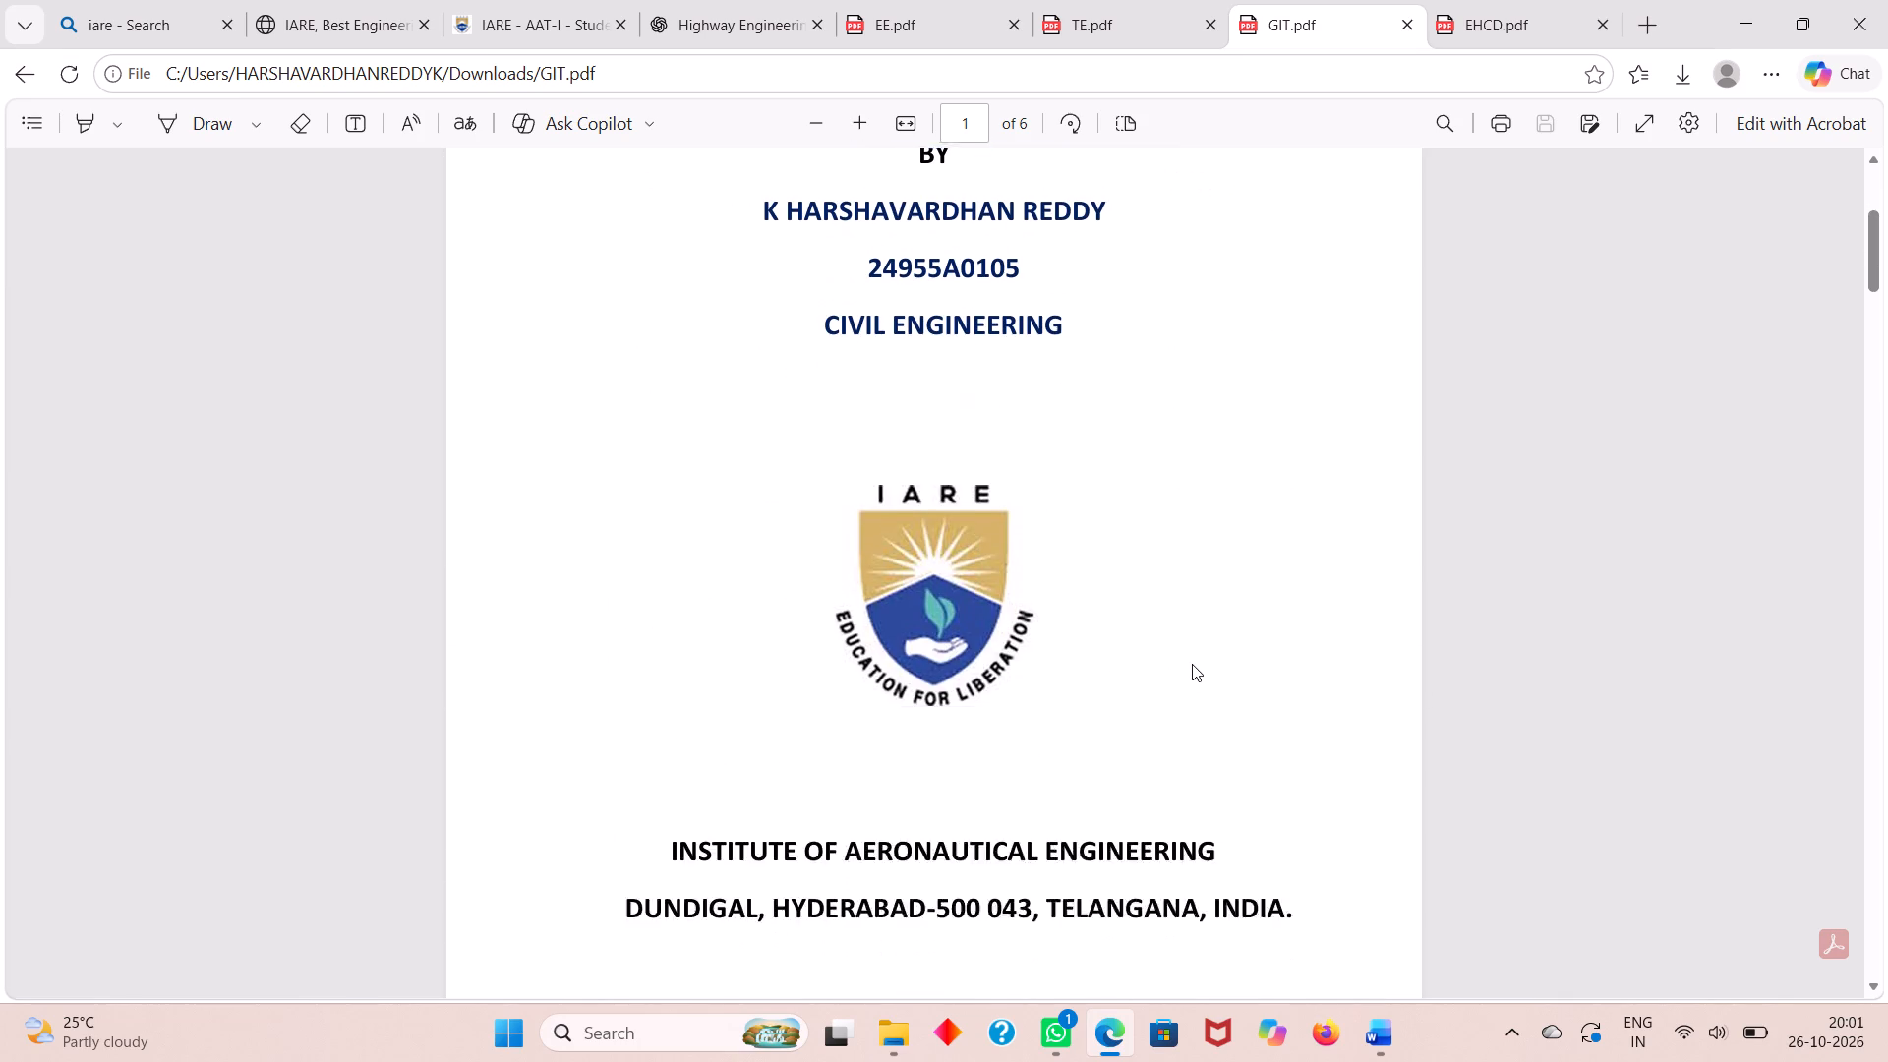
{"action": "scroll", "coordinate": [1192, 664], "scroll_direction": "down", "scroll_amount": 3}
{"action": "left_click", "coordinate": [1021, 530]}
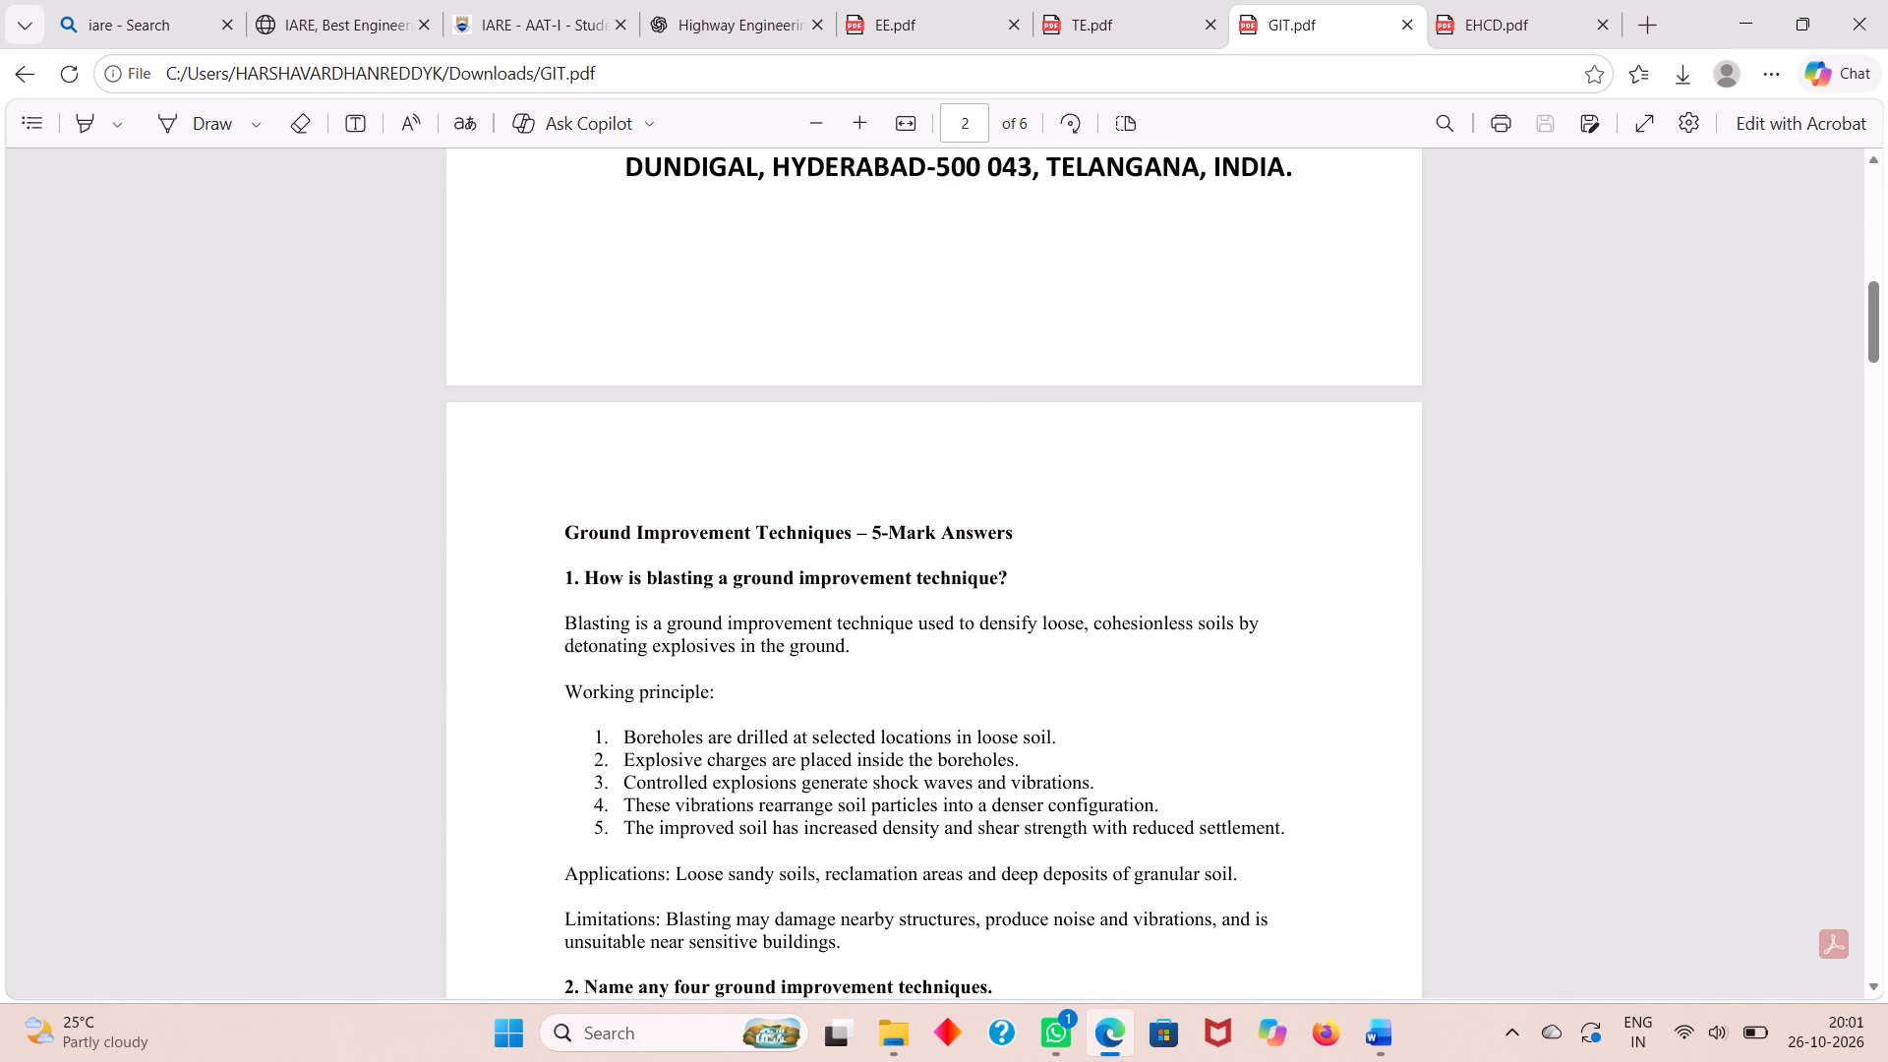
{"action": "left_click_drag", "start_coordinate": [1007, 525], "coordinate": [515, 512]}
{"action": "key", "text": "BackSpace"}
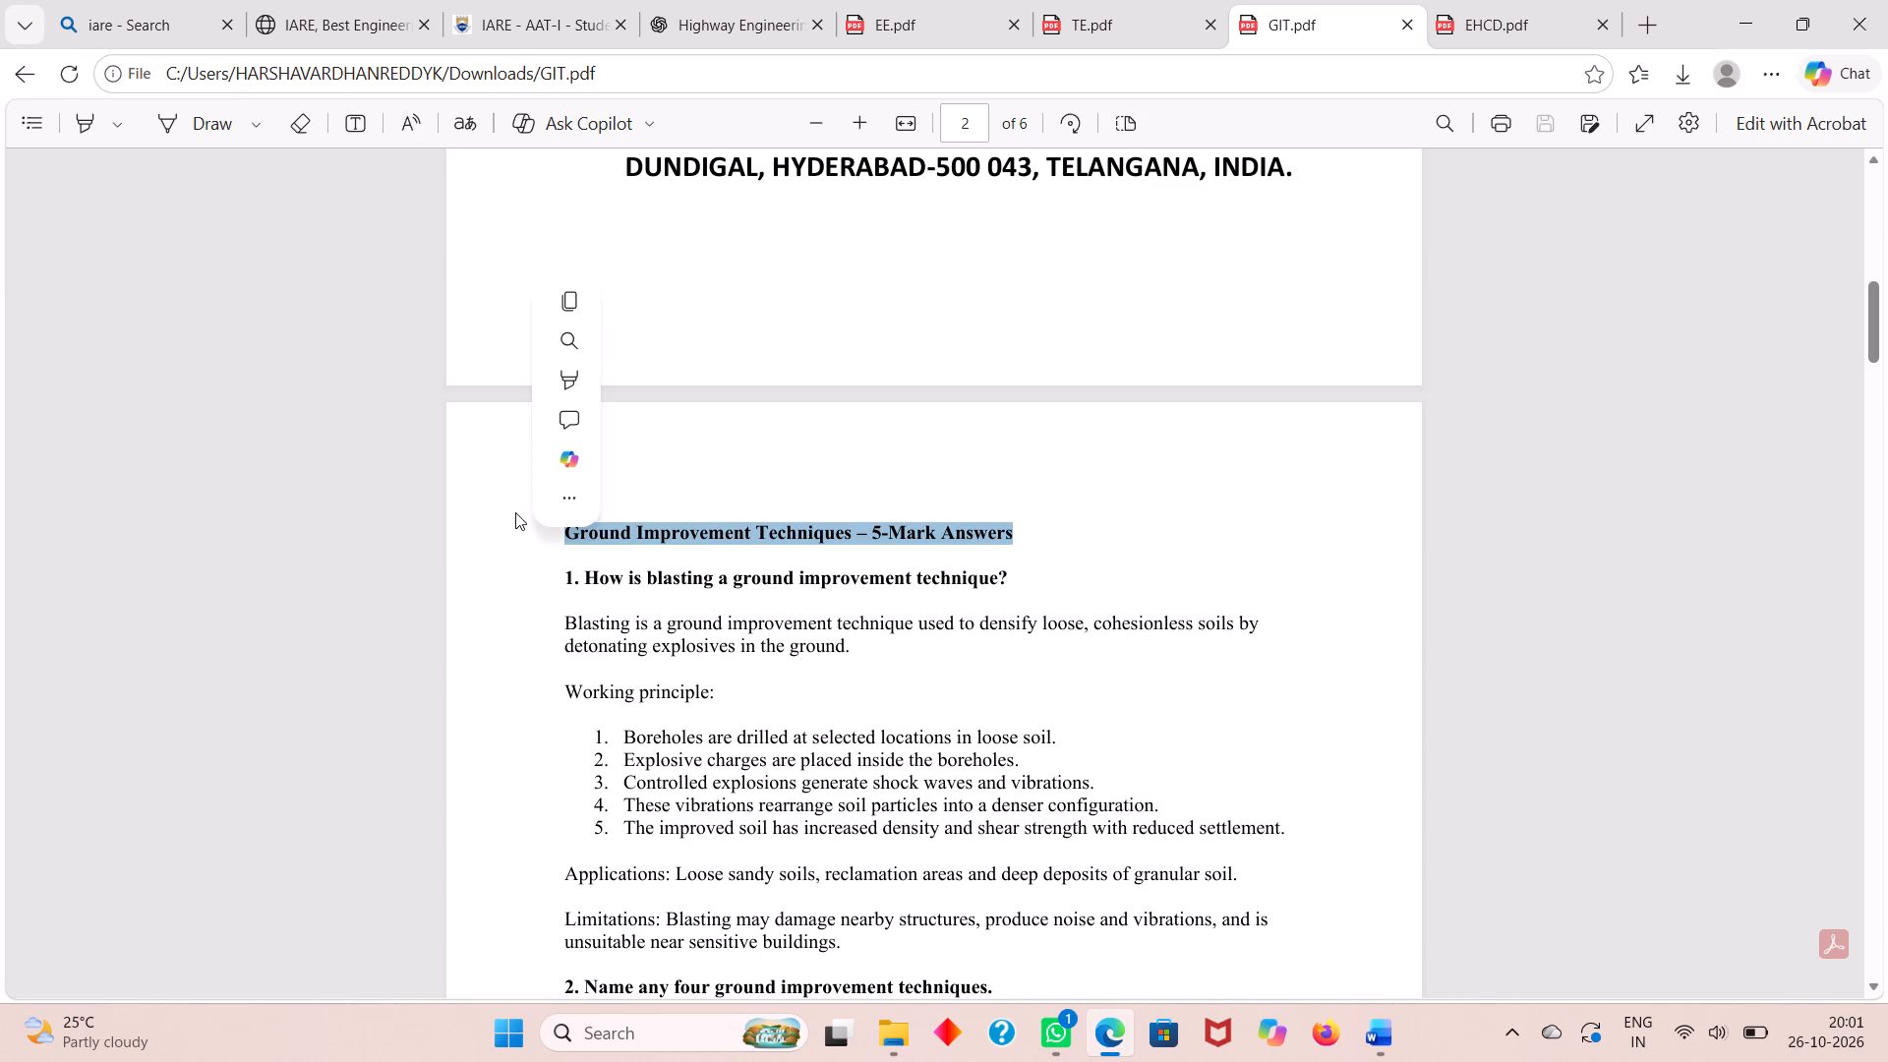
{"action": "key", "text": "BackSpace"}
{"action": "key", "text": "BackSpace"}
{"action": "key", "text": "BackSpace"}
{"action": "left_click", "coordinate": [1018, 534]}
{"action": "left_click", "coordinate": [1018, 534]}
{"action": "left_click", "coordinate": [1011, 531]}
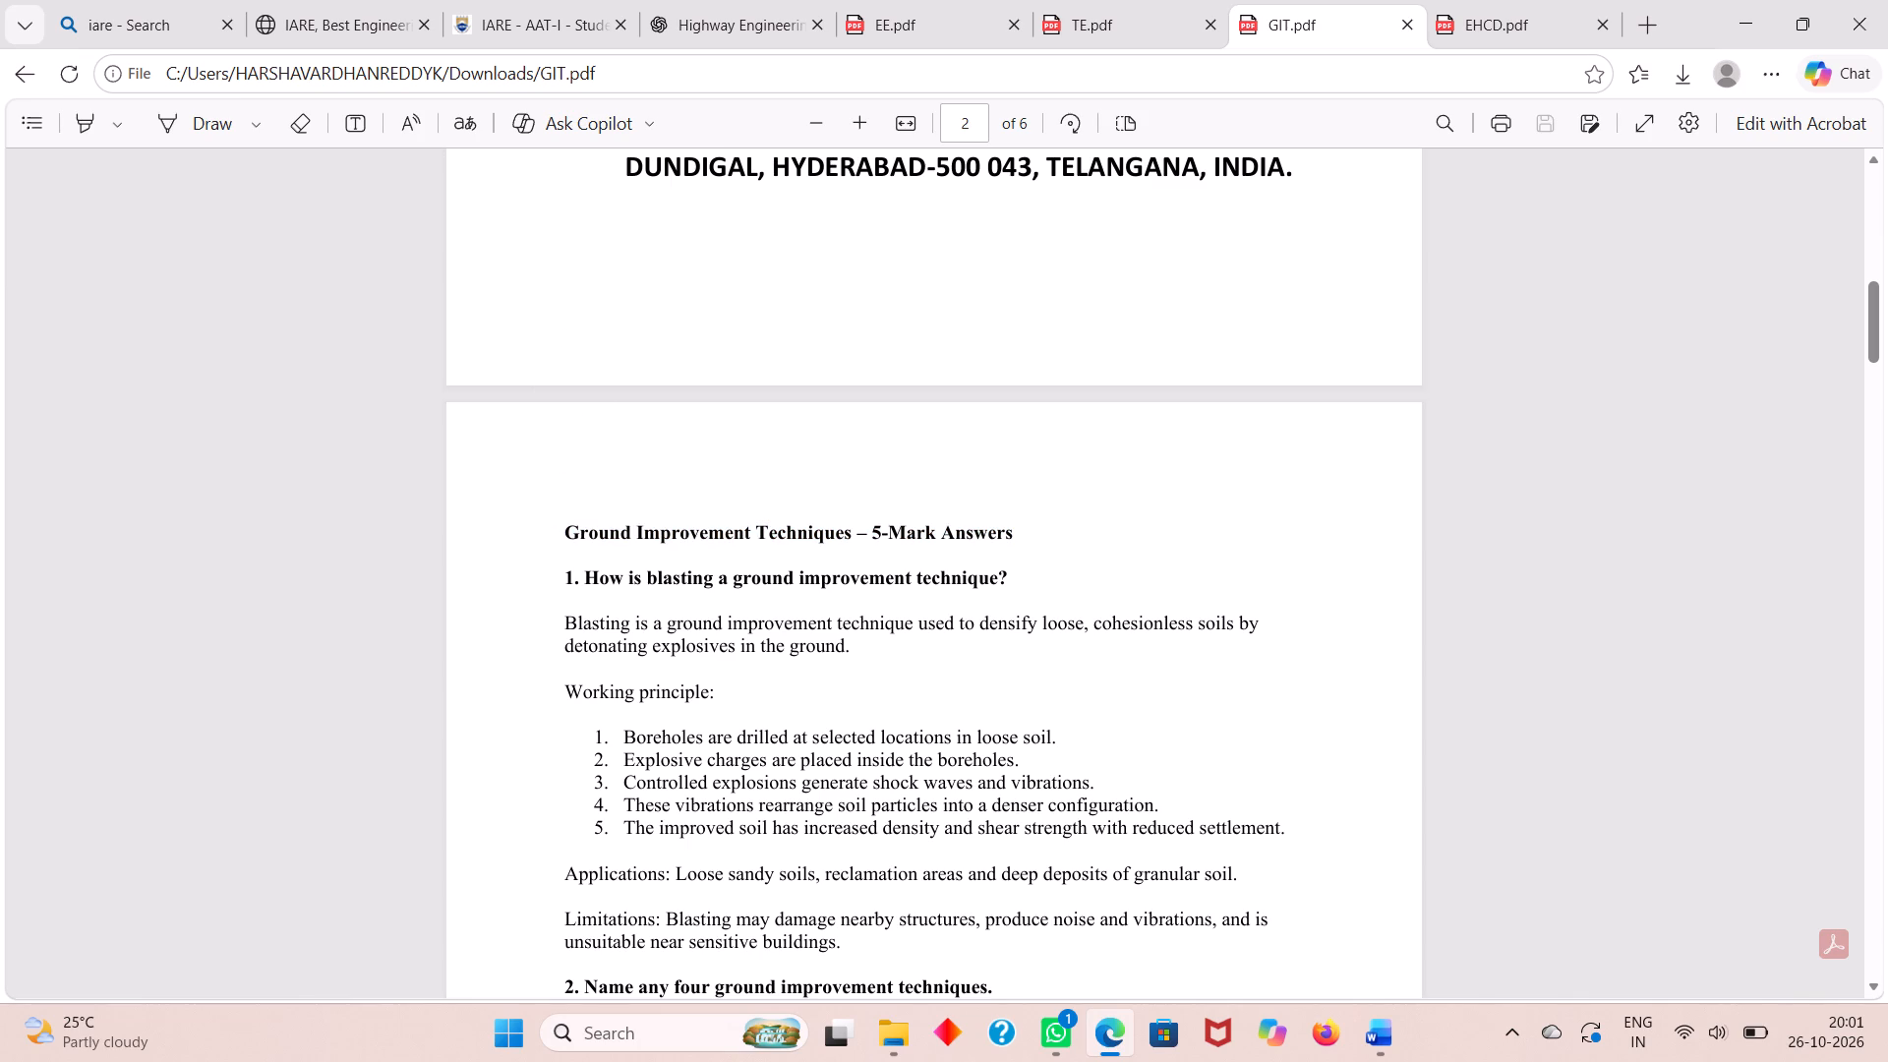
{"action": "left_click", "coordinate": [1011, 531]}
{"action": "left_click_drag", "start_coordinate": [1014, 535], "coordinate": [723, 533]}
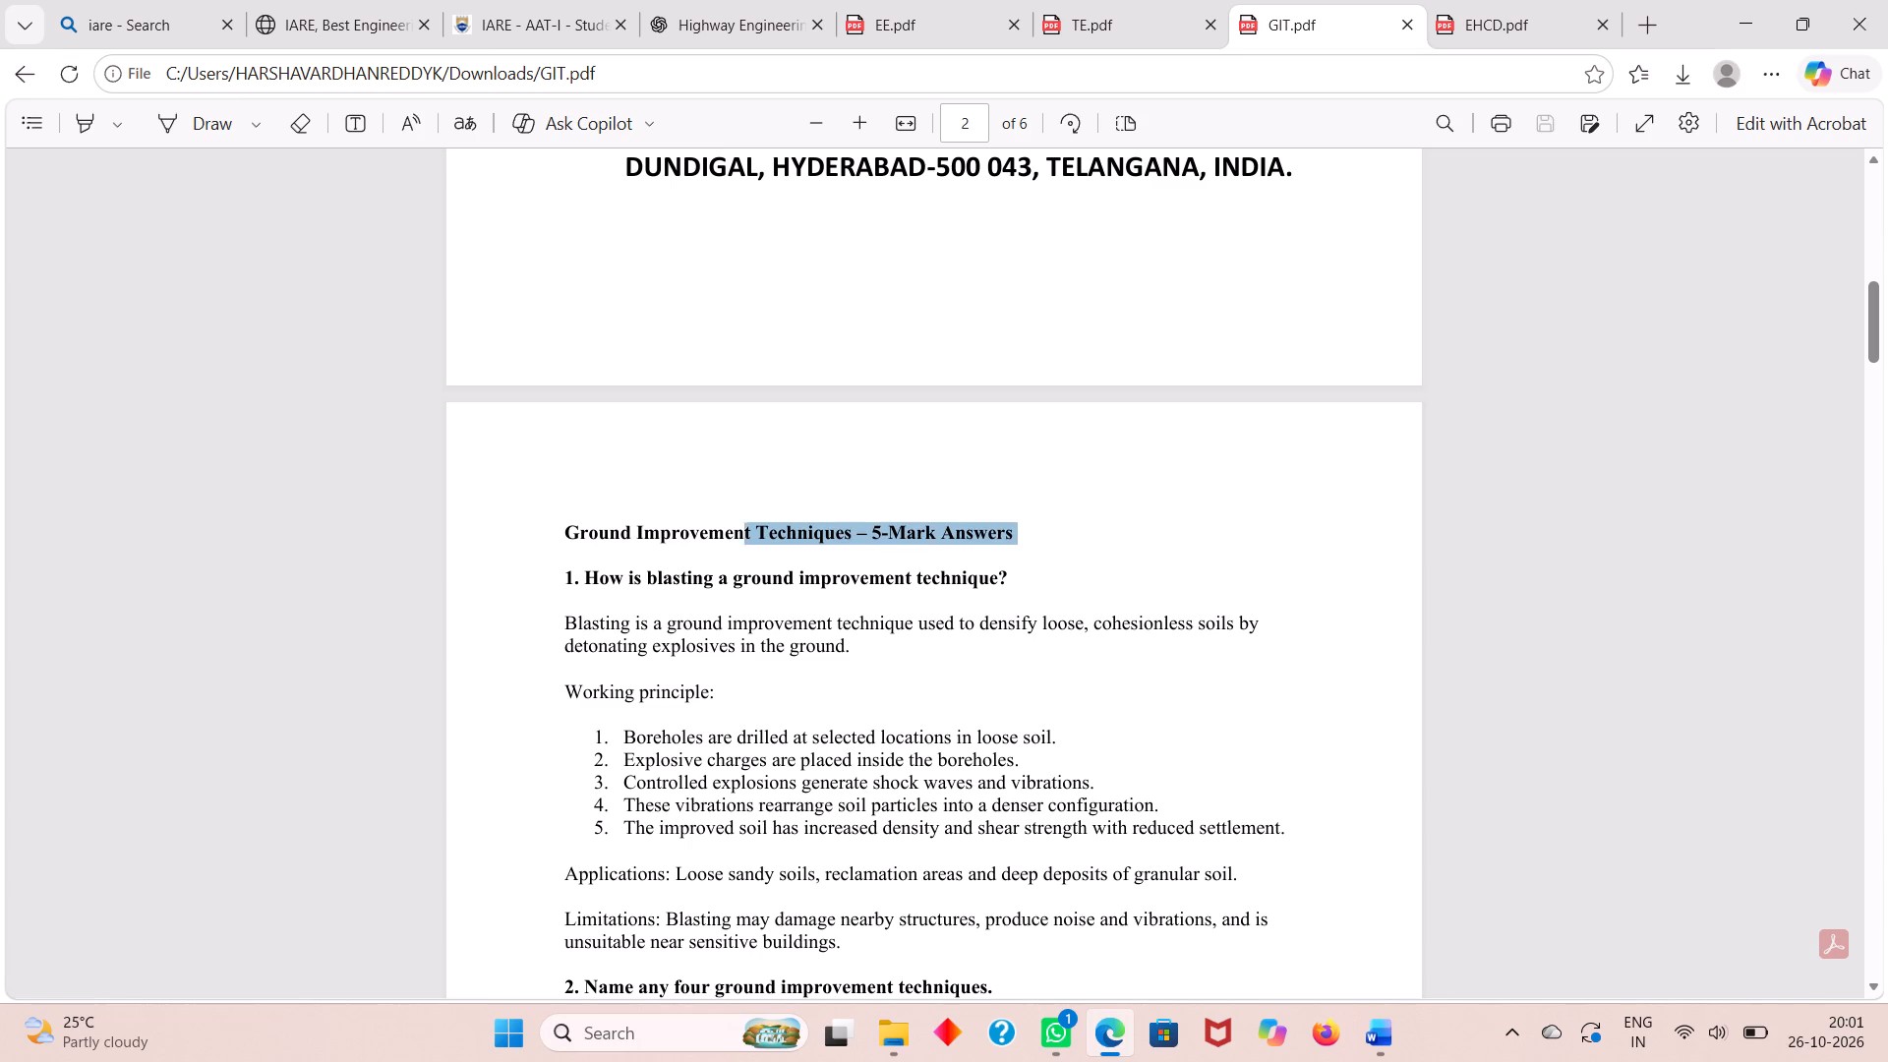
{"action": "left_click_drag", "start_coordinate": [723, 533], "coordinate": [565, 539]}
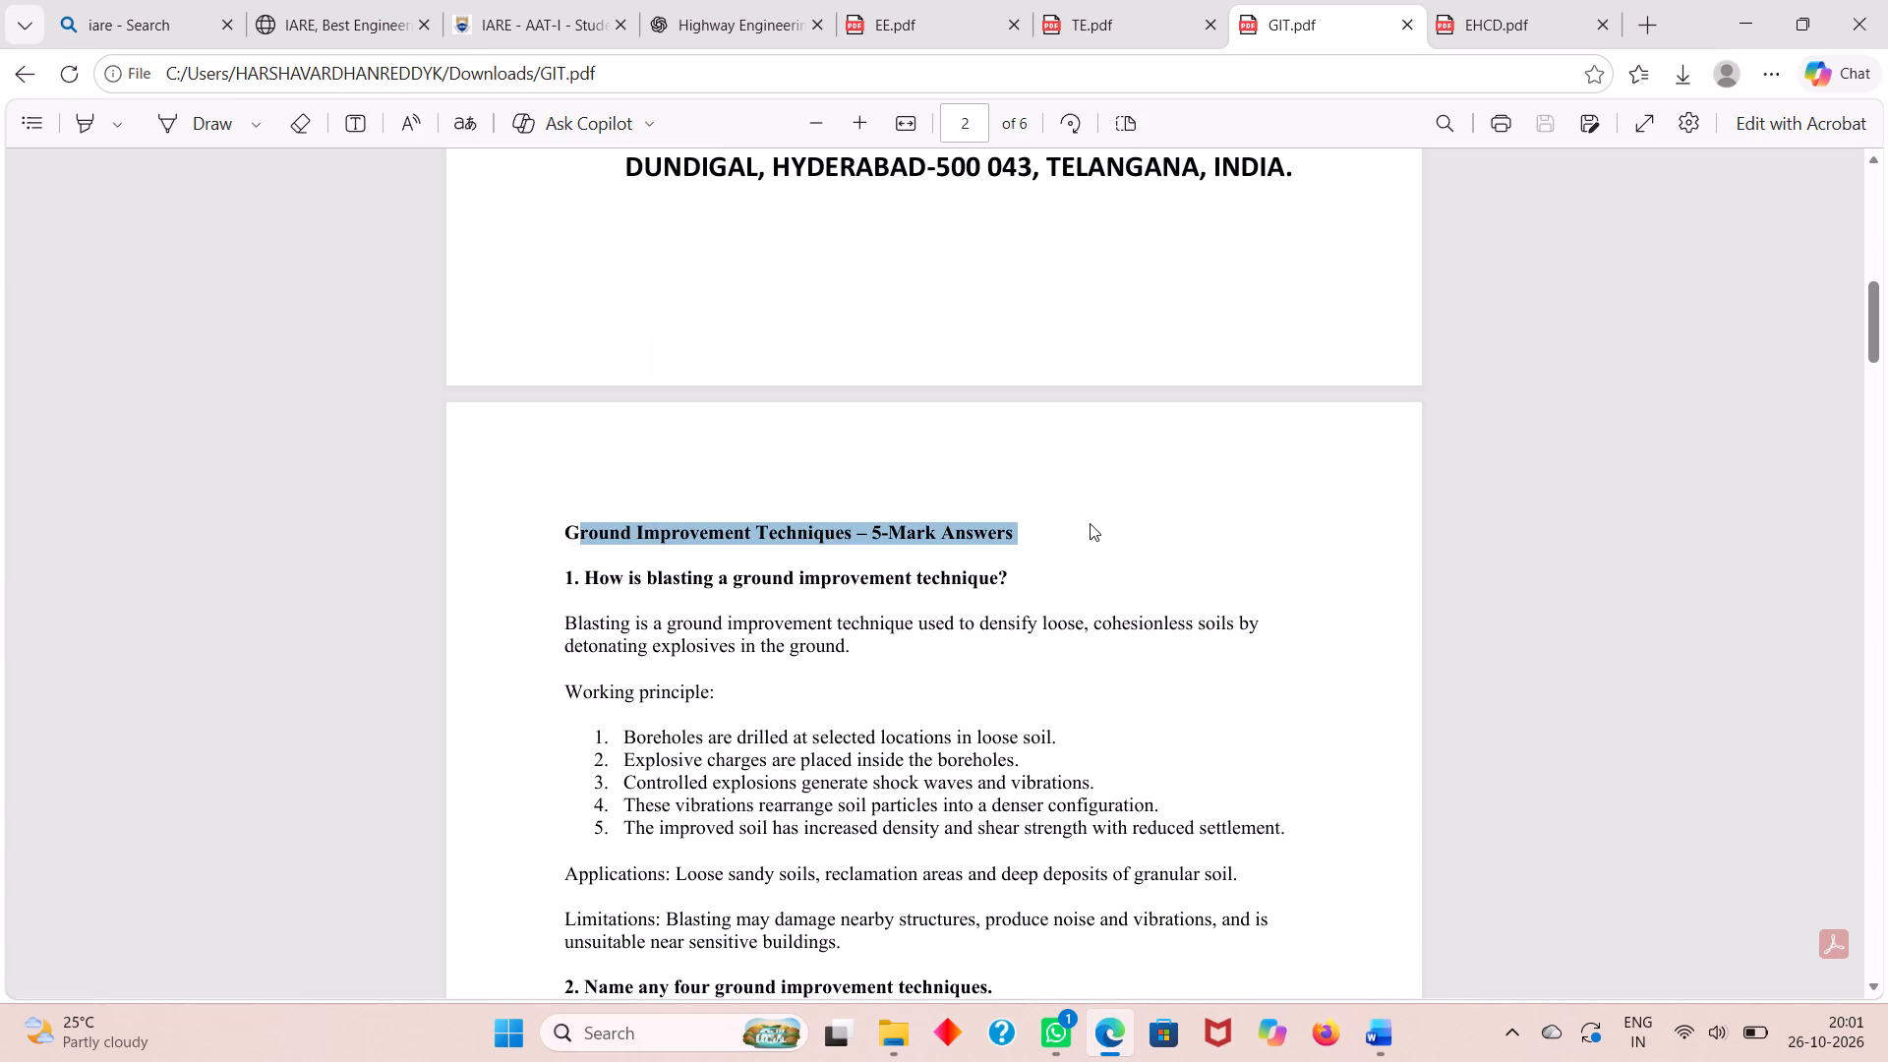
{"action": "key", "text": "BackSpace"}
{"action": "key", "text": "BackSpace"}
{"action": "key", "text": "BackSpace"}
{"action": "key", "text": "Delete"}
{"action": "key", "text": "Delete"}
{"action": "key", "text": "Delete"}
Check TE.pdf briefly, and look through GIT.pdf from the cover page to the conclusion on its last page.
{"action": "left_click", "coordinate": [1105, 26]}
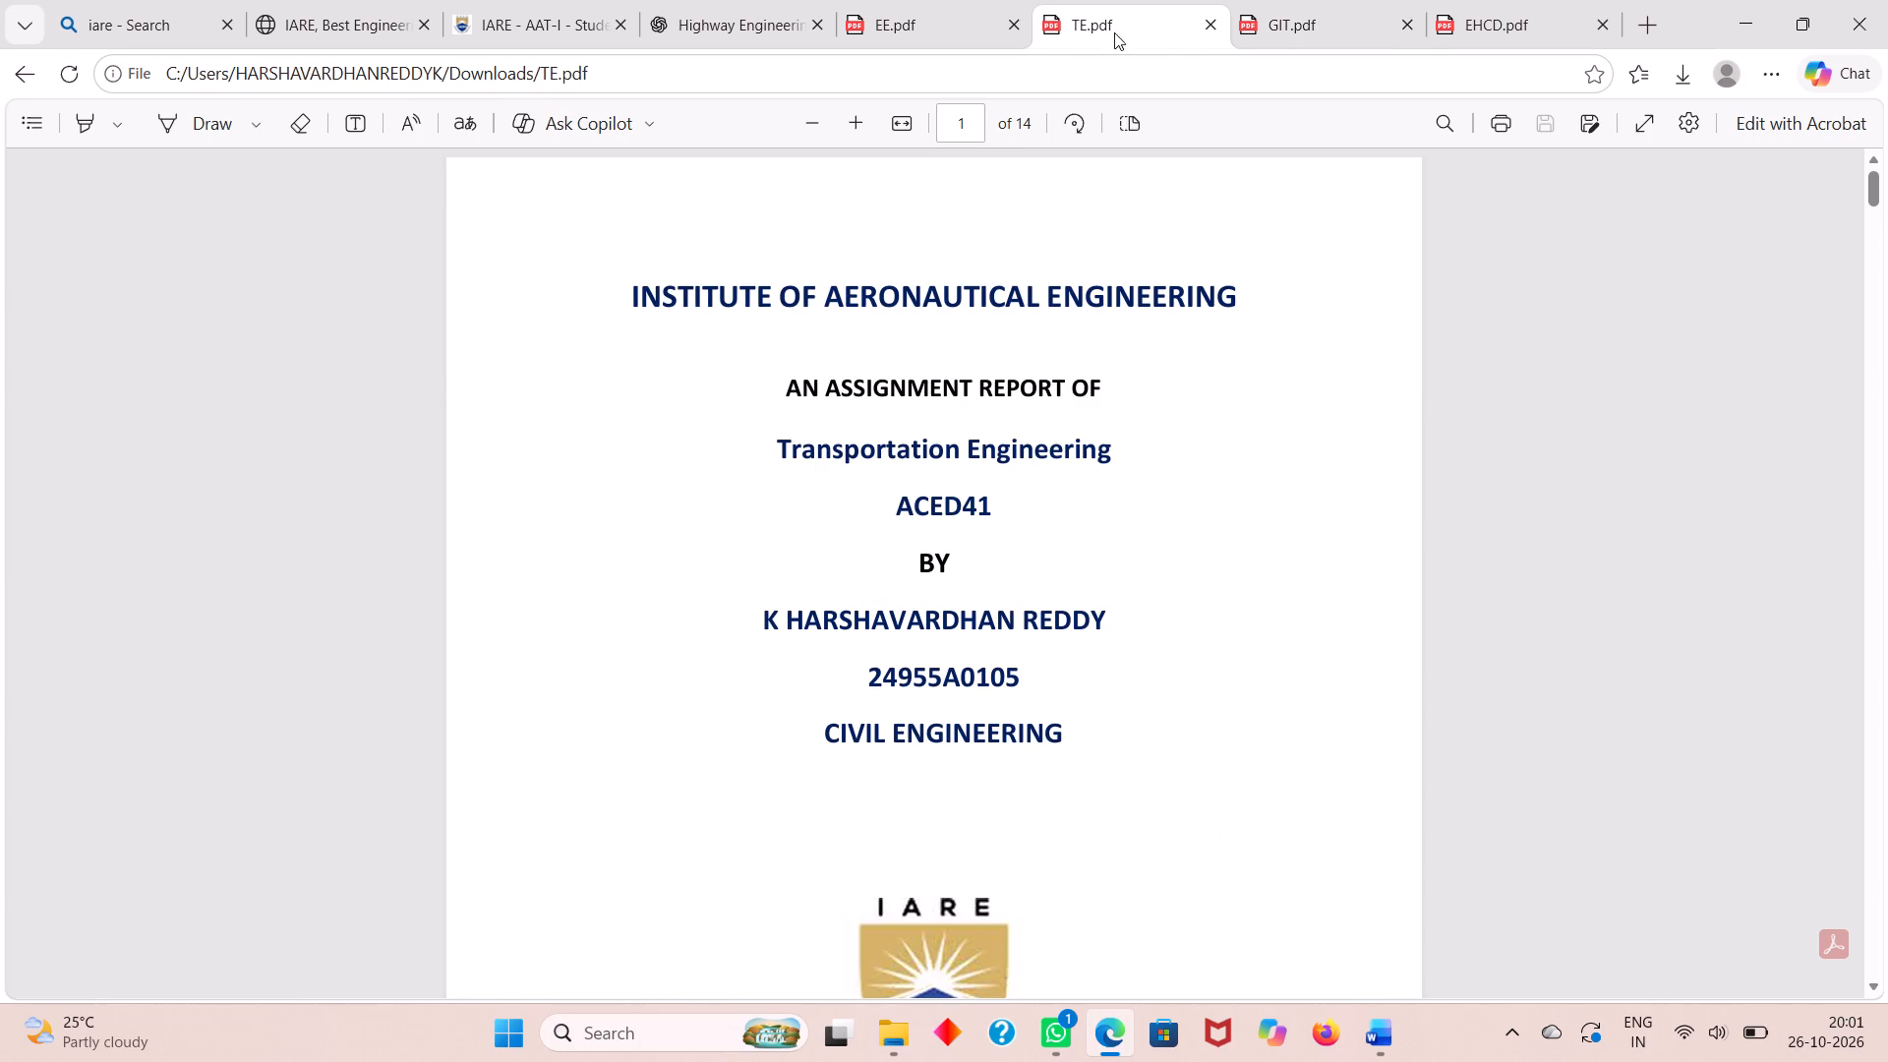
{"action": "left_click", "coordinate": [1312, 13]}
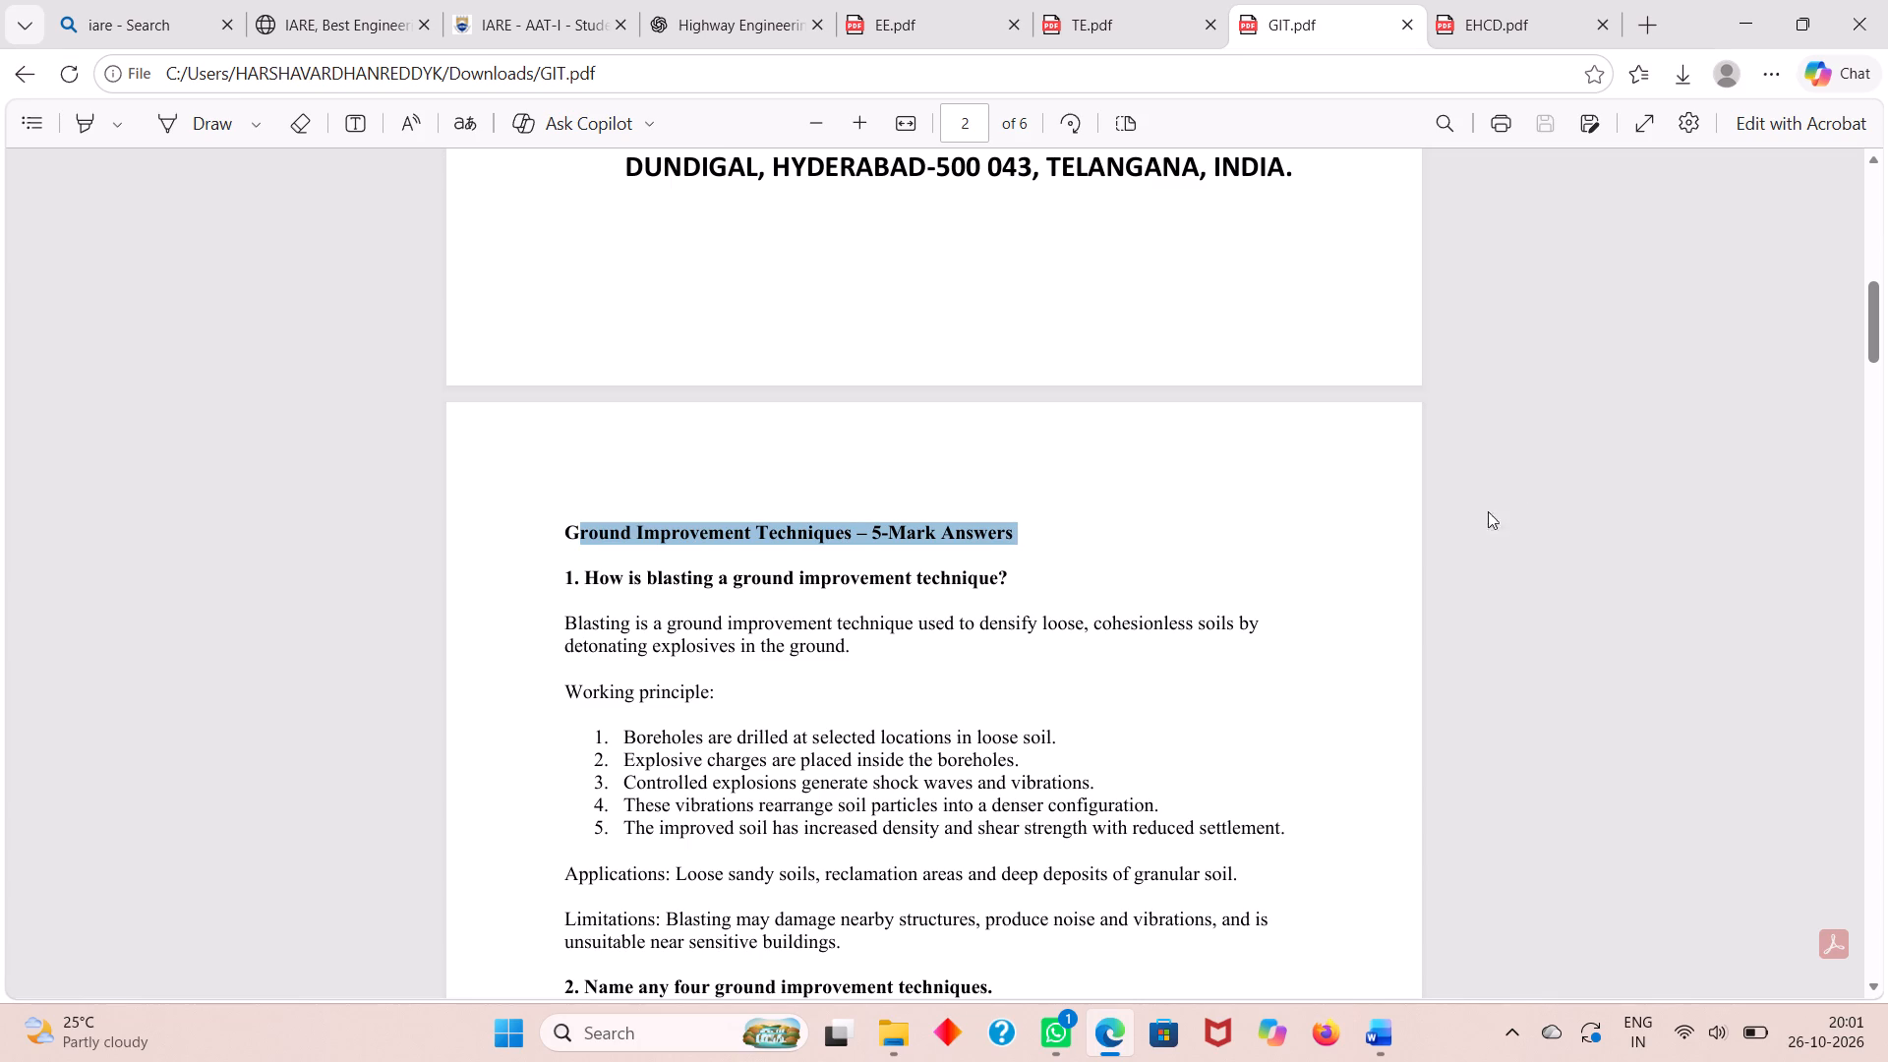
{"action": "left_click", "coordinate": [1219, 566]}
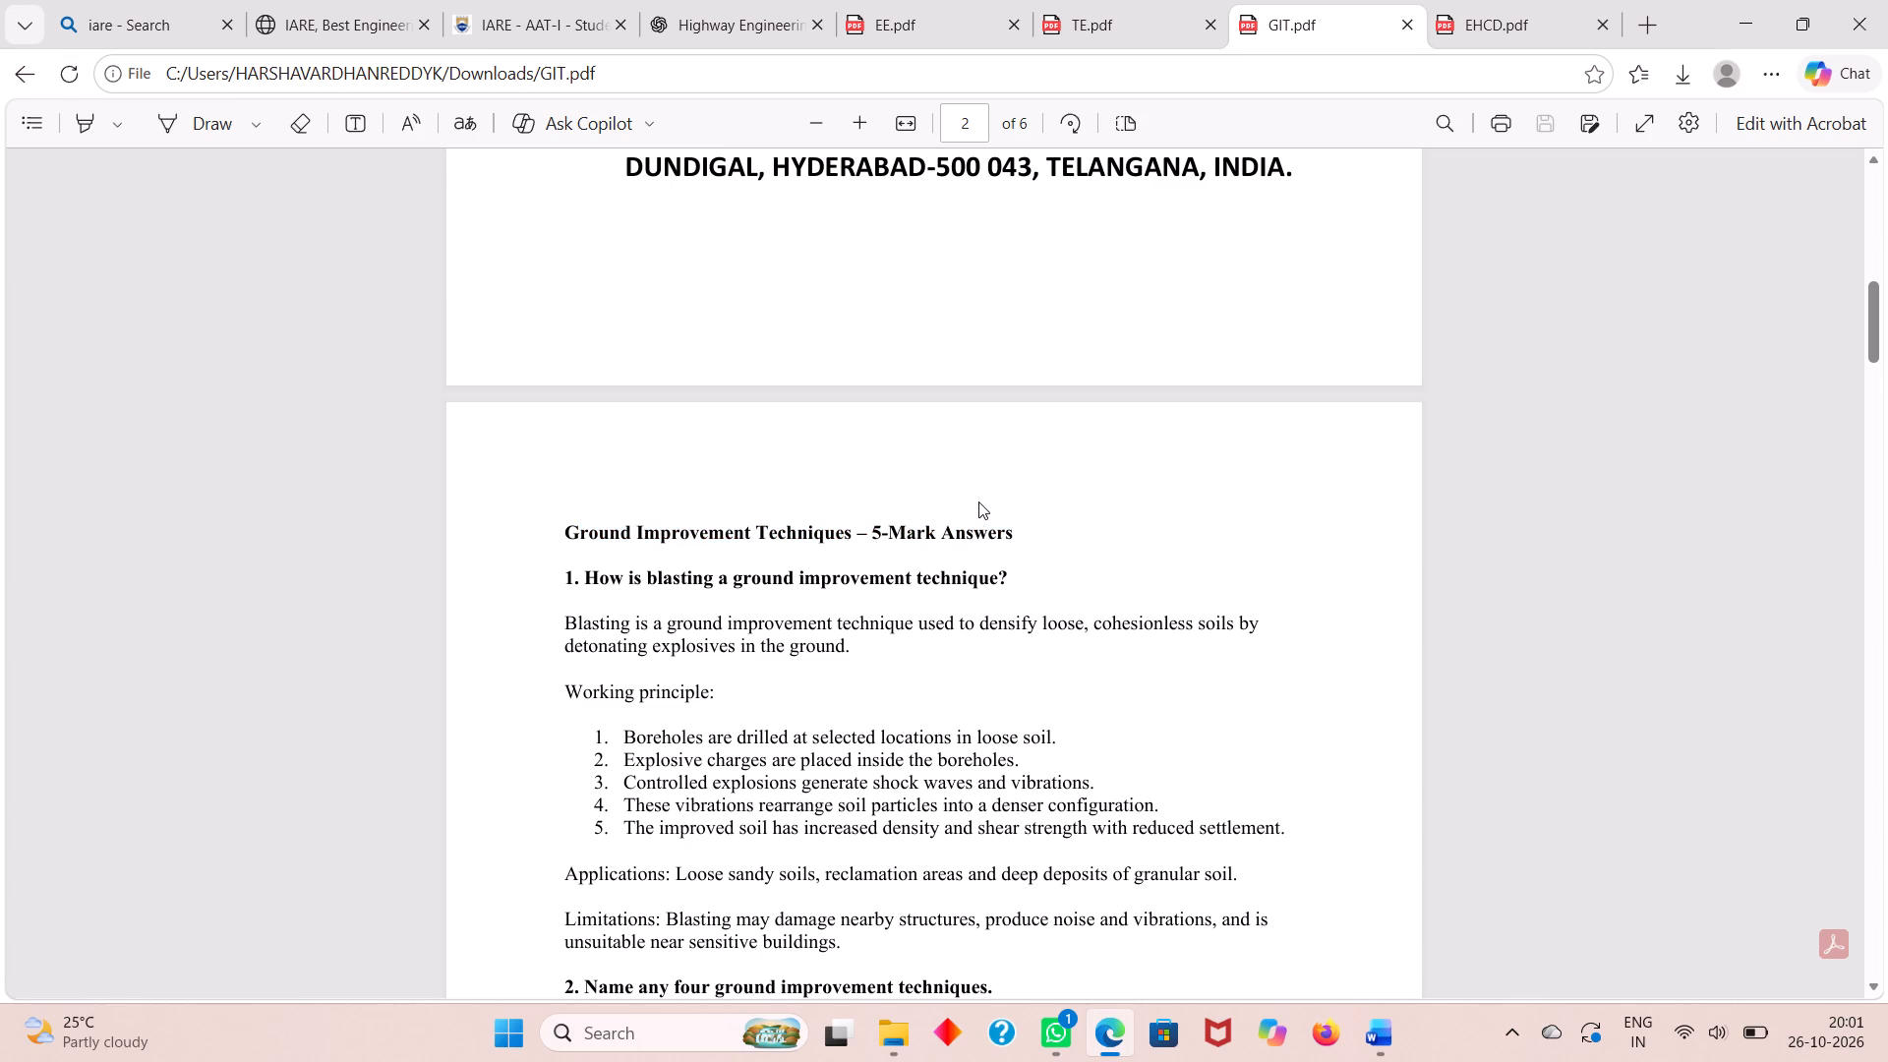
{"action": "scroll", "coordinate": [978, 501], "scroll_direction": "down", "scroll_amount": 2}
{"action": "scroll", "coordinate": [978, 501], "scroll_direction": "up", "scroll_amount": 5}
{"action": "scroll", "coordinate": [978, 501], "scroll_direction": "down", "scroll_amount": 2}
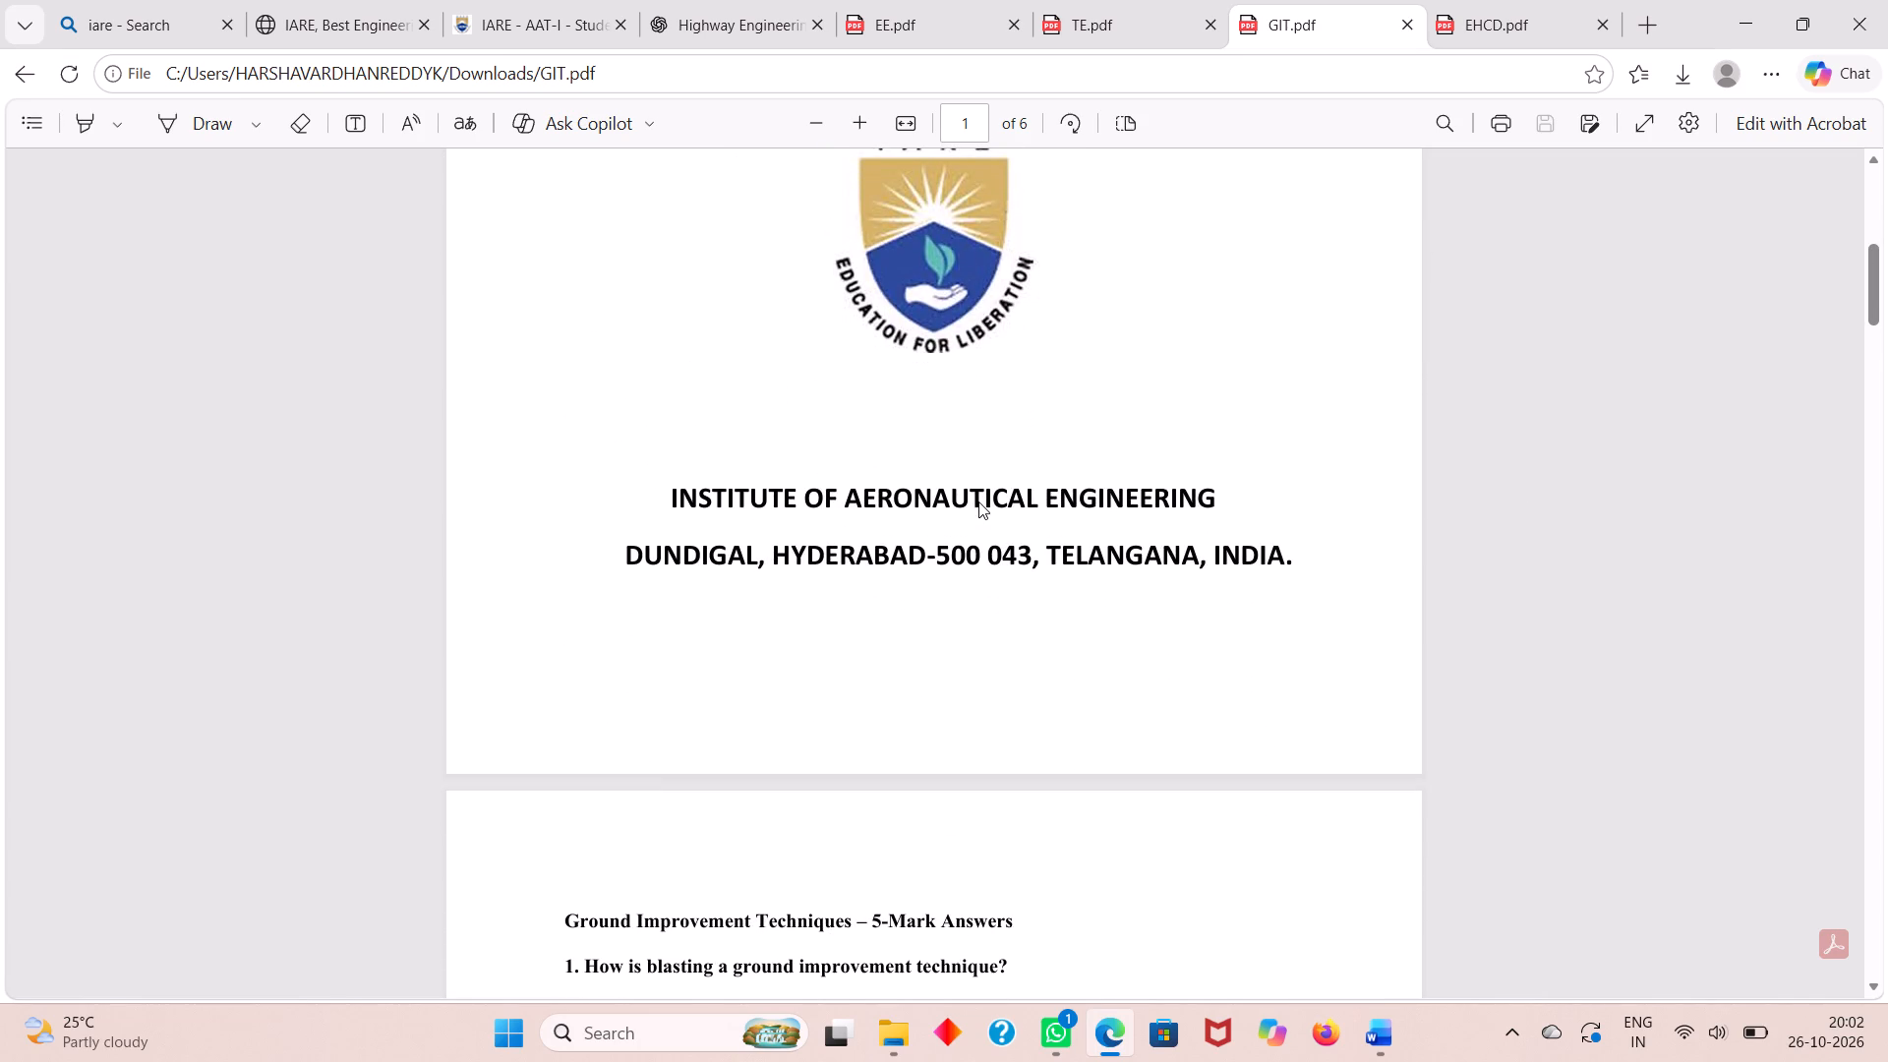
{"action": "scroll", "coordinate": [978, 501], "scroll_direction": "down", "scroll_amount": 3}
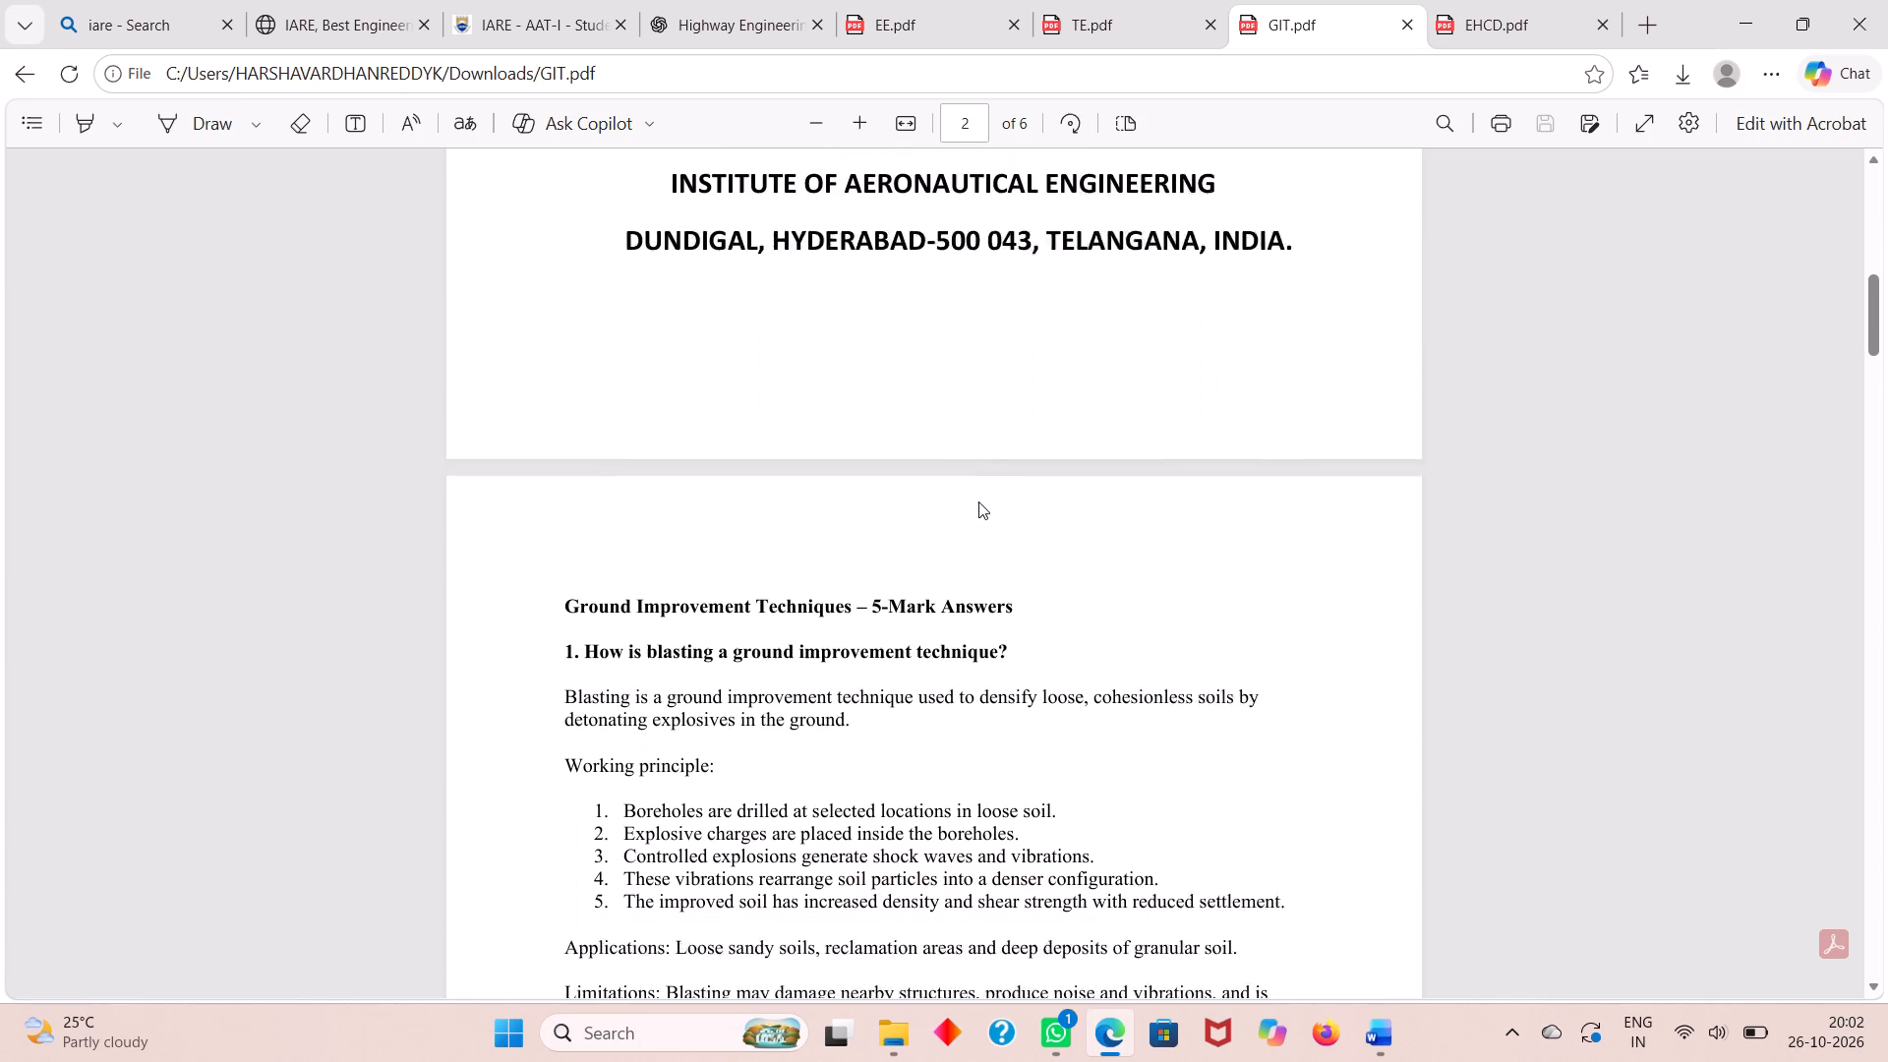
{"action": "scroll", "coordinate": [978, 501], "scroll_direction": "down", "scroll_amount": 1}
{"action": "left_click", "coordinate": [1018, 553]}
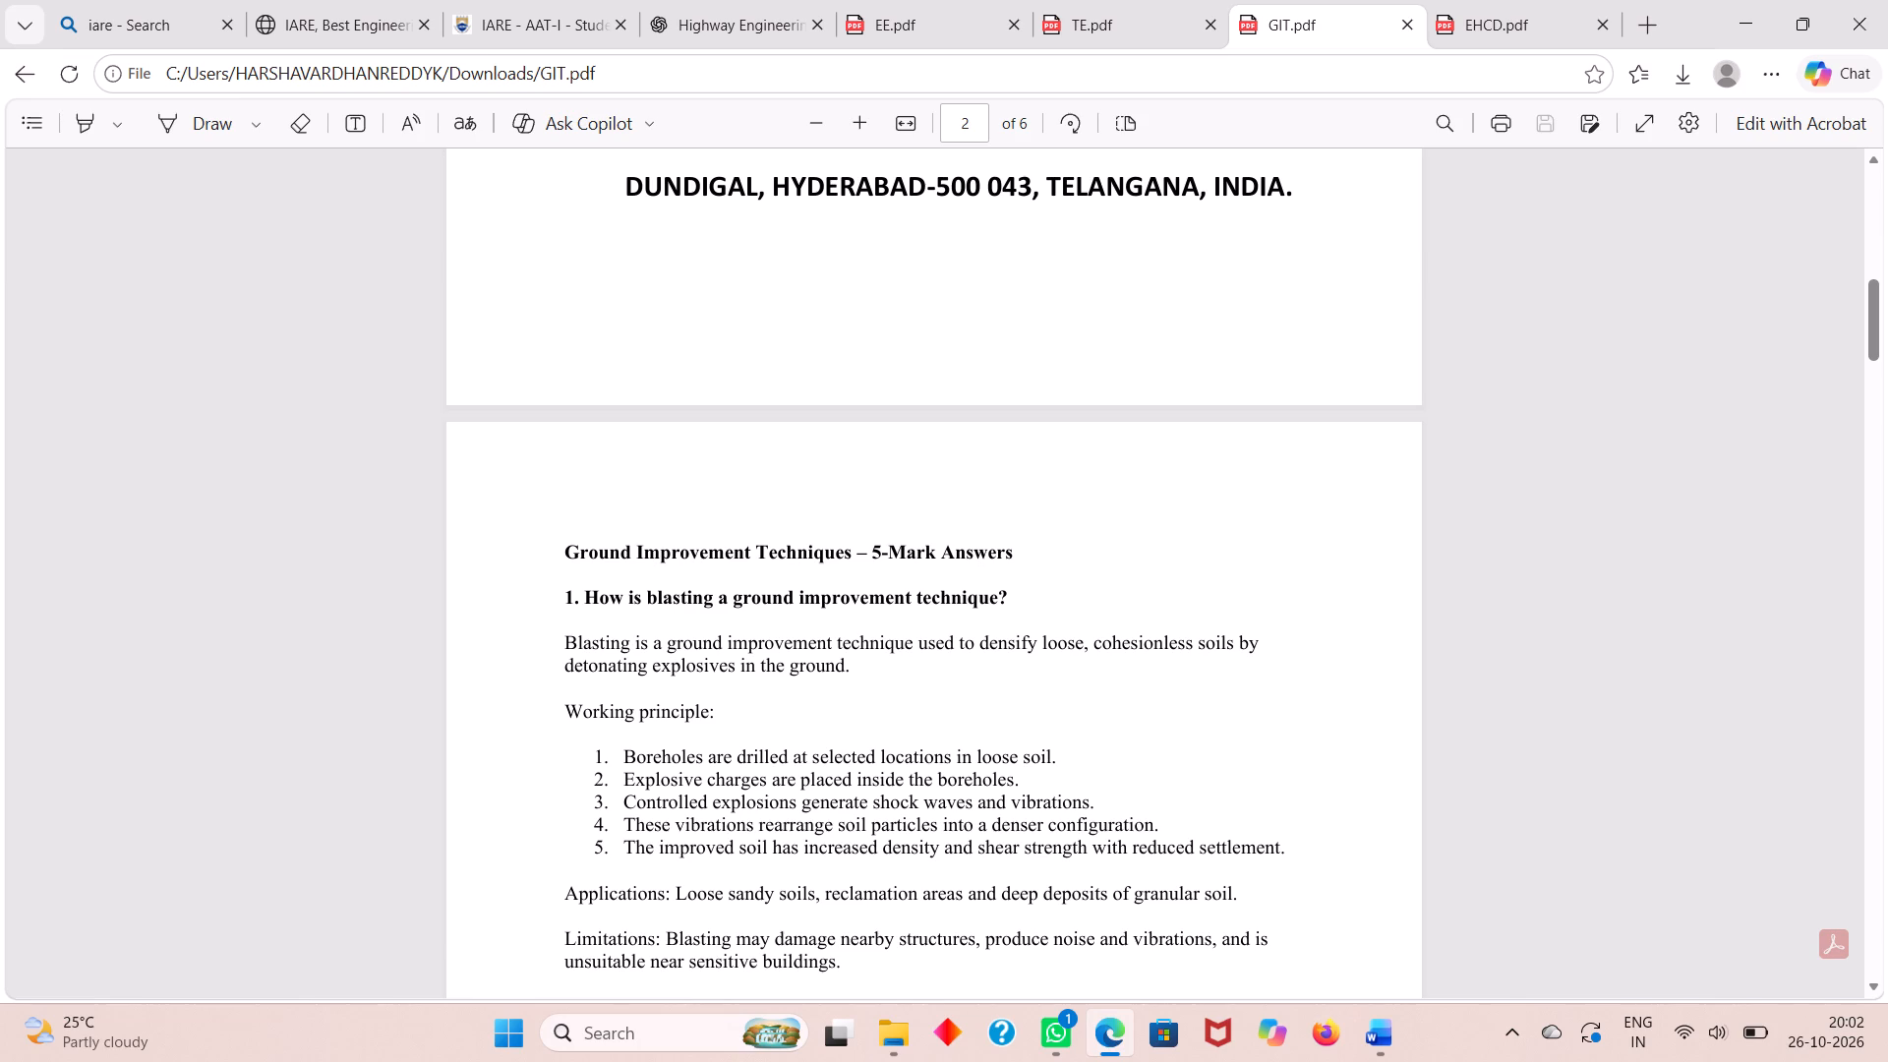
{"action": "scroll", "coordinate": [1324, 672], "scroll_direction": "down", "scroll_amount": 9}
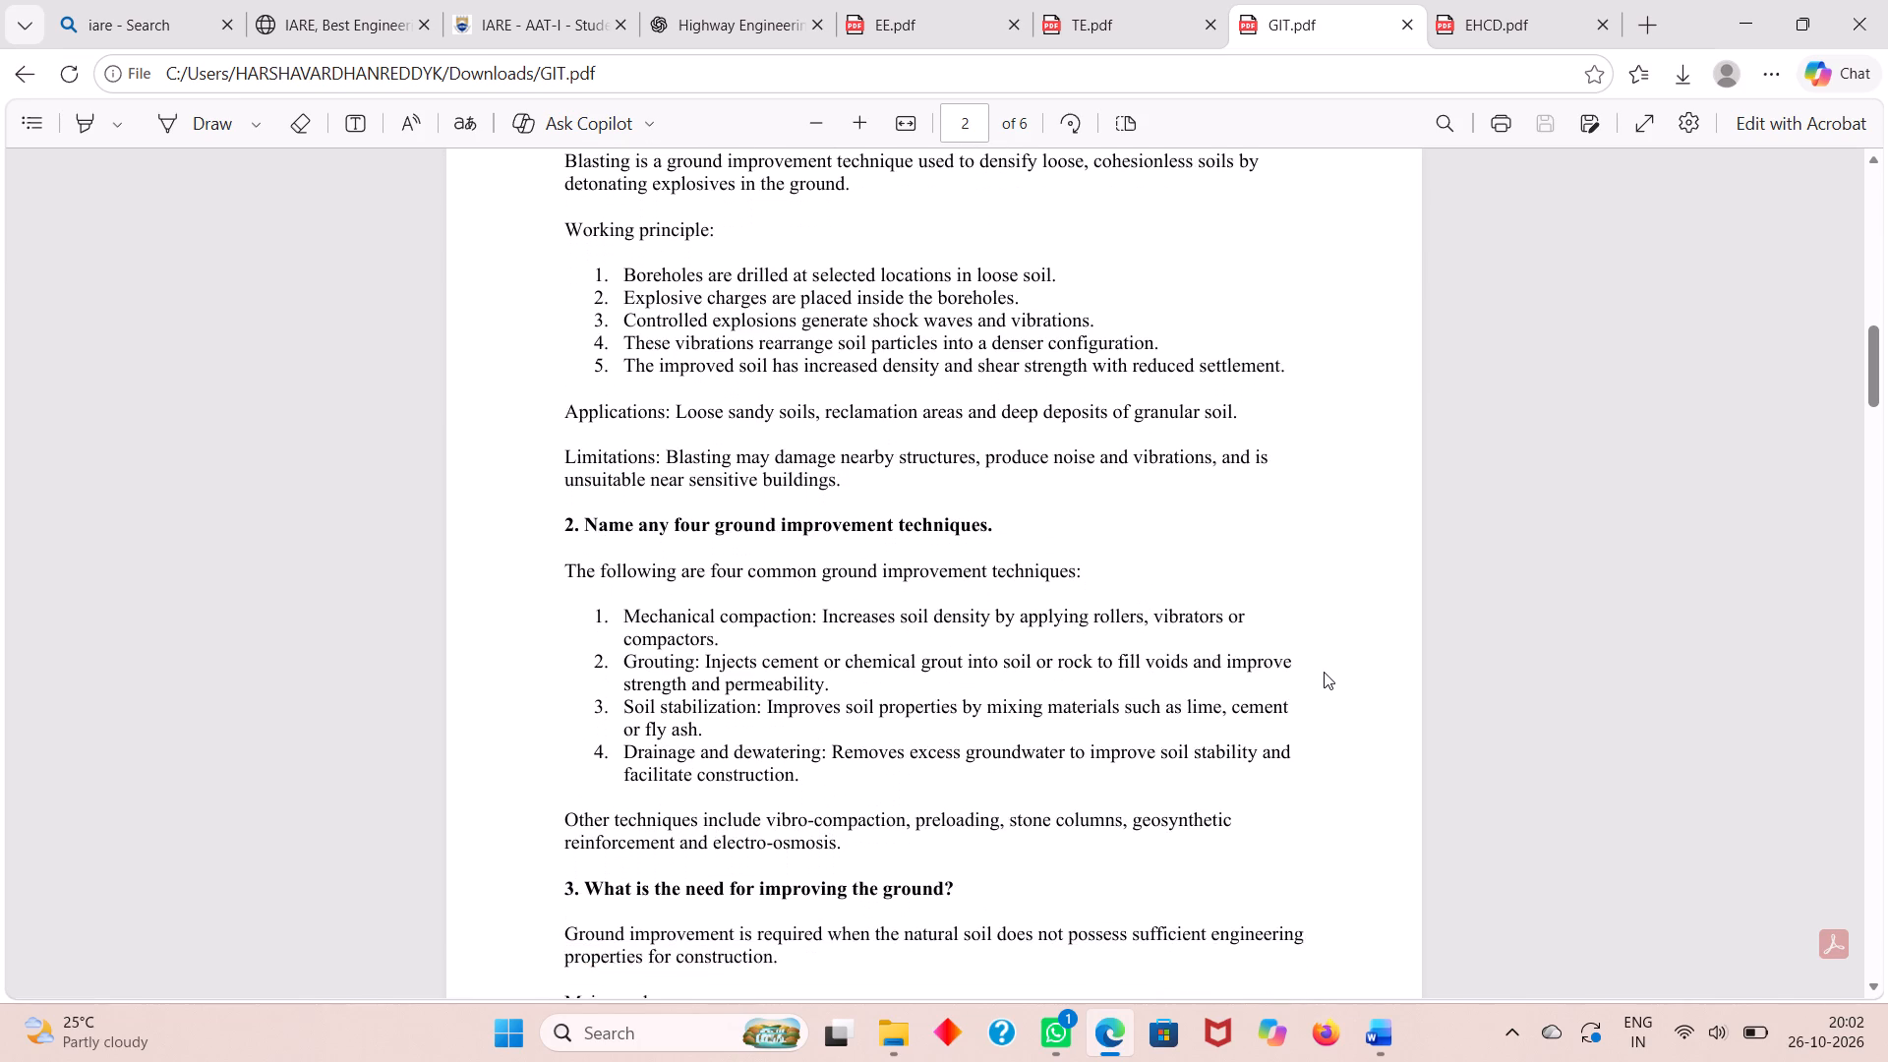
{"action": "scroll", "coordinate": [1324, 672], "scroll_direction": "down", "scroll_amount": 20}
{"action": "scroll", "coordinate": [1324, 672], "scroll_direction": "up", "scroll_amount": 1}
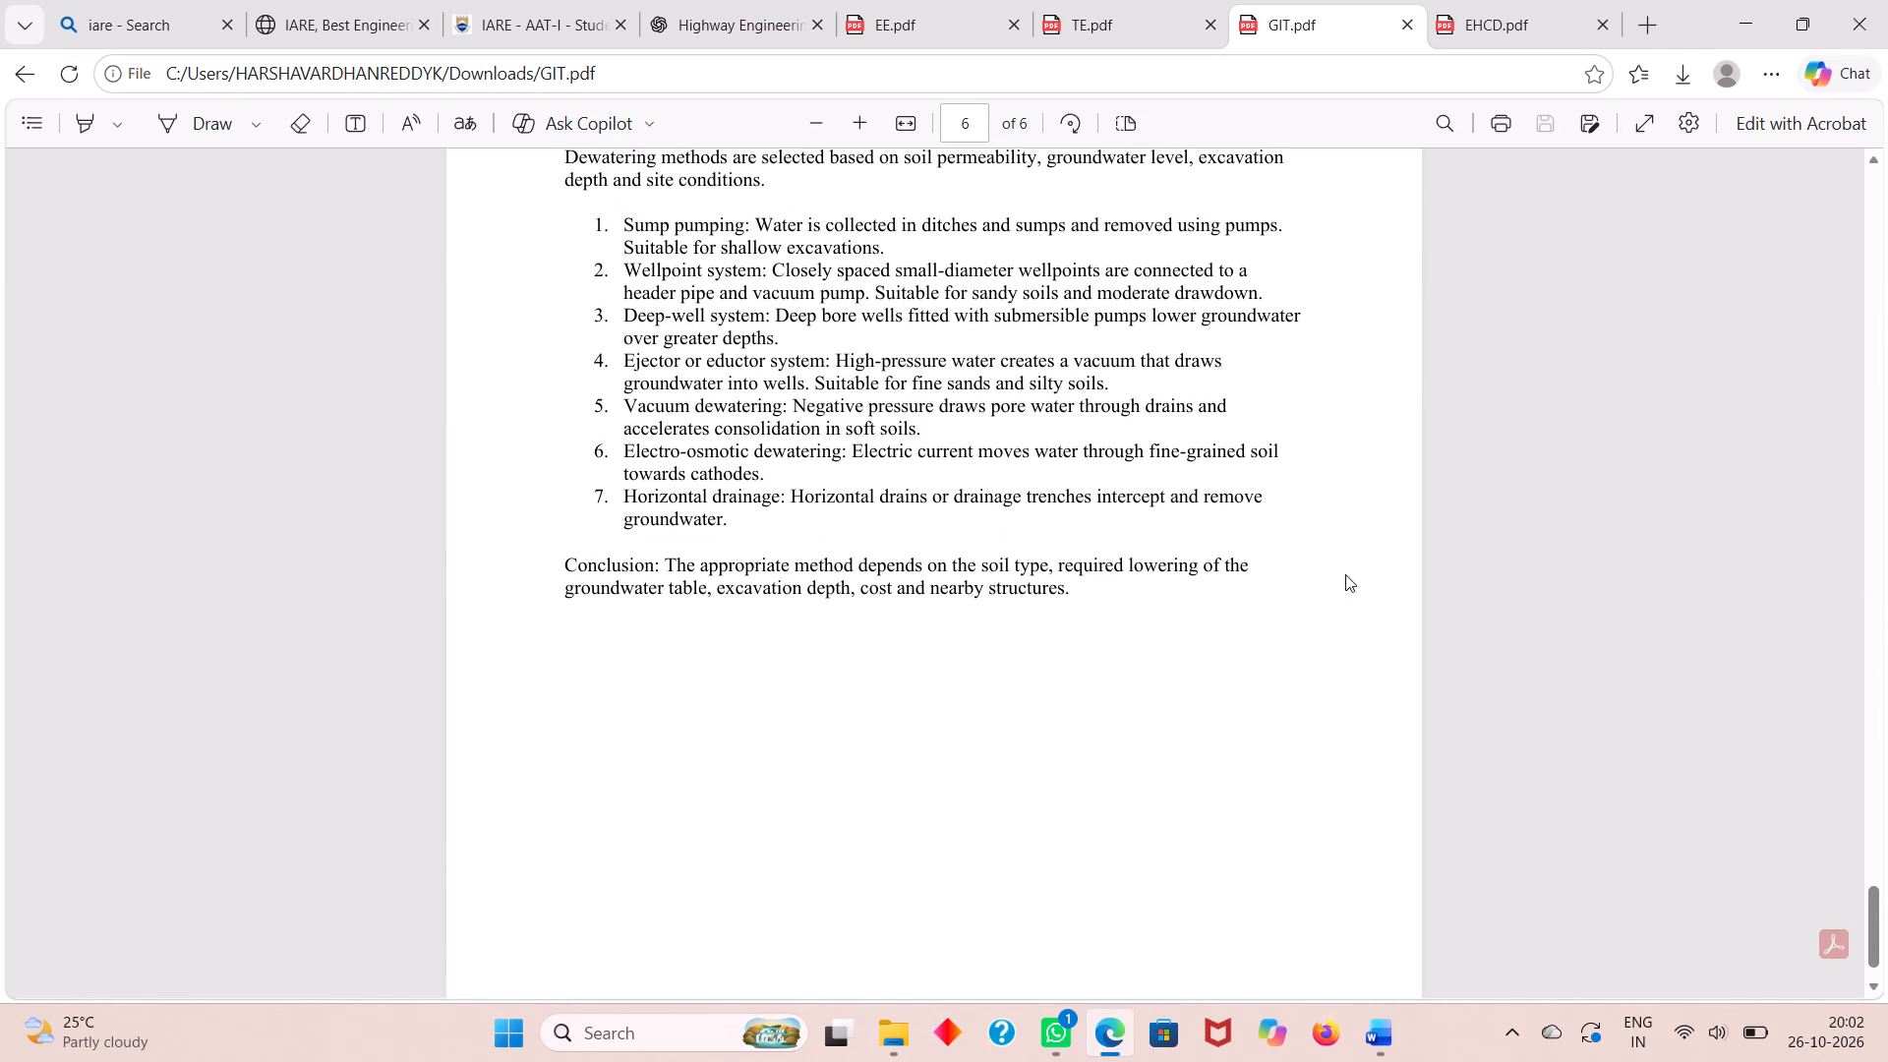
Search the web for ilovepdf in a new browser tab and open the iLovePDF website.
{"action": "left_click", "coordinate": [1645, 22]}
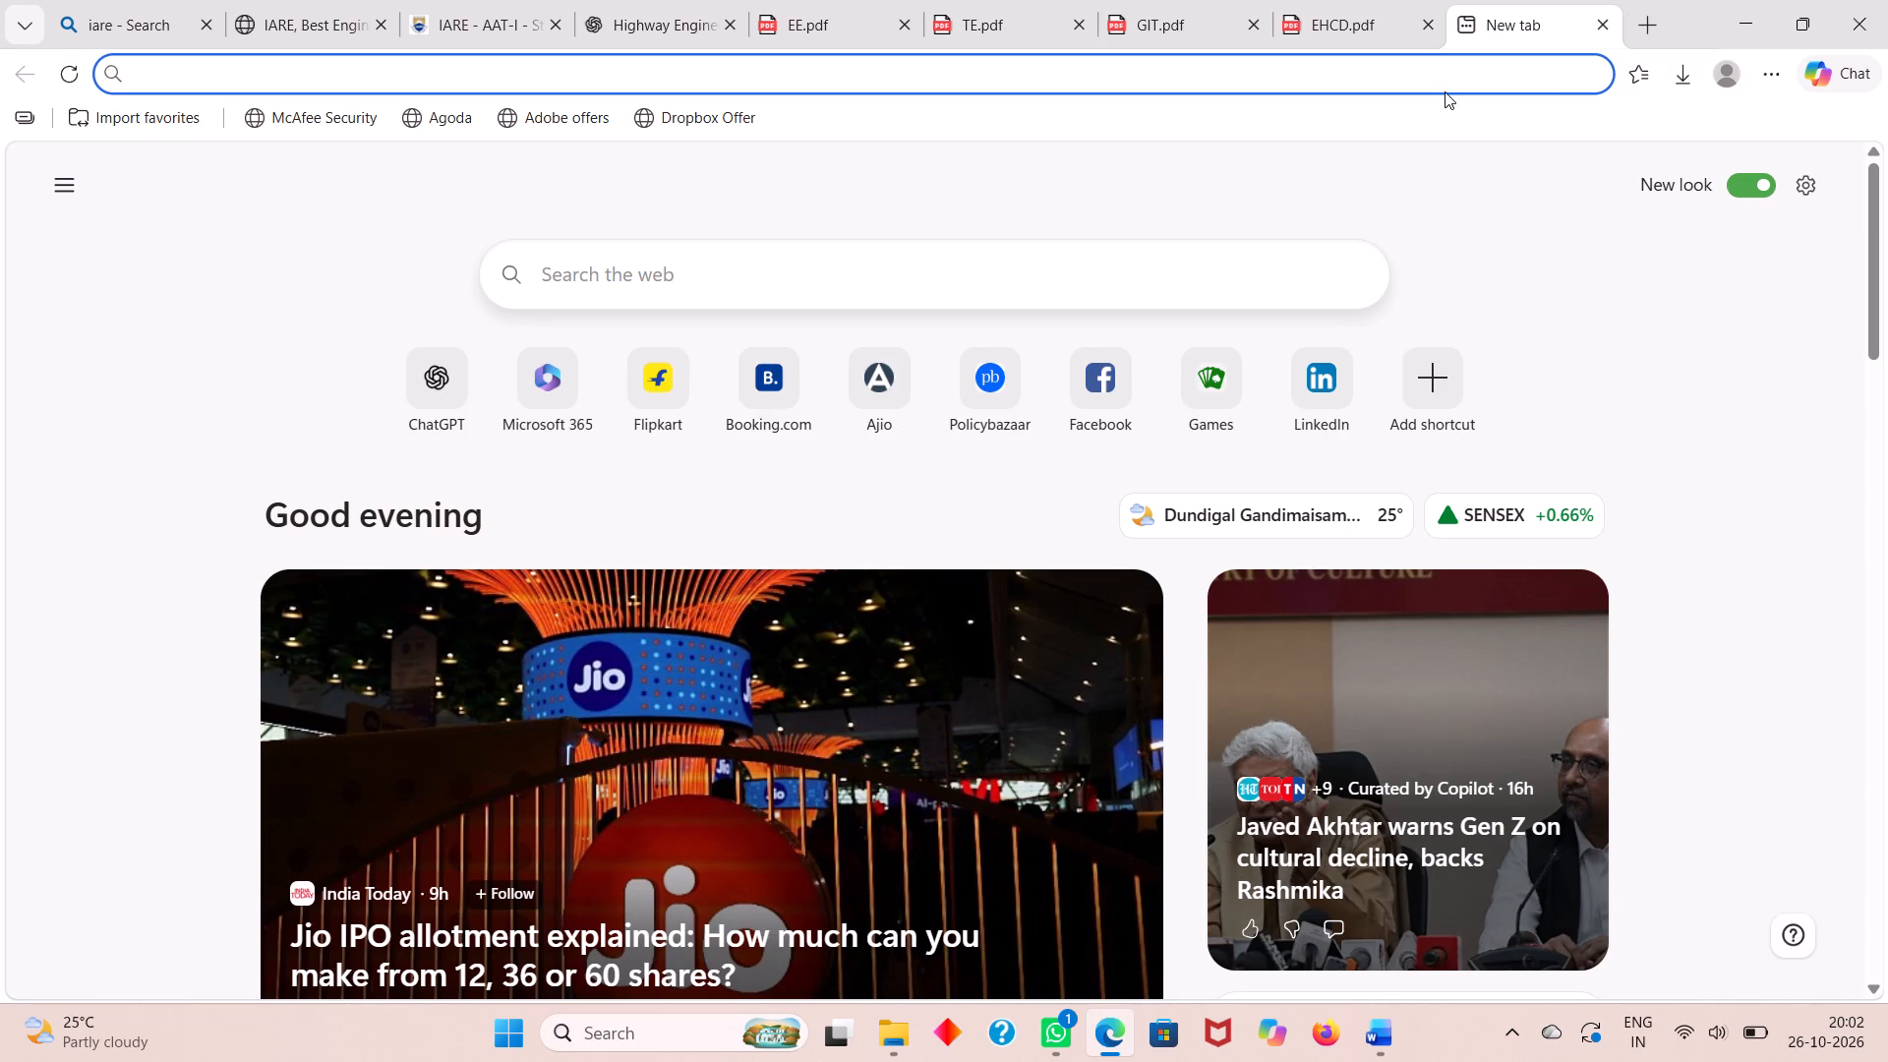
{"action": "left_click", "coordinate": [1435, 96]}
{"action": "left_click", "coordinate": [1422, 81]}
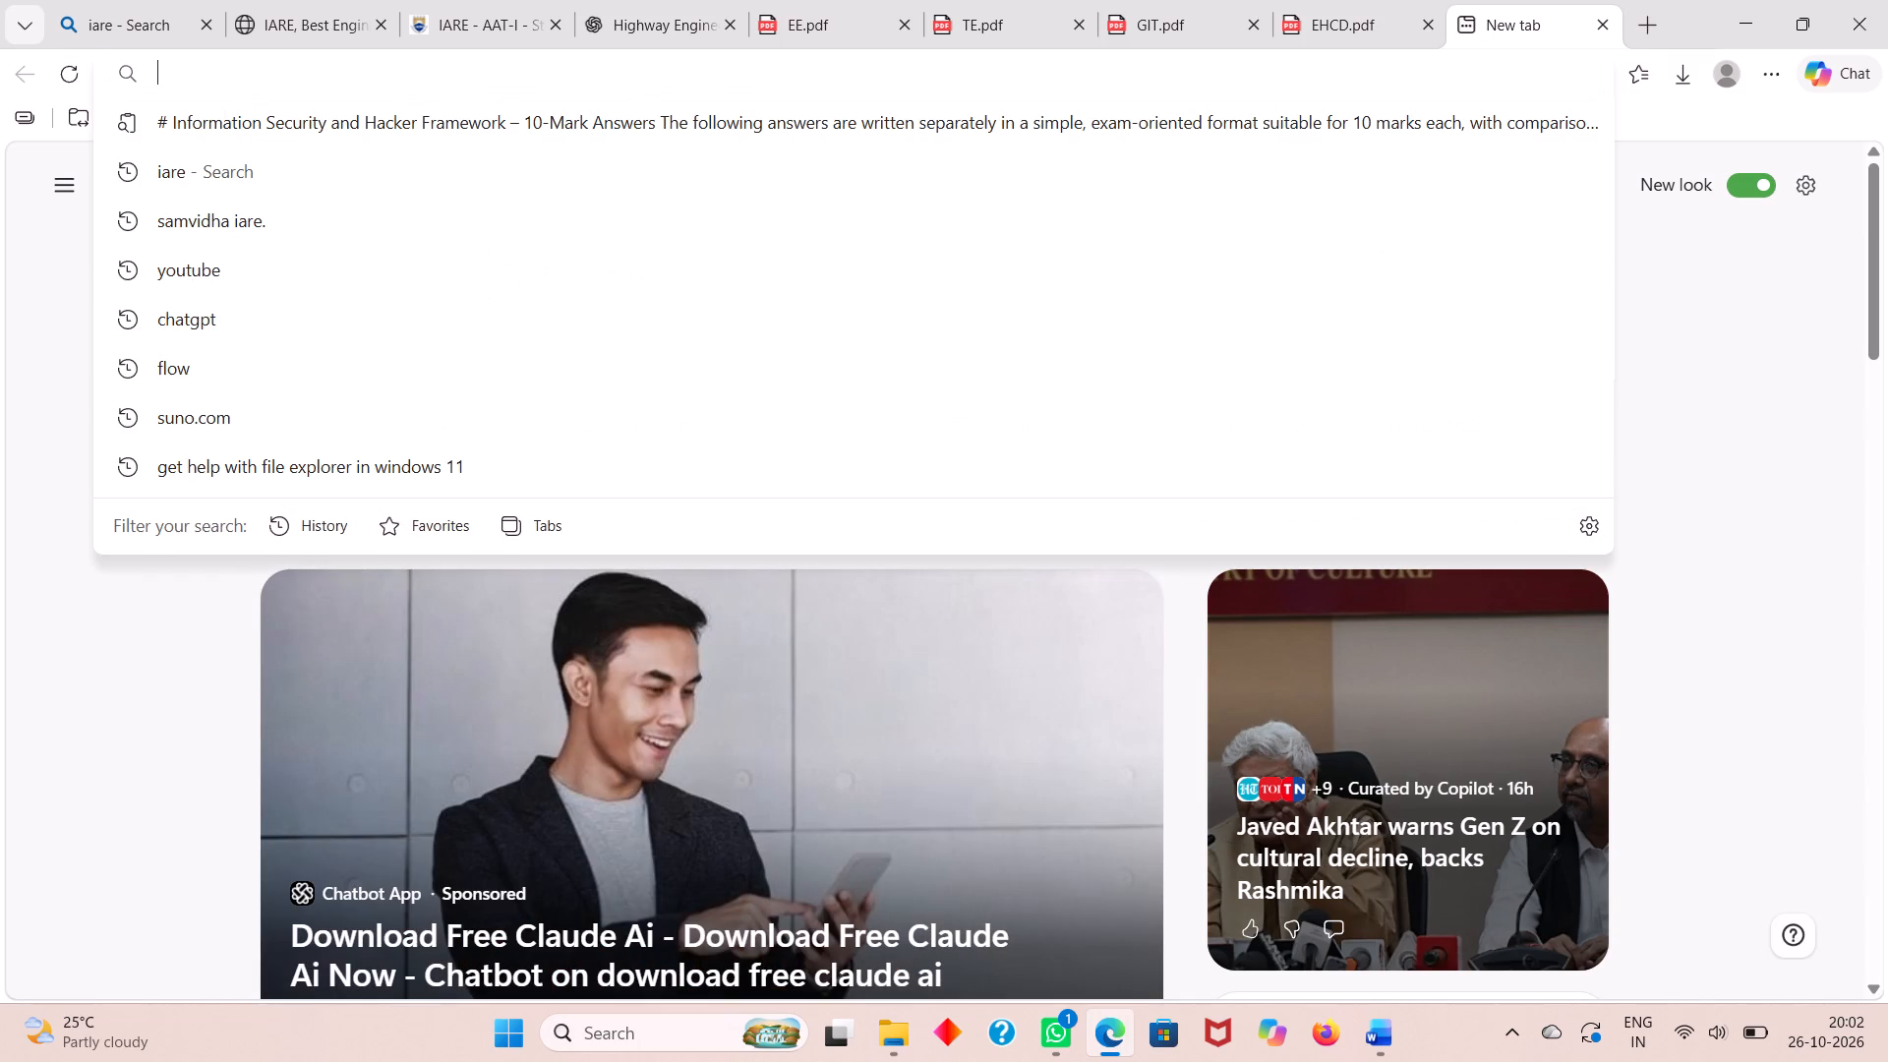
{"action": "type", "text": "ilovepdf"}
{"action": "key", "text": "Return"}
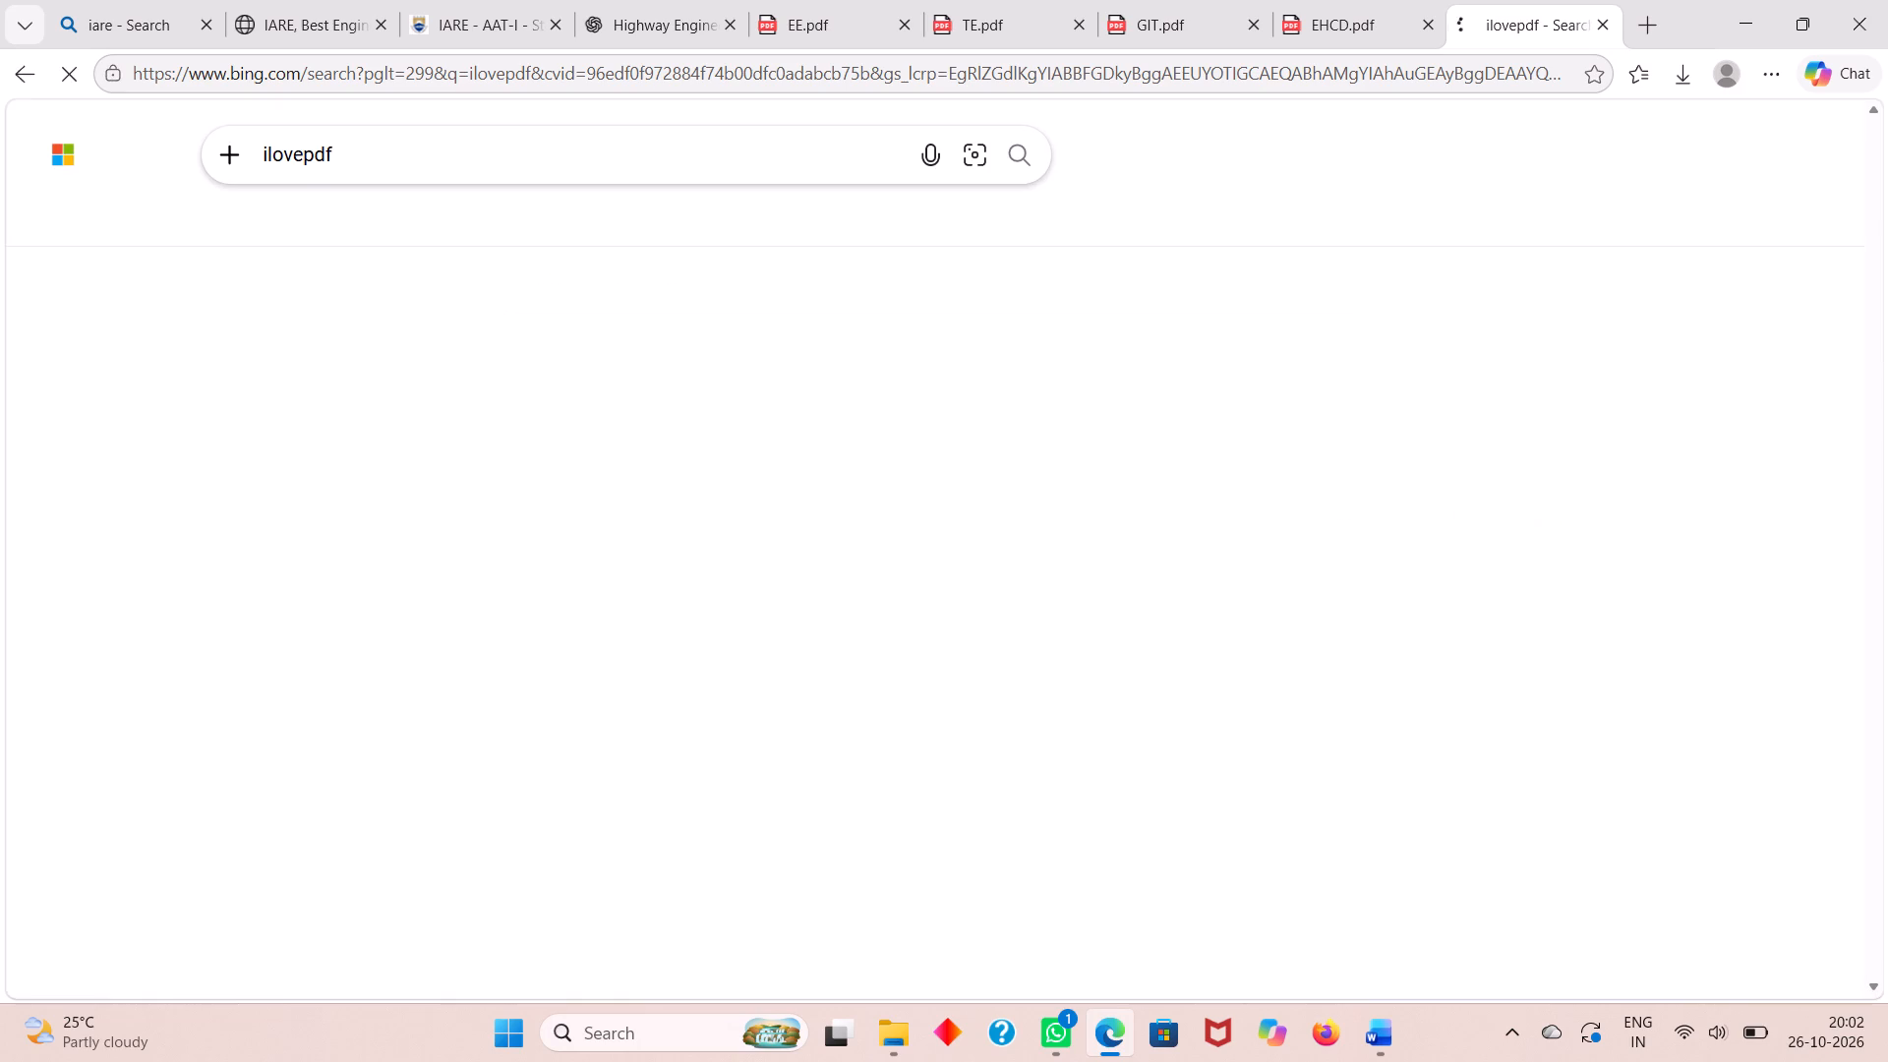
{"action": "double_click", "coordinate": [549, 430]}
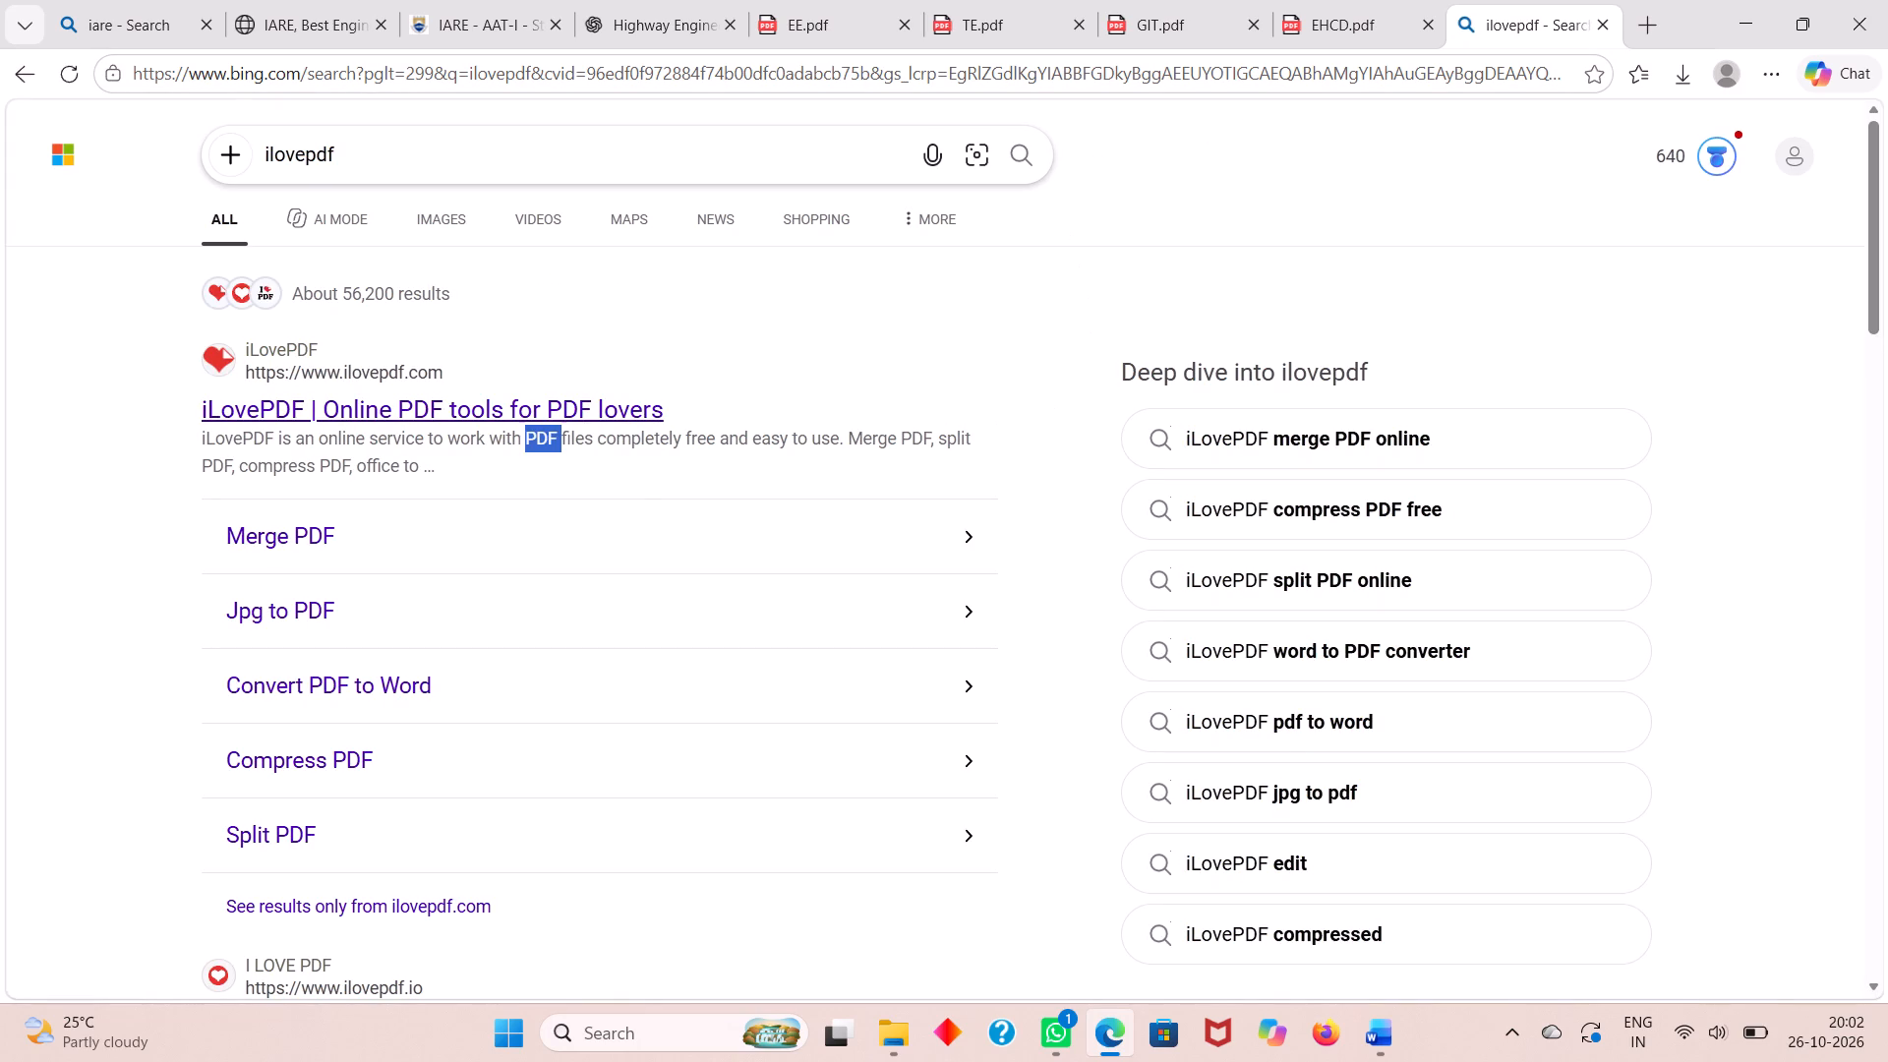
{"action": "left_click", "coordinate": [568, 405]}
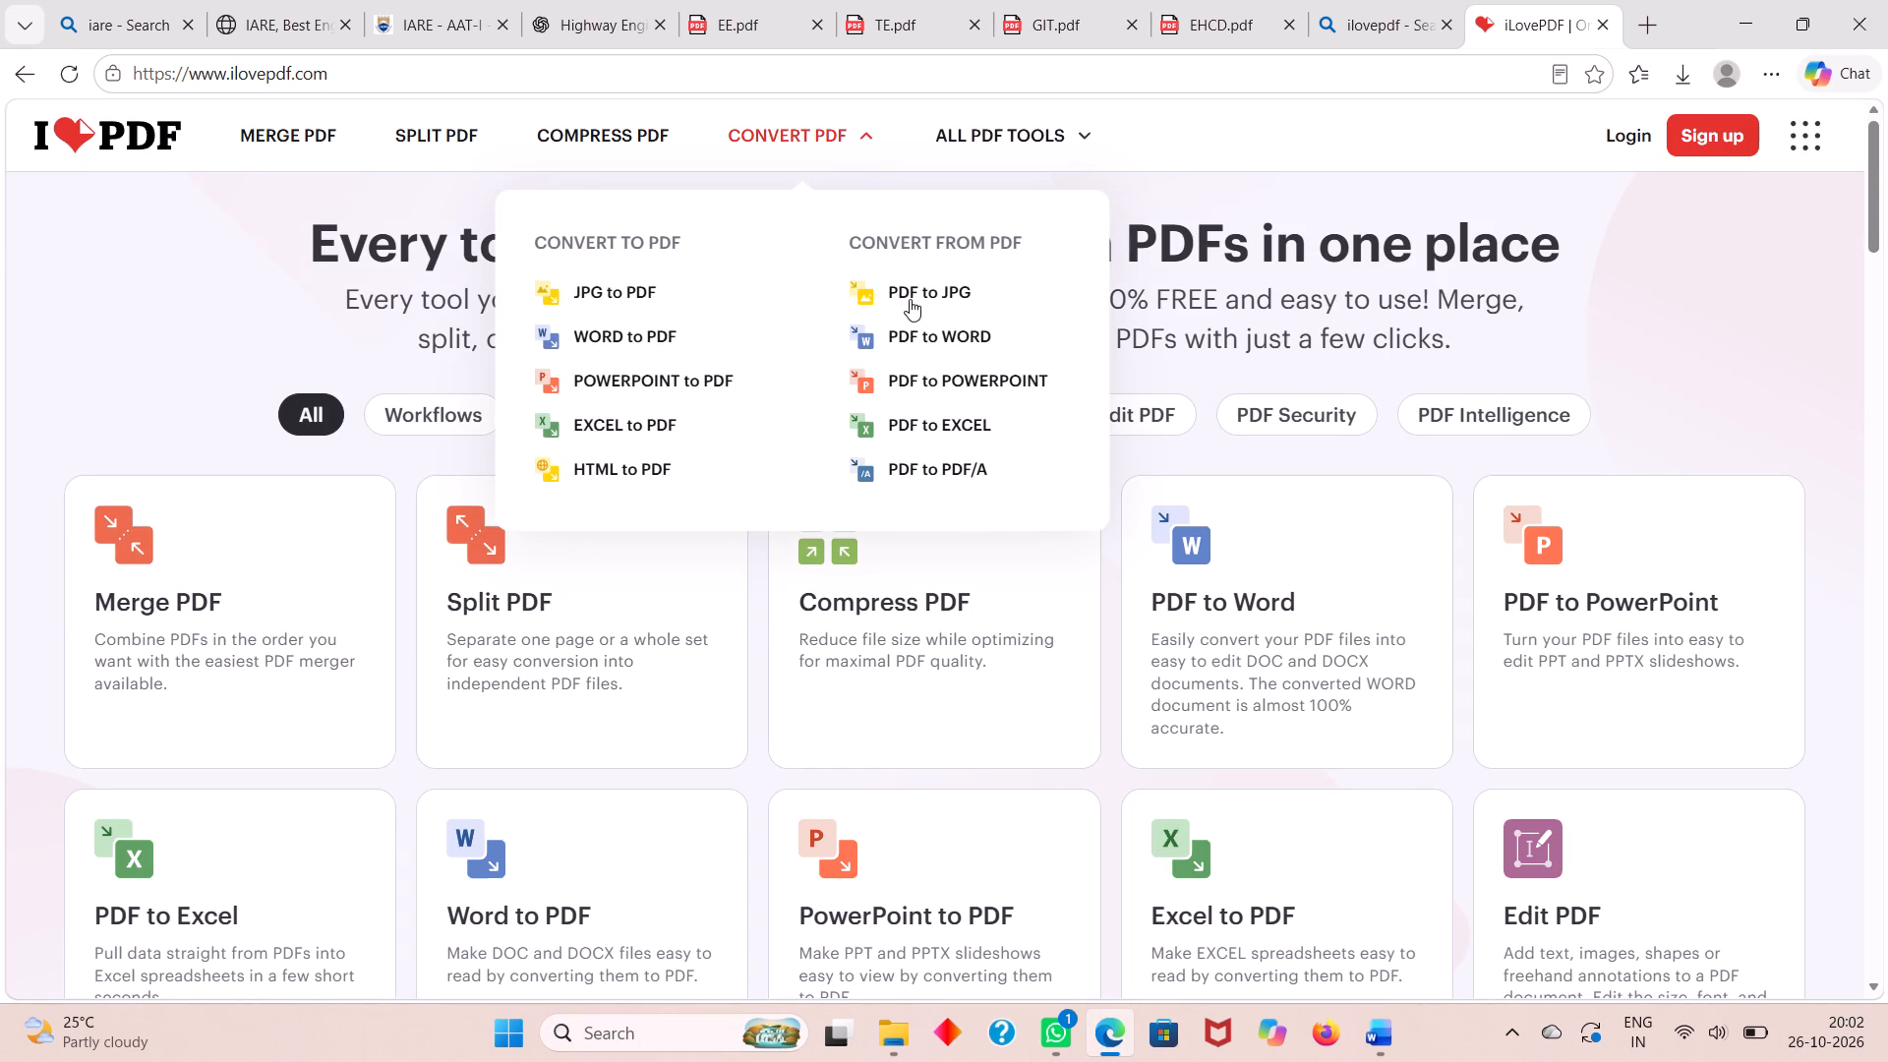
Convert GIT.pdf from the Downloads folder to a Word document with iLovePDF and download the result.
{"action": "left_click", "coordinate": [931, 343]}
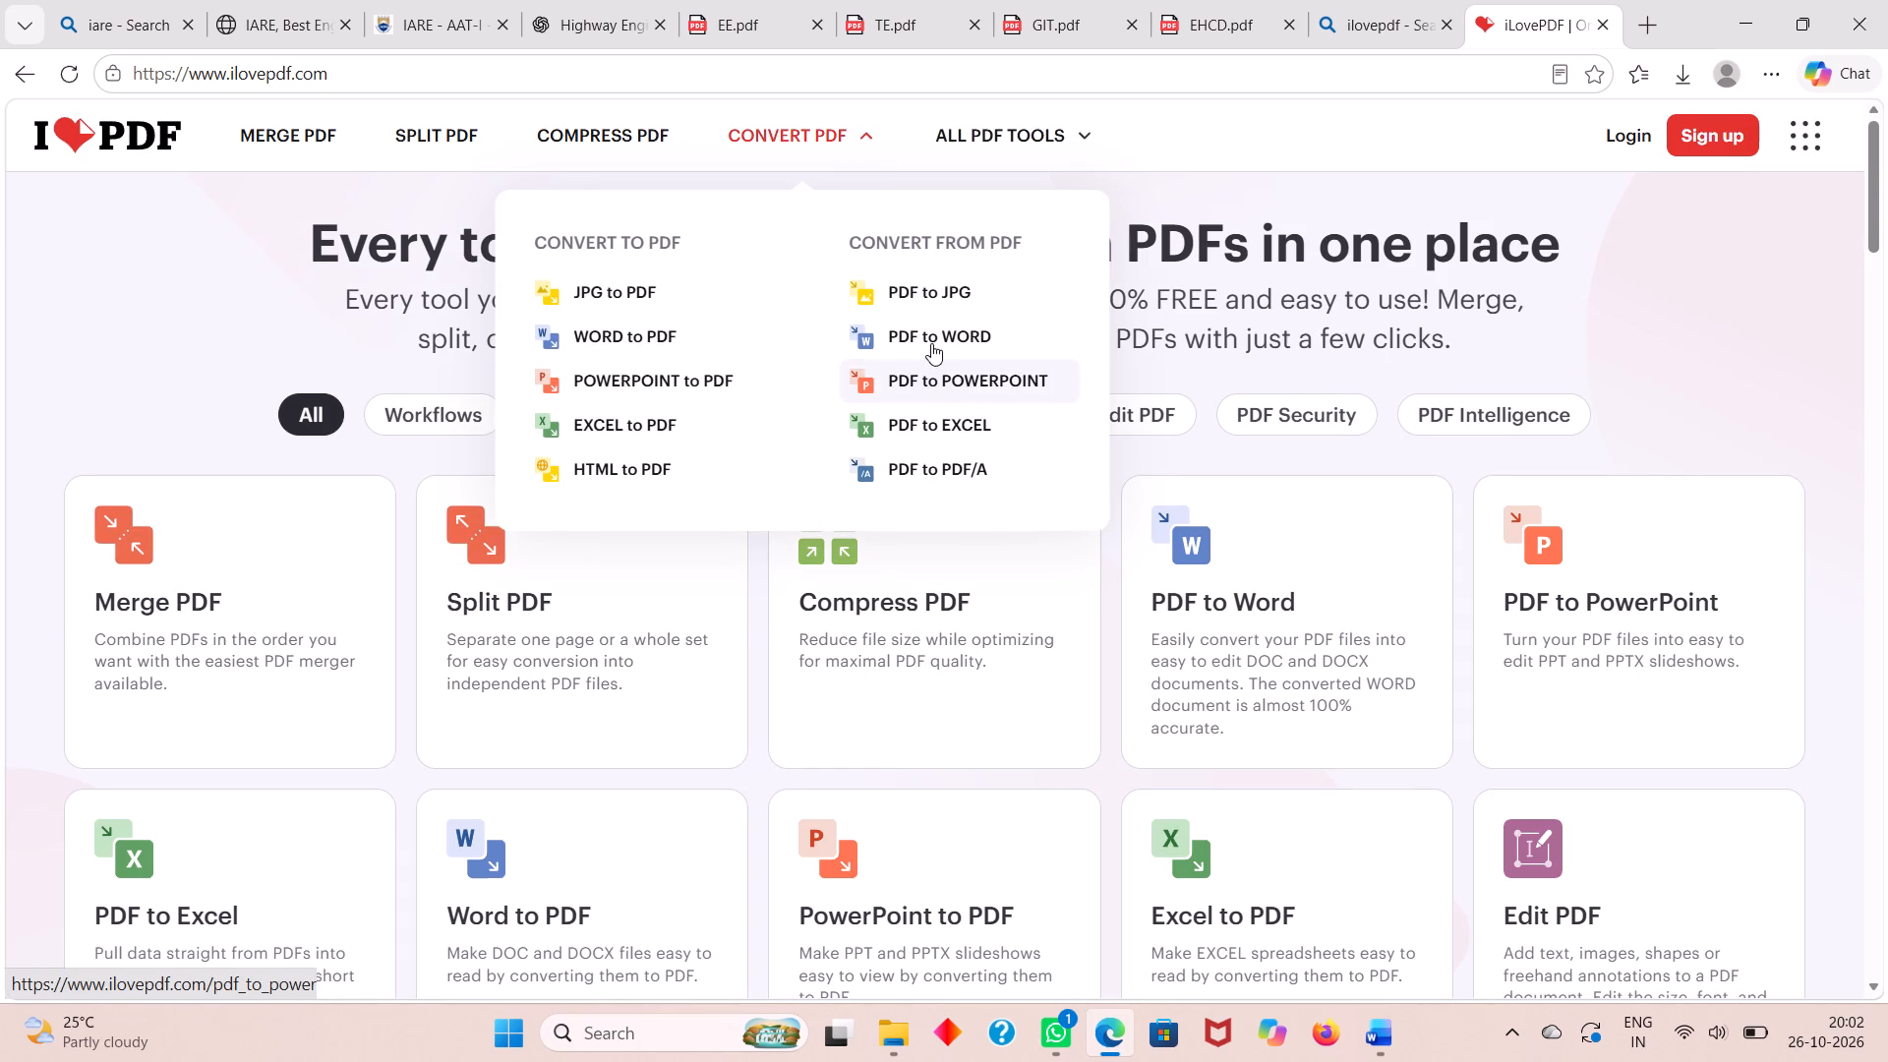
{"action": "double_click", "coordinate": [919, 469]}
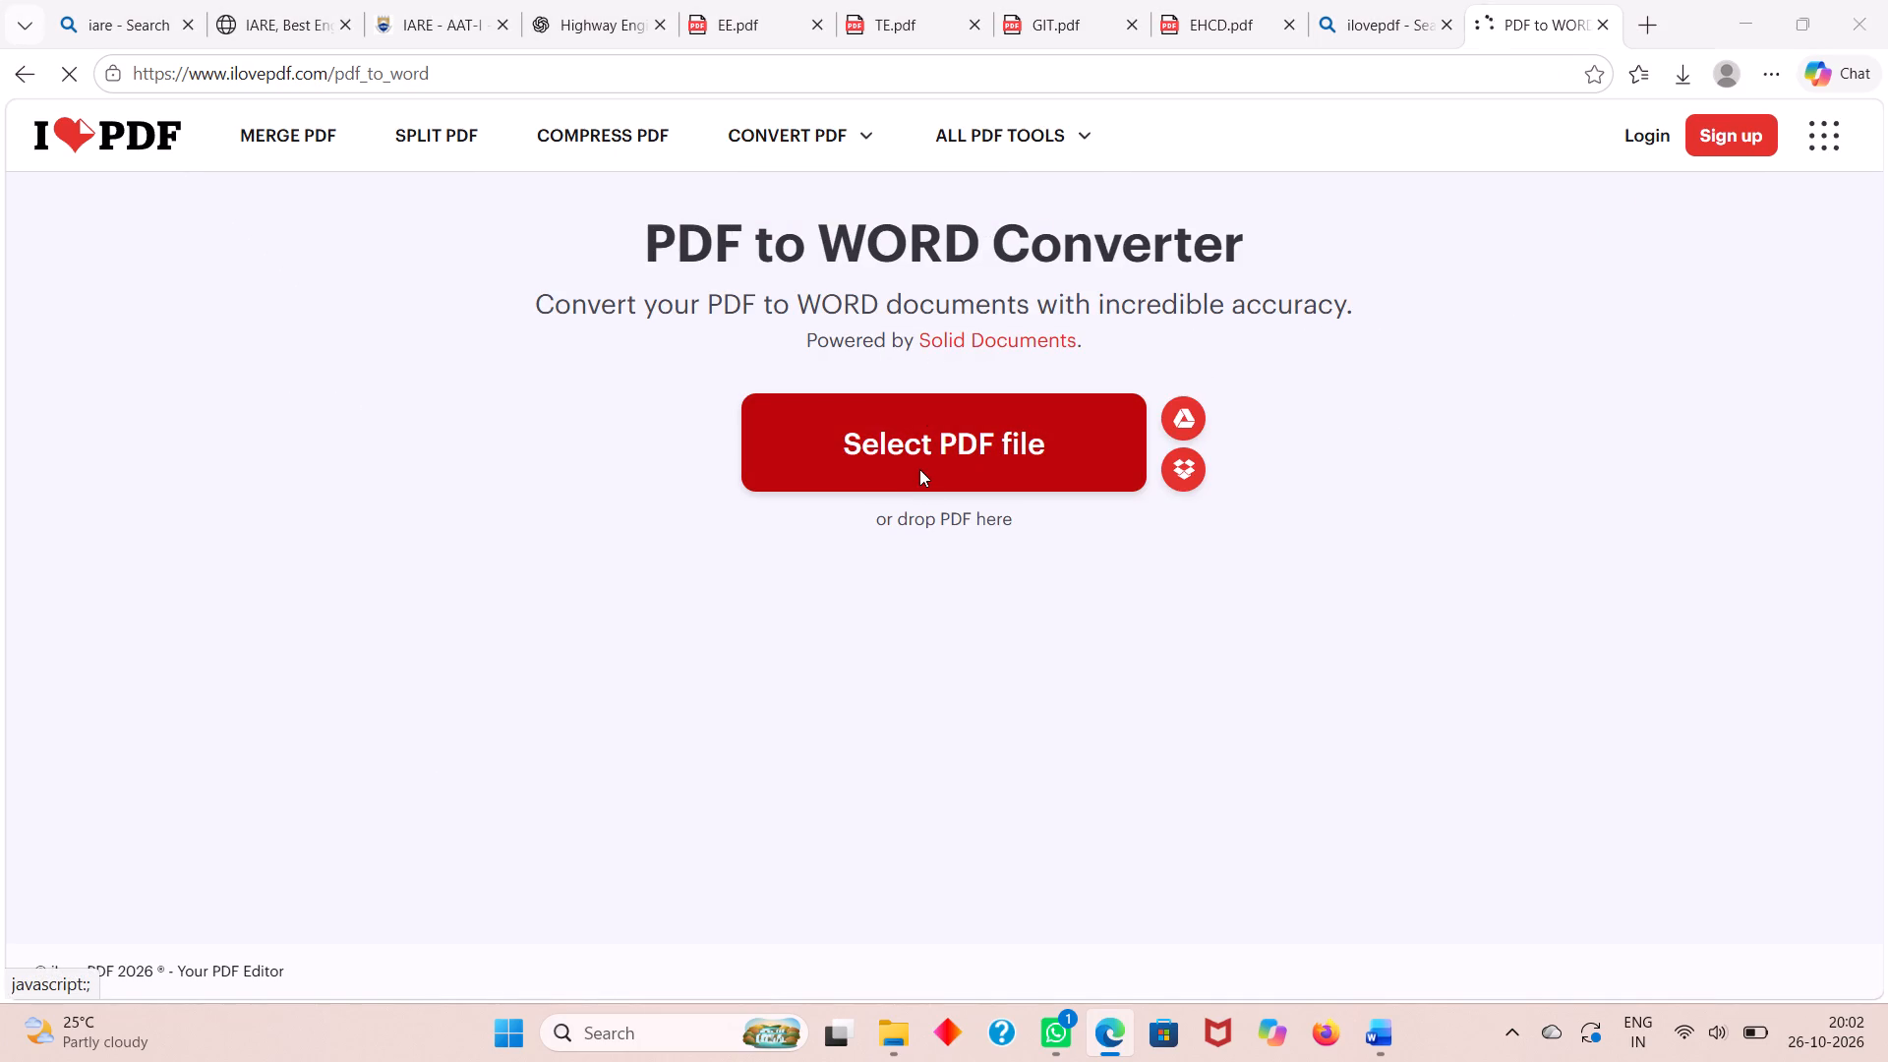
{"action": "left_click", "coordinate": [346, 271]}
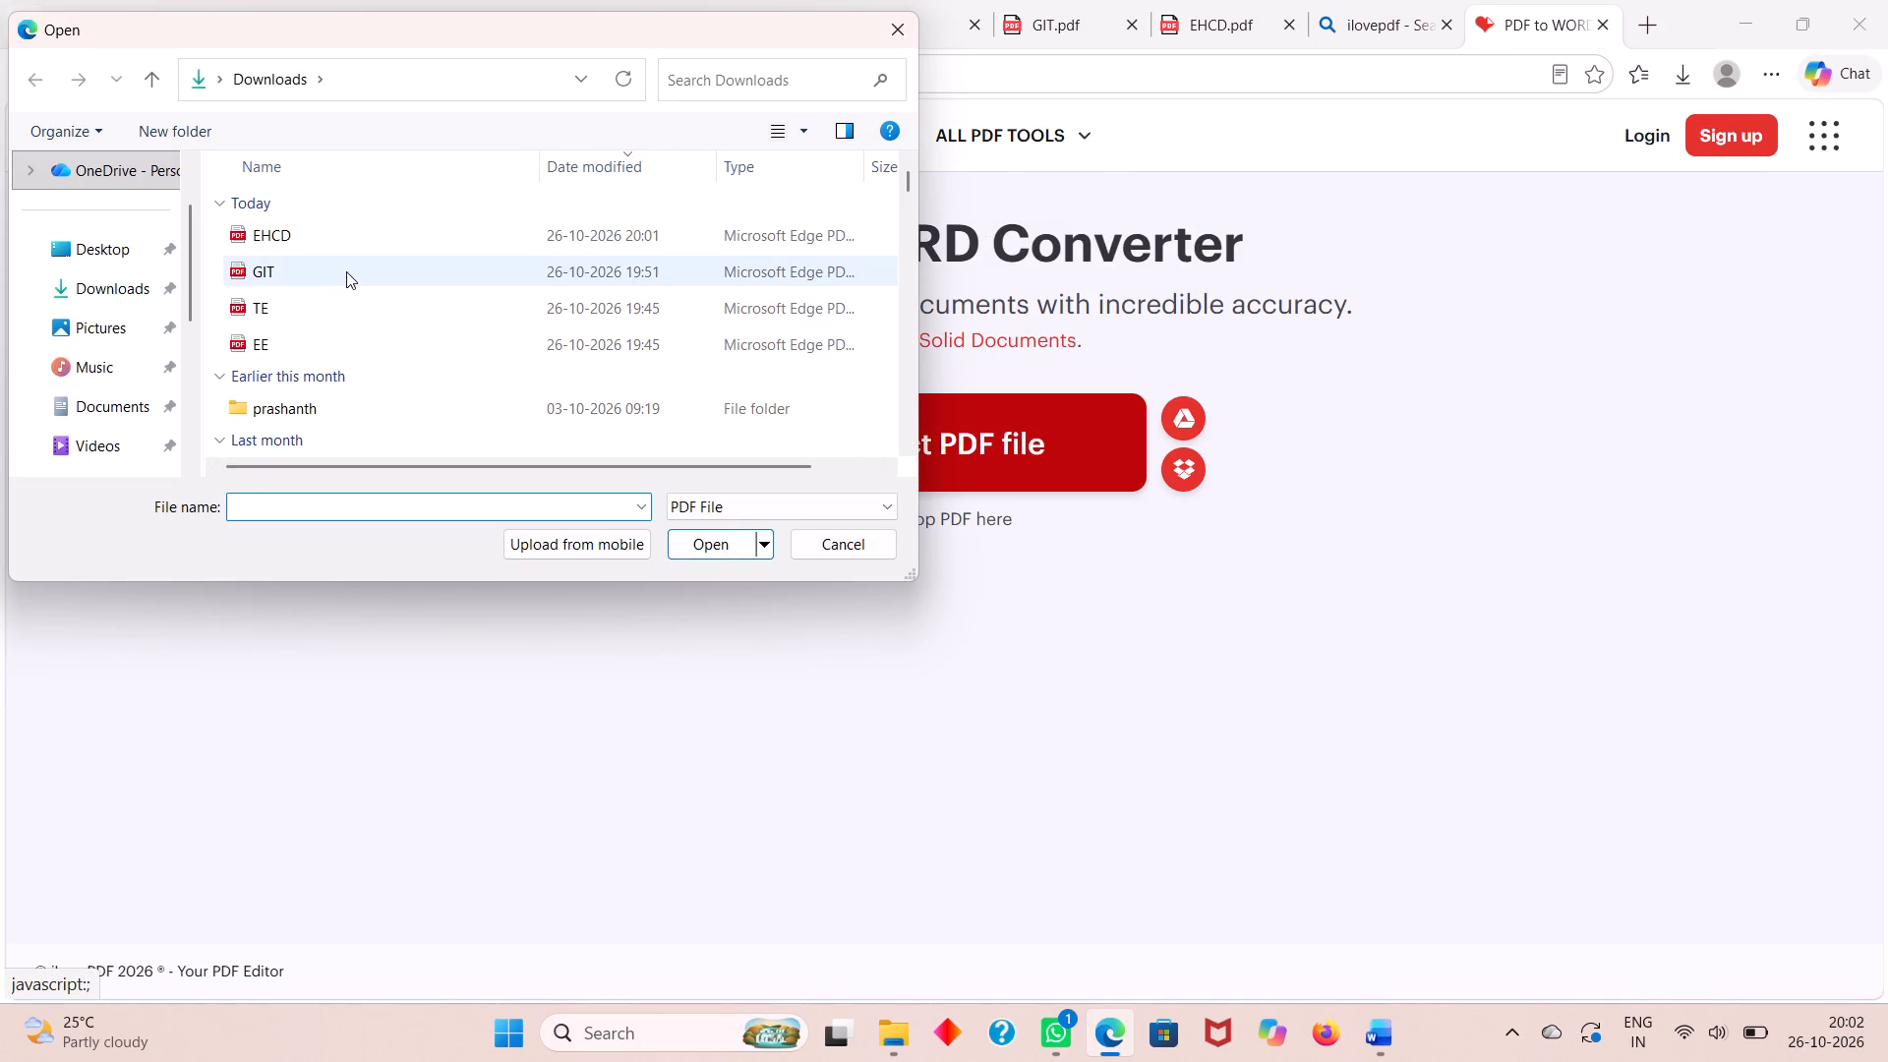
{"action": "left_click", "coordinate": [716, 538]}
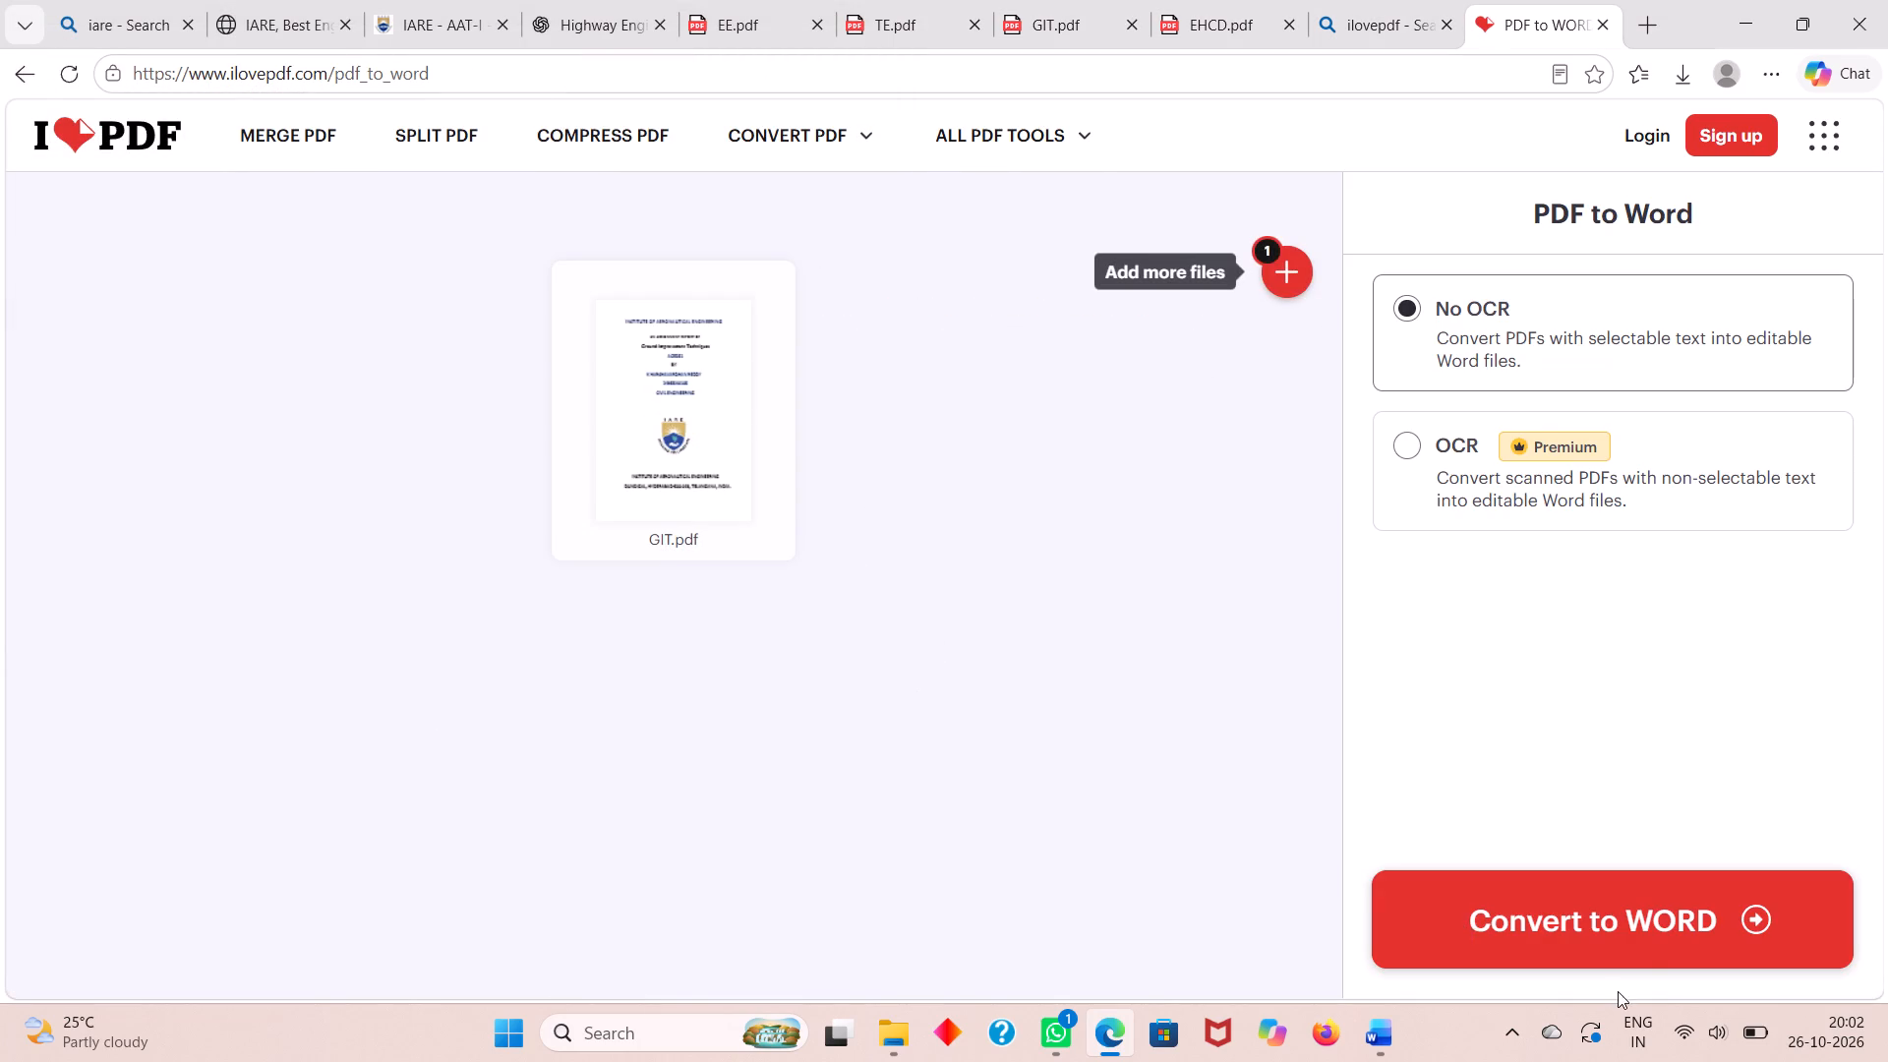
{"action": "left_click", "coordinate": [1629, 920]}
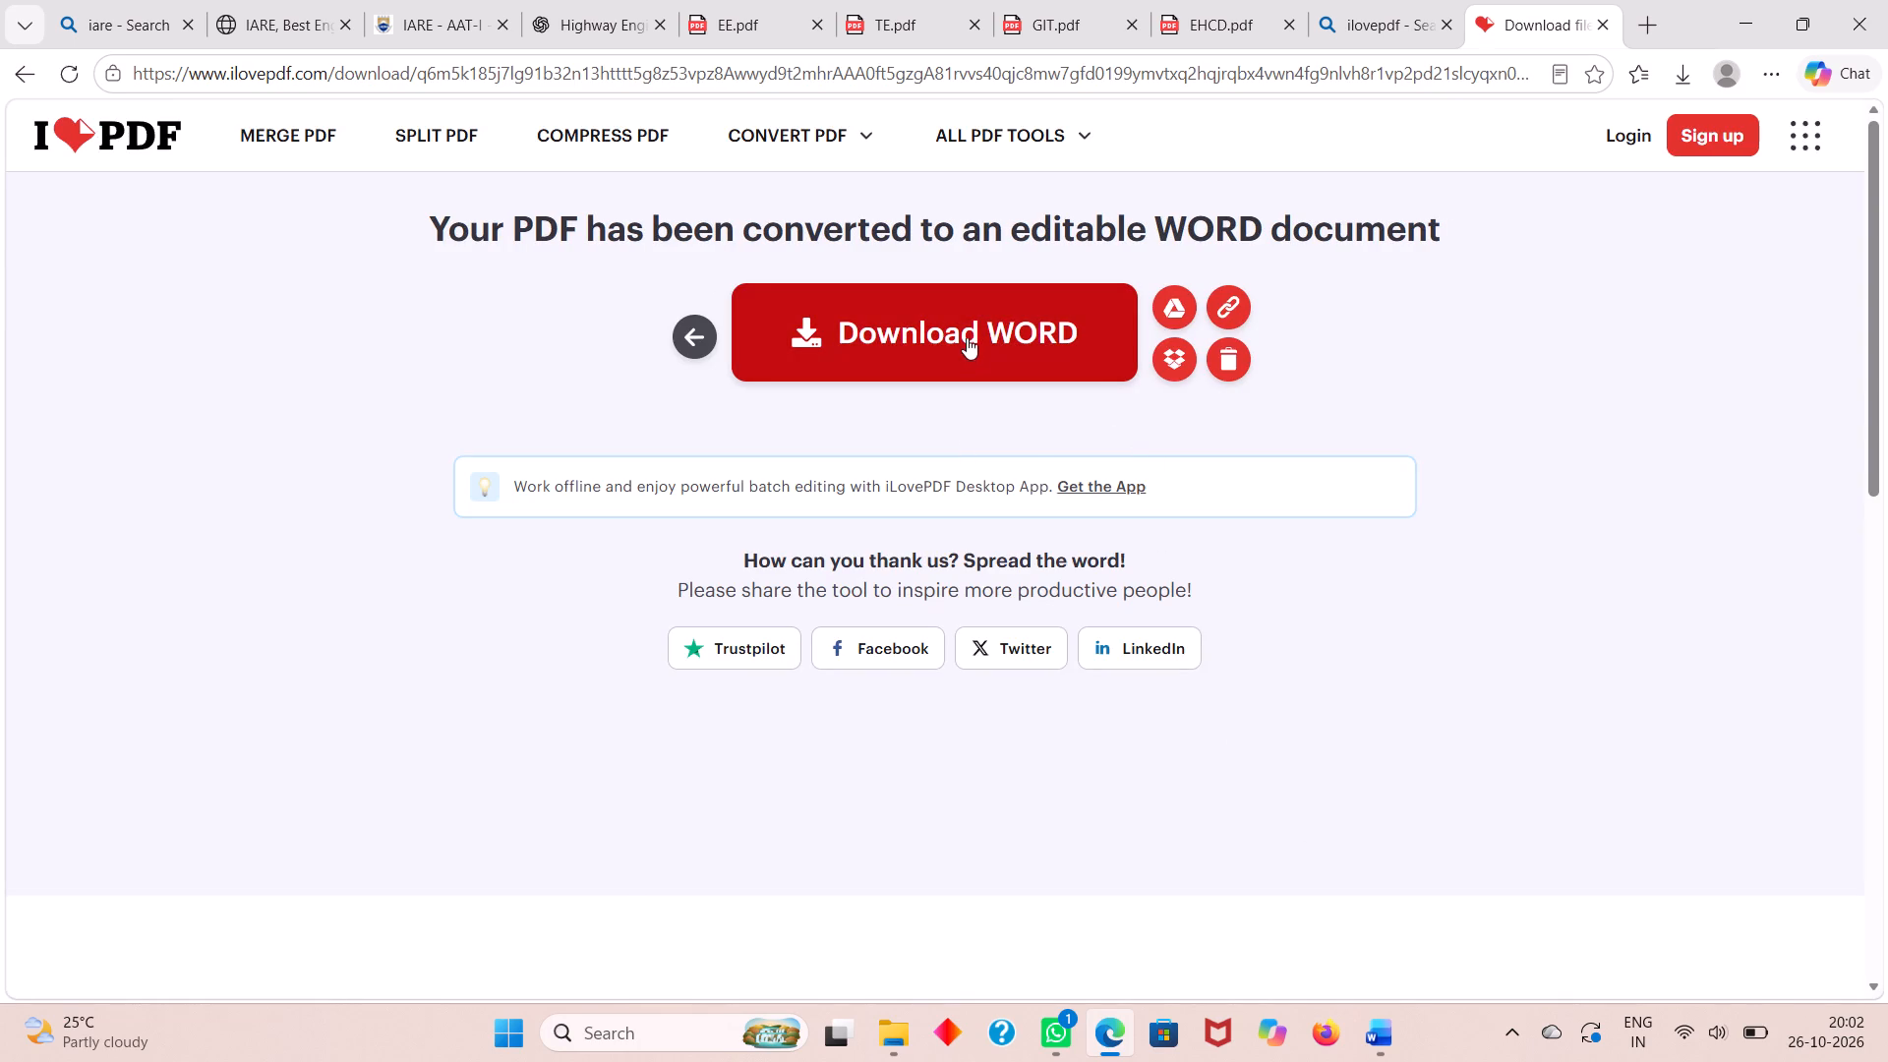
{"action": "left_click", "coordinate": [968, 336]}
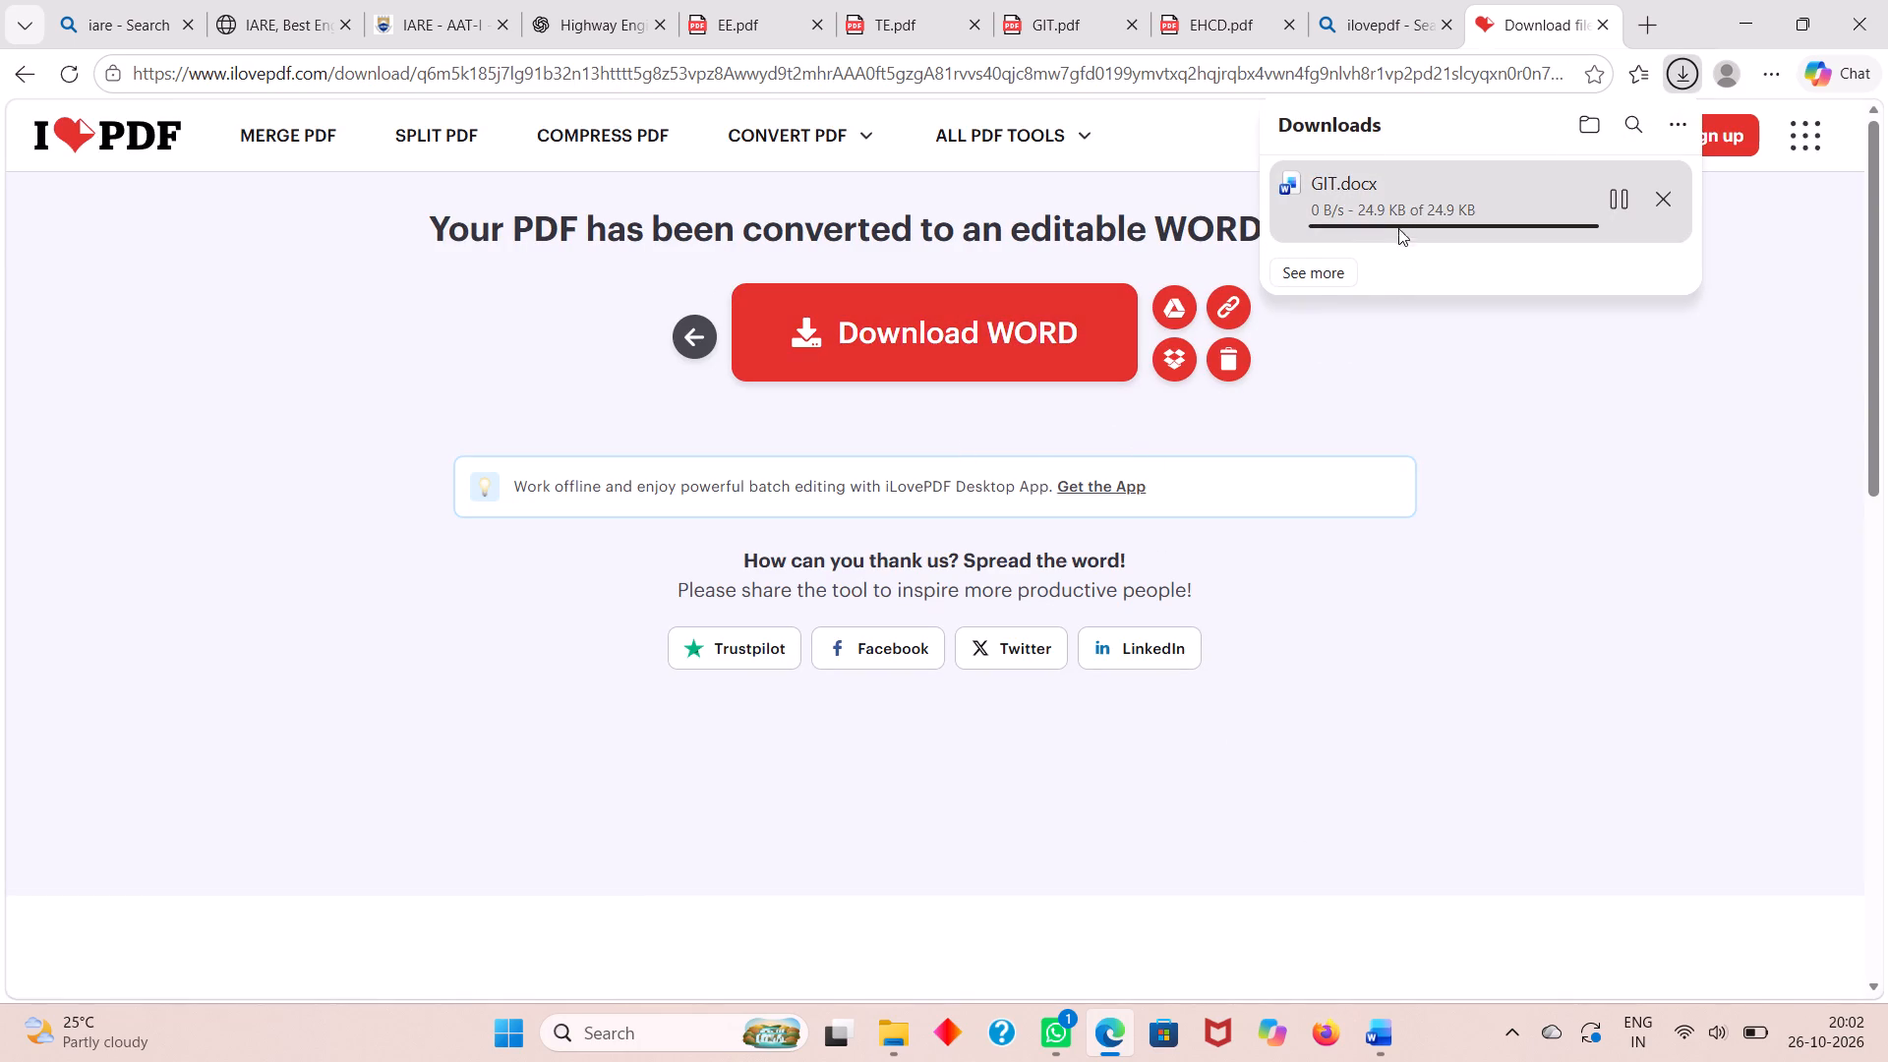
Open the downloaded GIT.docx in Word and enable editing of the document.
{"action": "double_click", "coordinate": [1403, 218]}
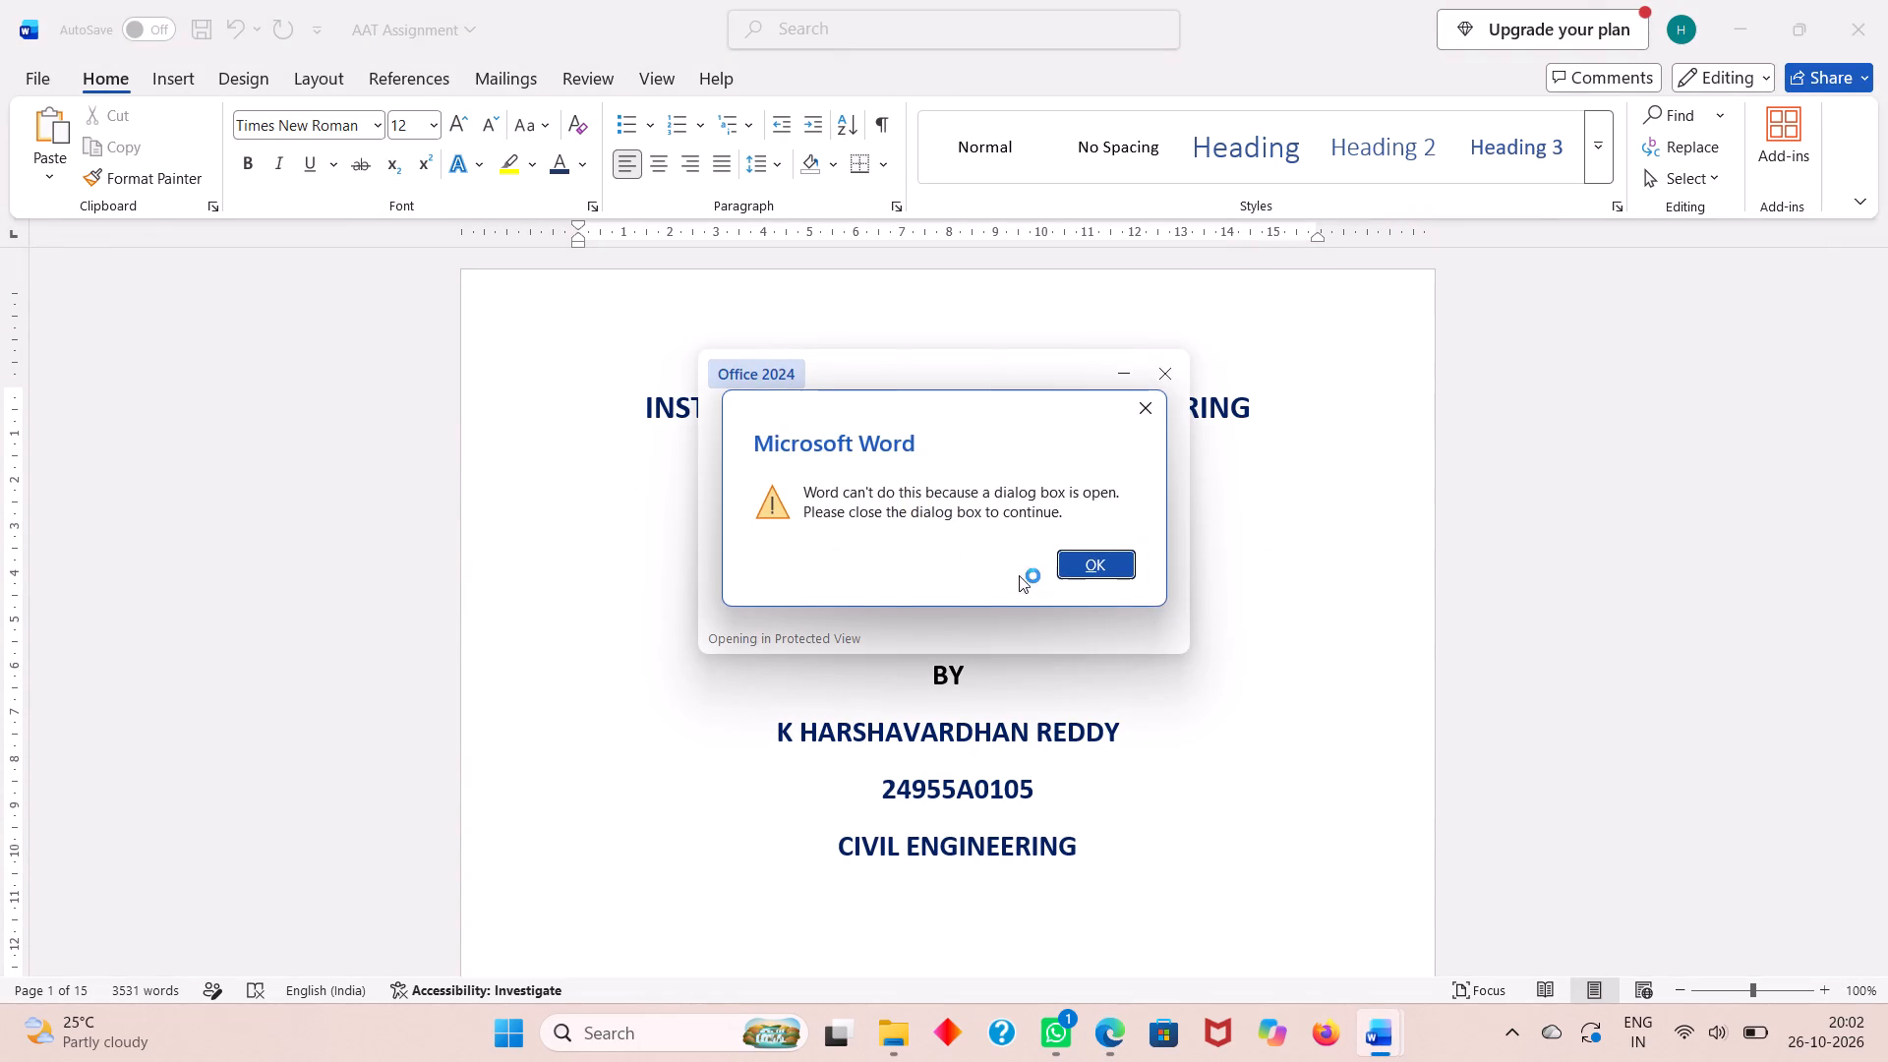
{"action": "left_click", "coordinate": [1098, 569]}
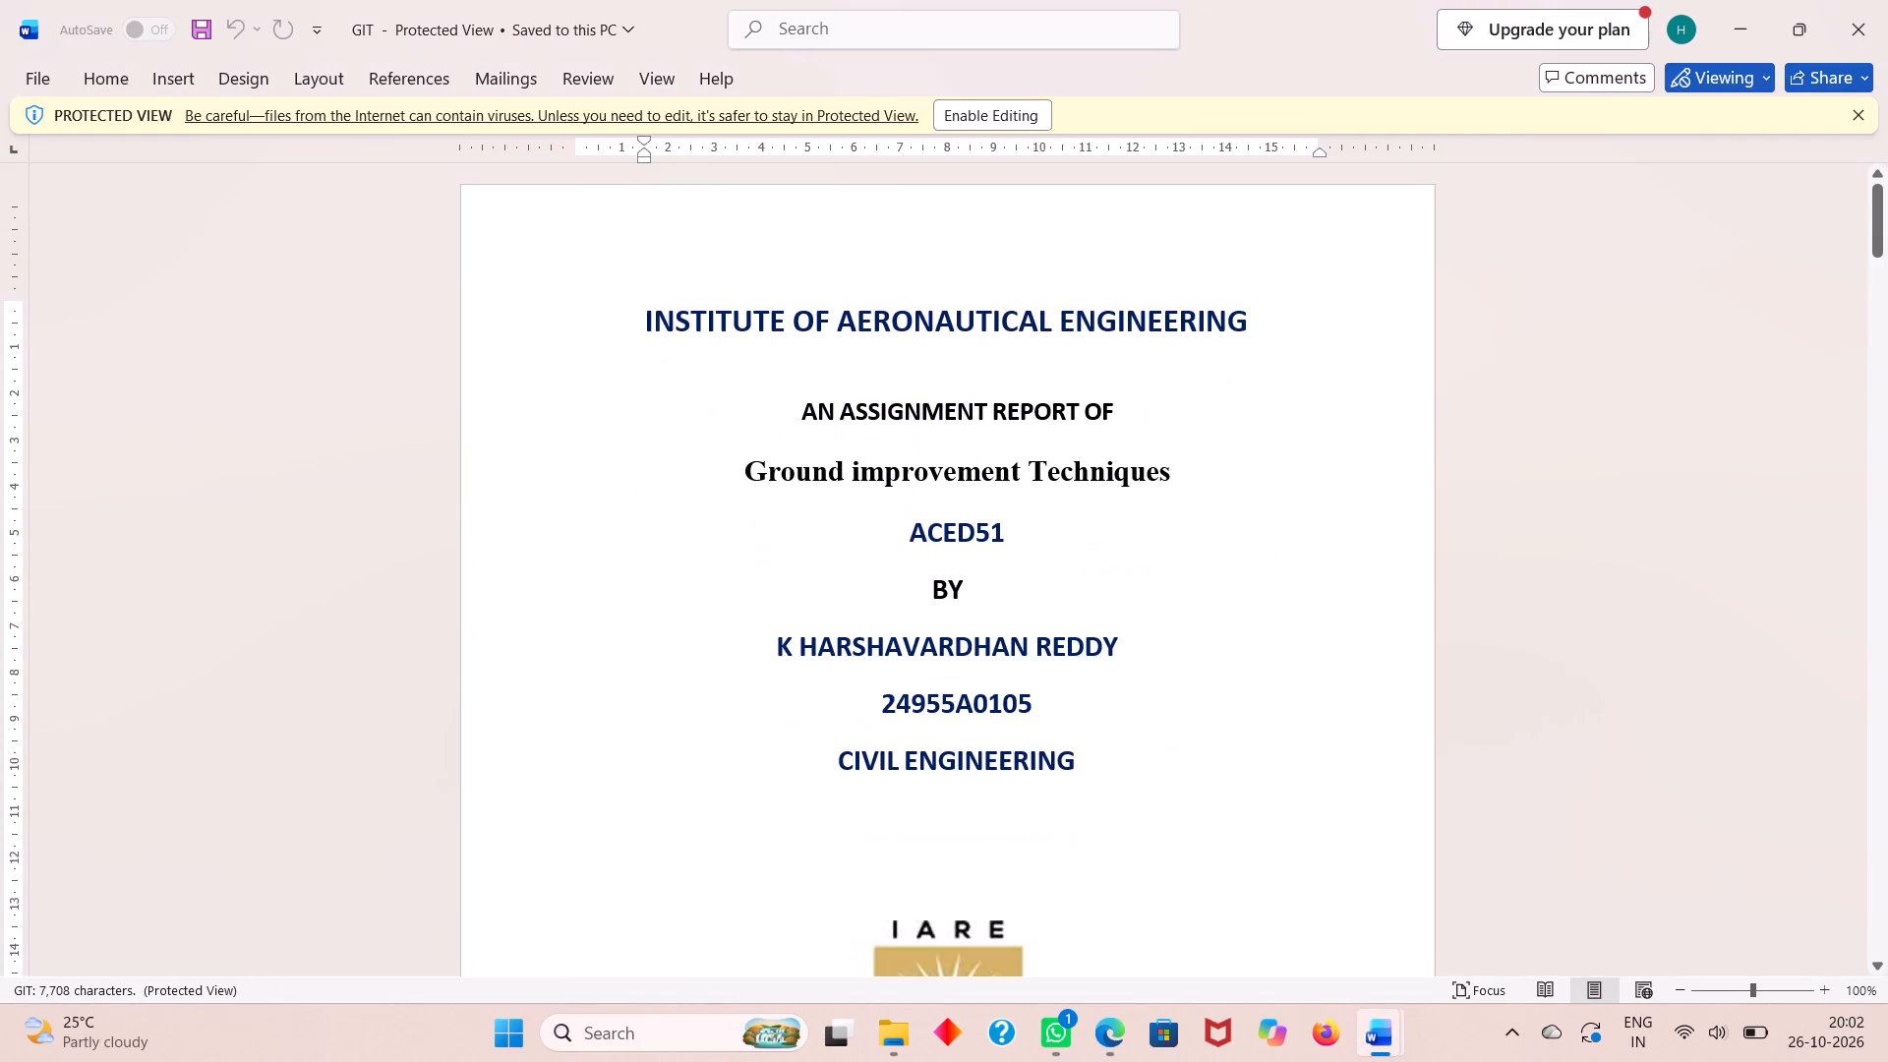
{"action": "left_click", "coordinate": [1002, 98]}
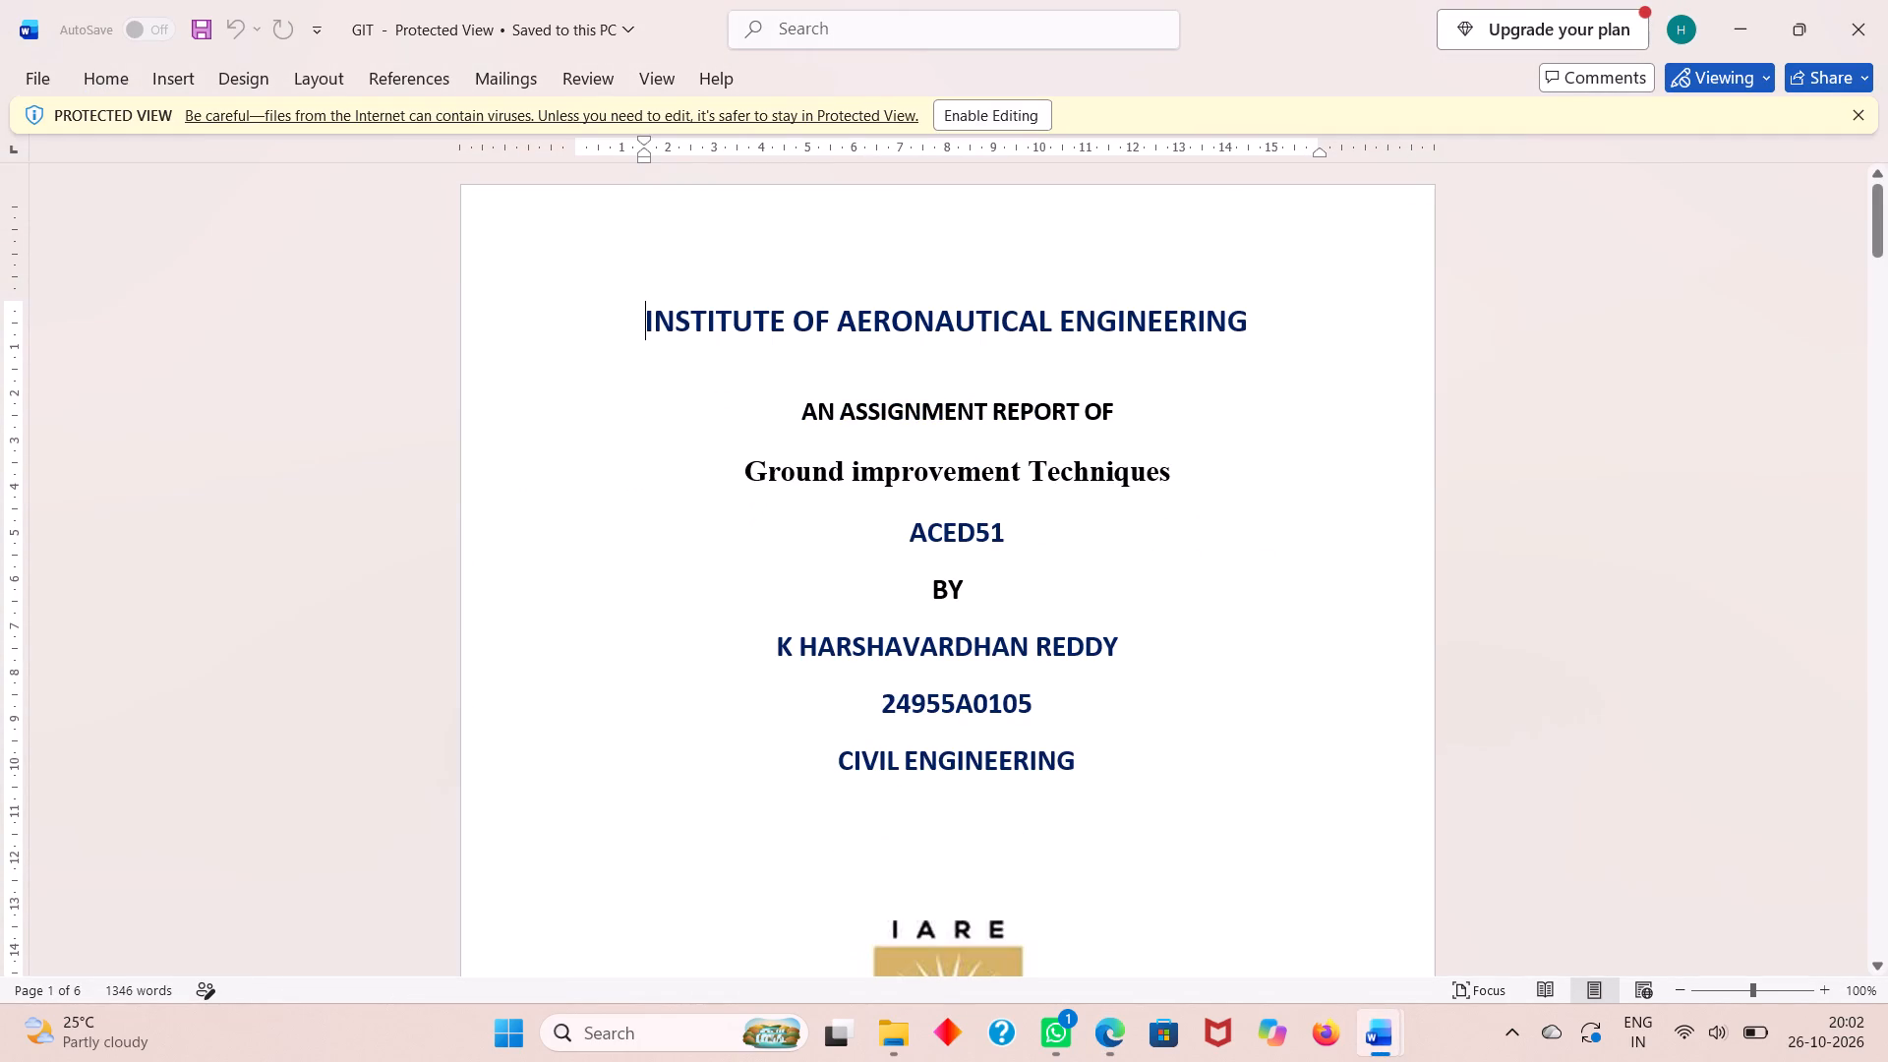
{"action": "left_click", "coordinate": [991, 108]}
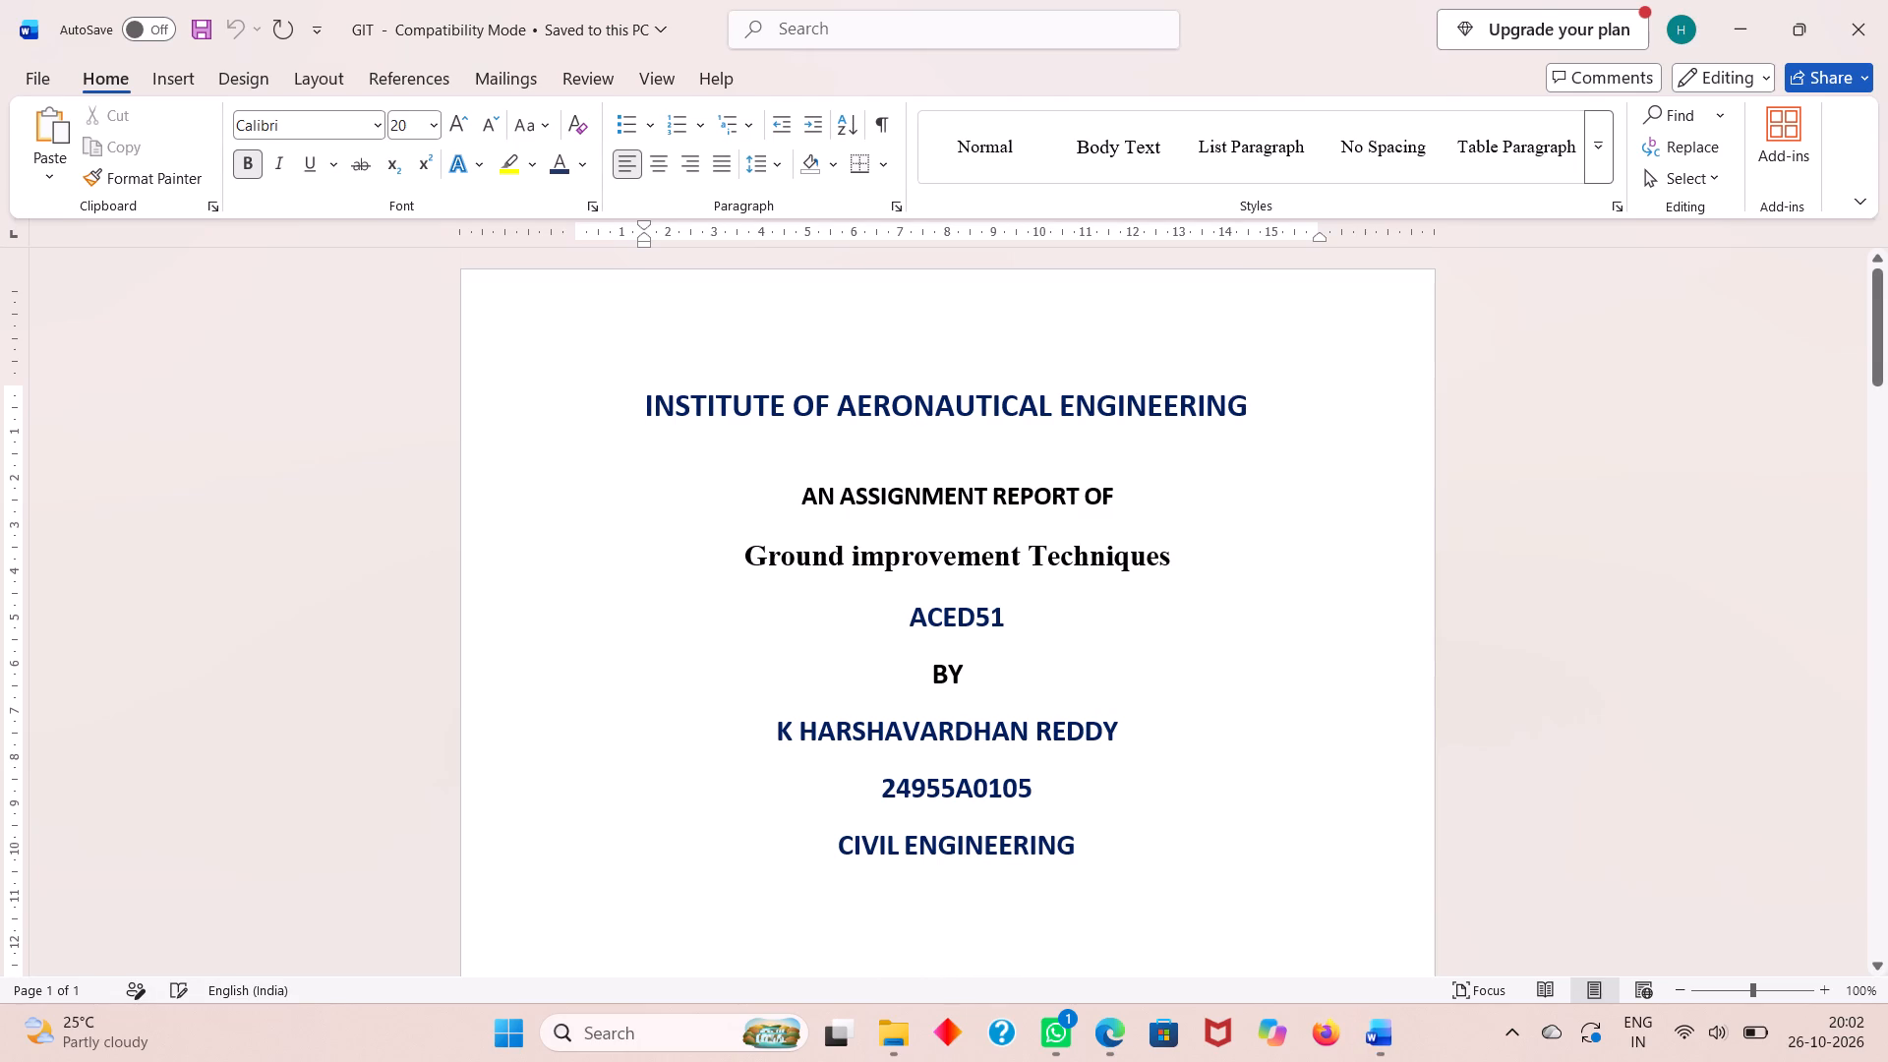
Colour the "Ground improvement Techniques" title on the cover page dark blue.
{"action": "left_click_drag", "start_coordinate": [1172, 564], "coordinate": [745, 578]}
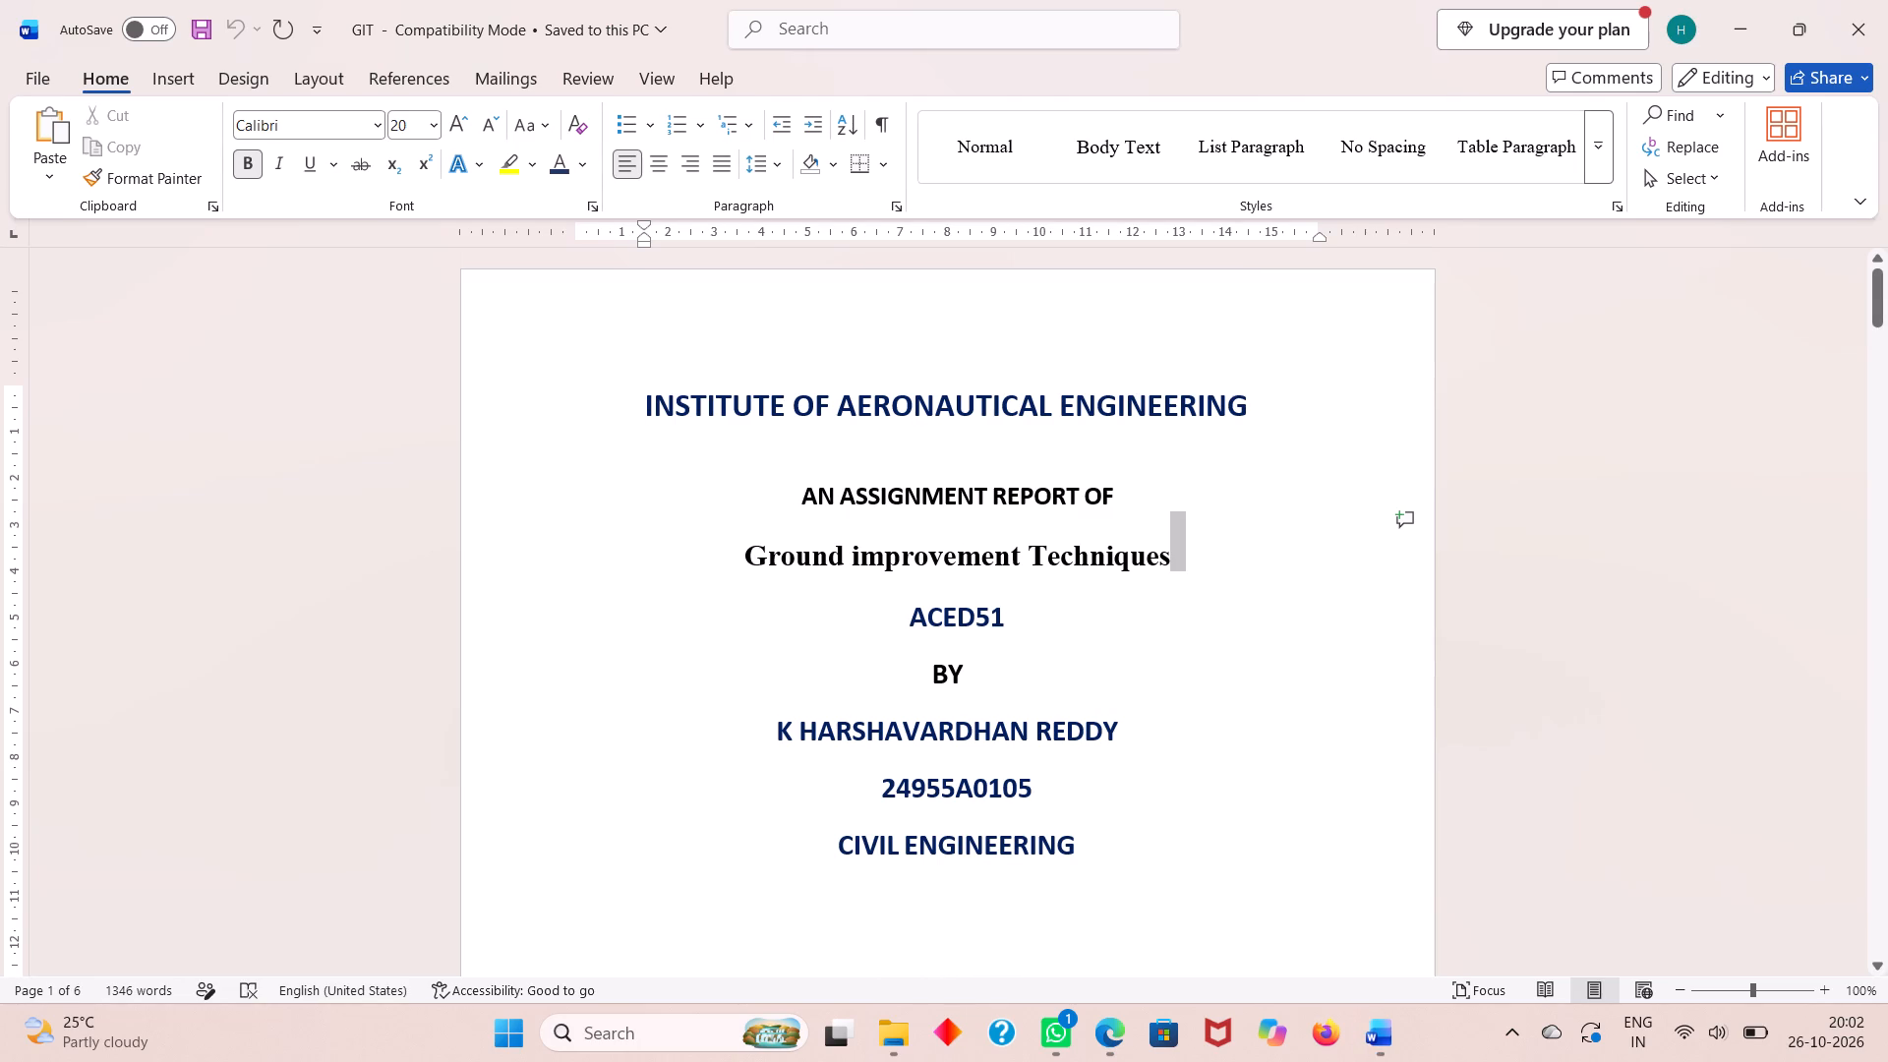
{"action": "left_click_drag", "start_coordinate": [745, 578], "coordinate": [728, 551]}
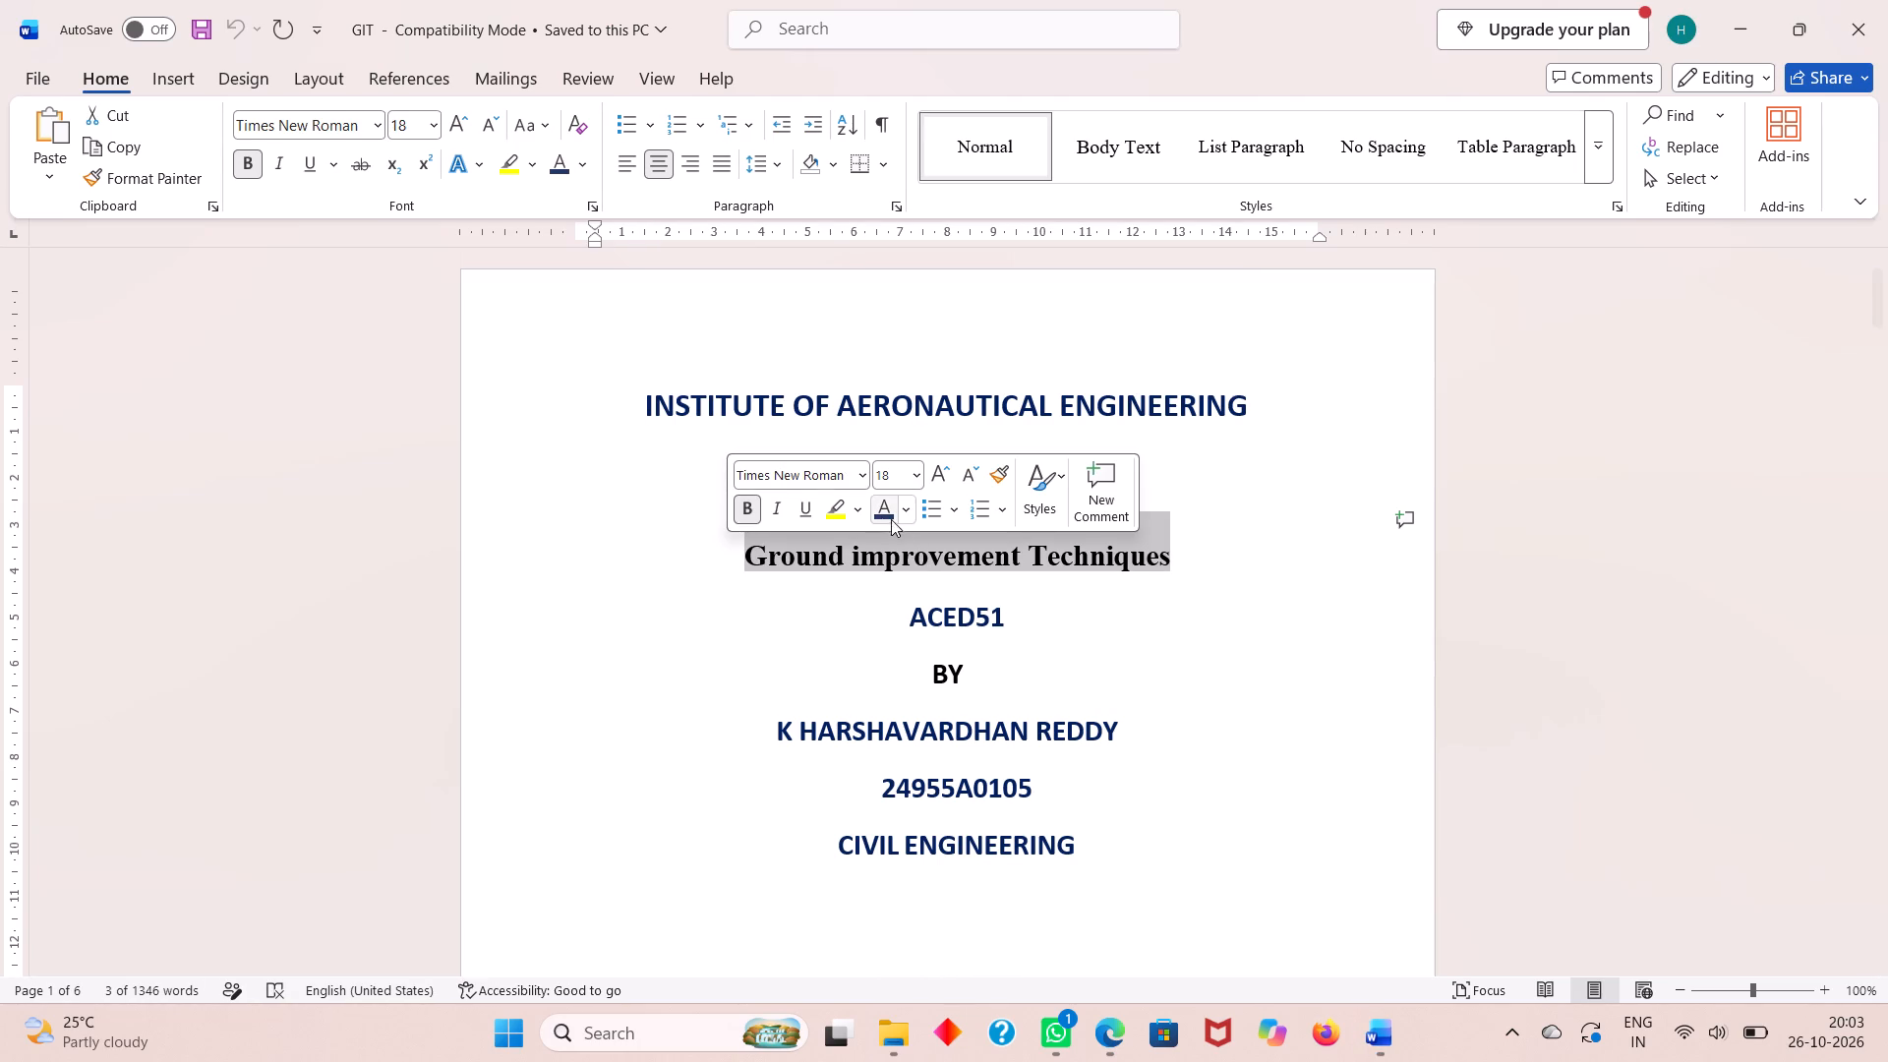
{"action": "left_click", "coordinate": [880, 515]}
Delete the "Ground Improvement Techniques – 5-Mark Answers" heading above question 1.
{"action": "scroll", "coordinate": [1012, 627], "scroll_direction": "down", "scroll_amount": 2}
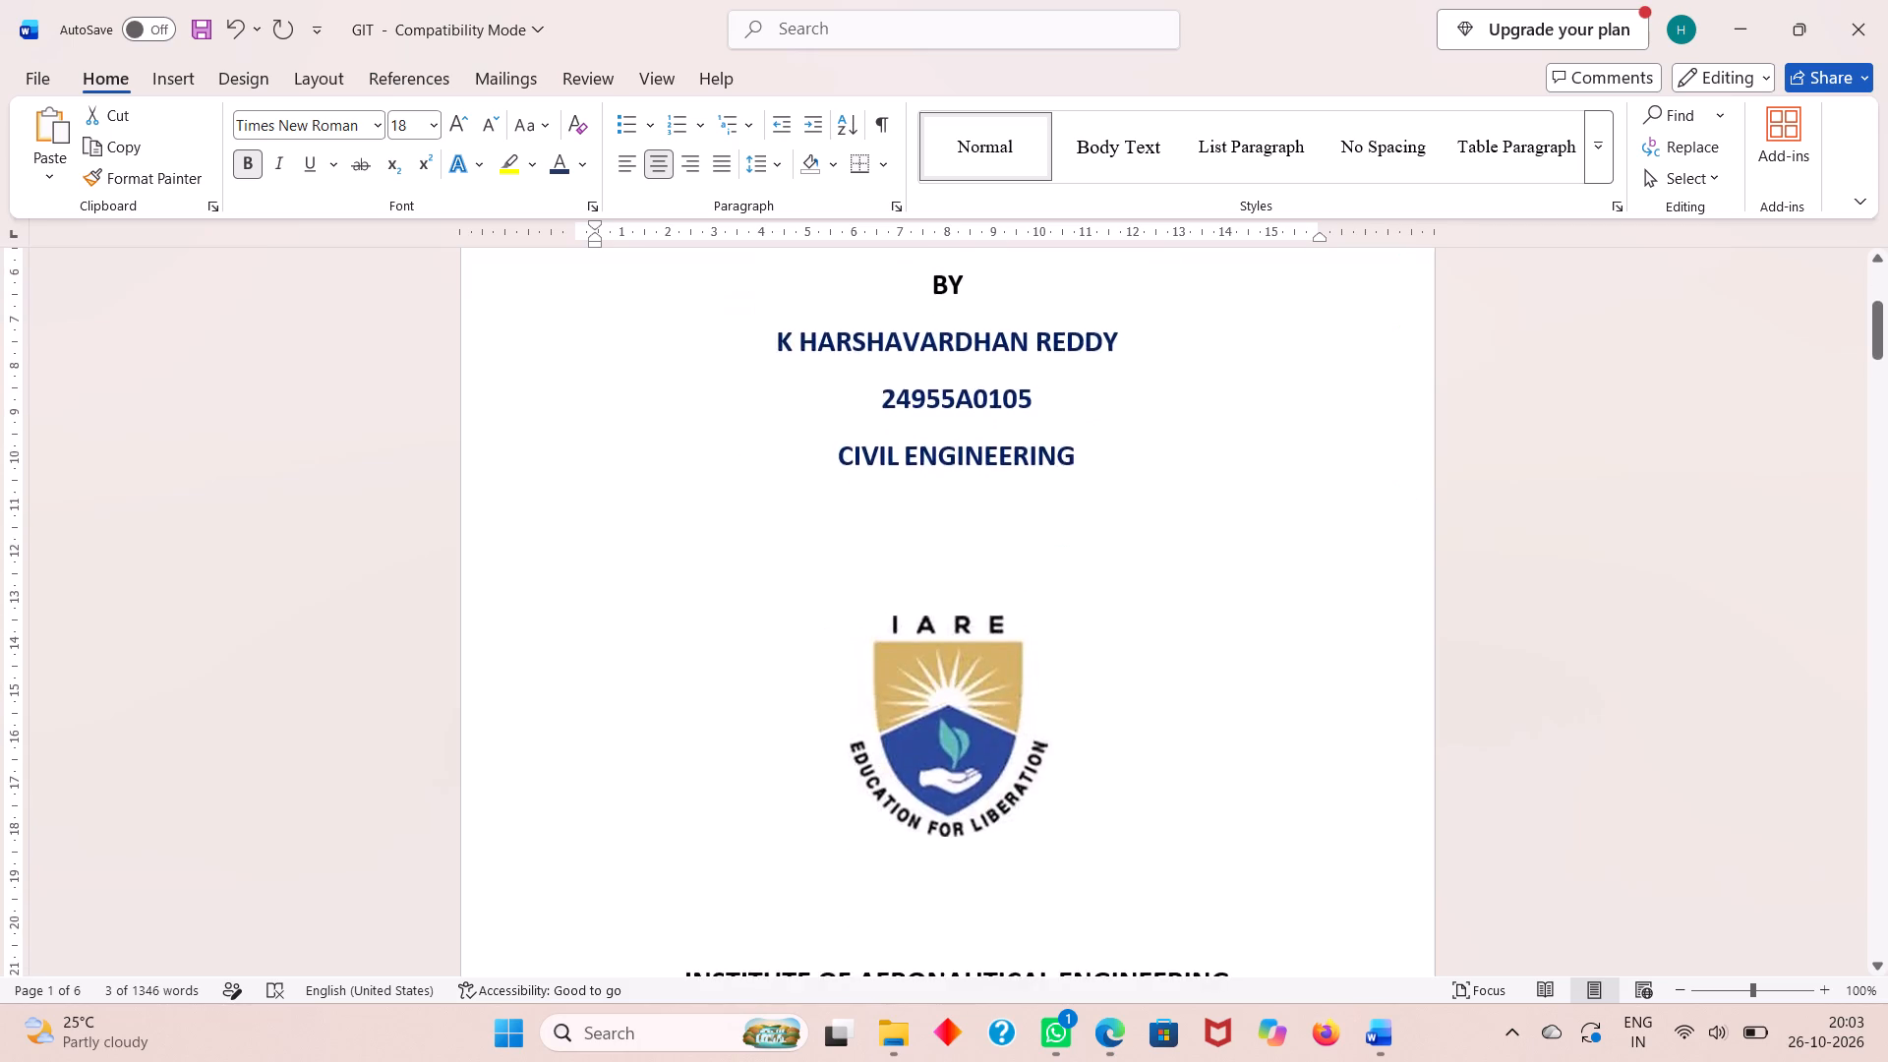
{"action": "scroll", "coordinate": [1012, 627], "scroll_direction": "down", "scroll_amount": 3}
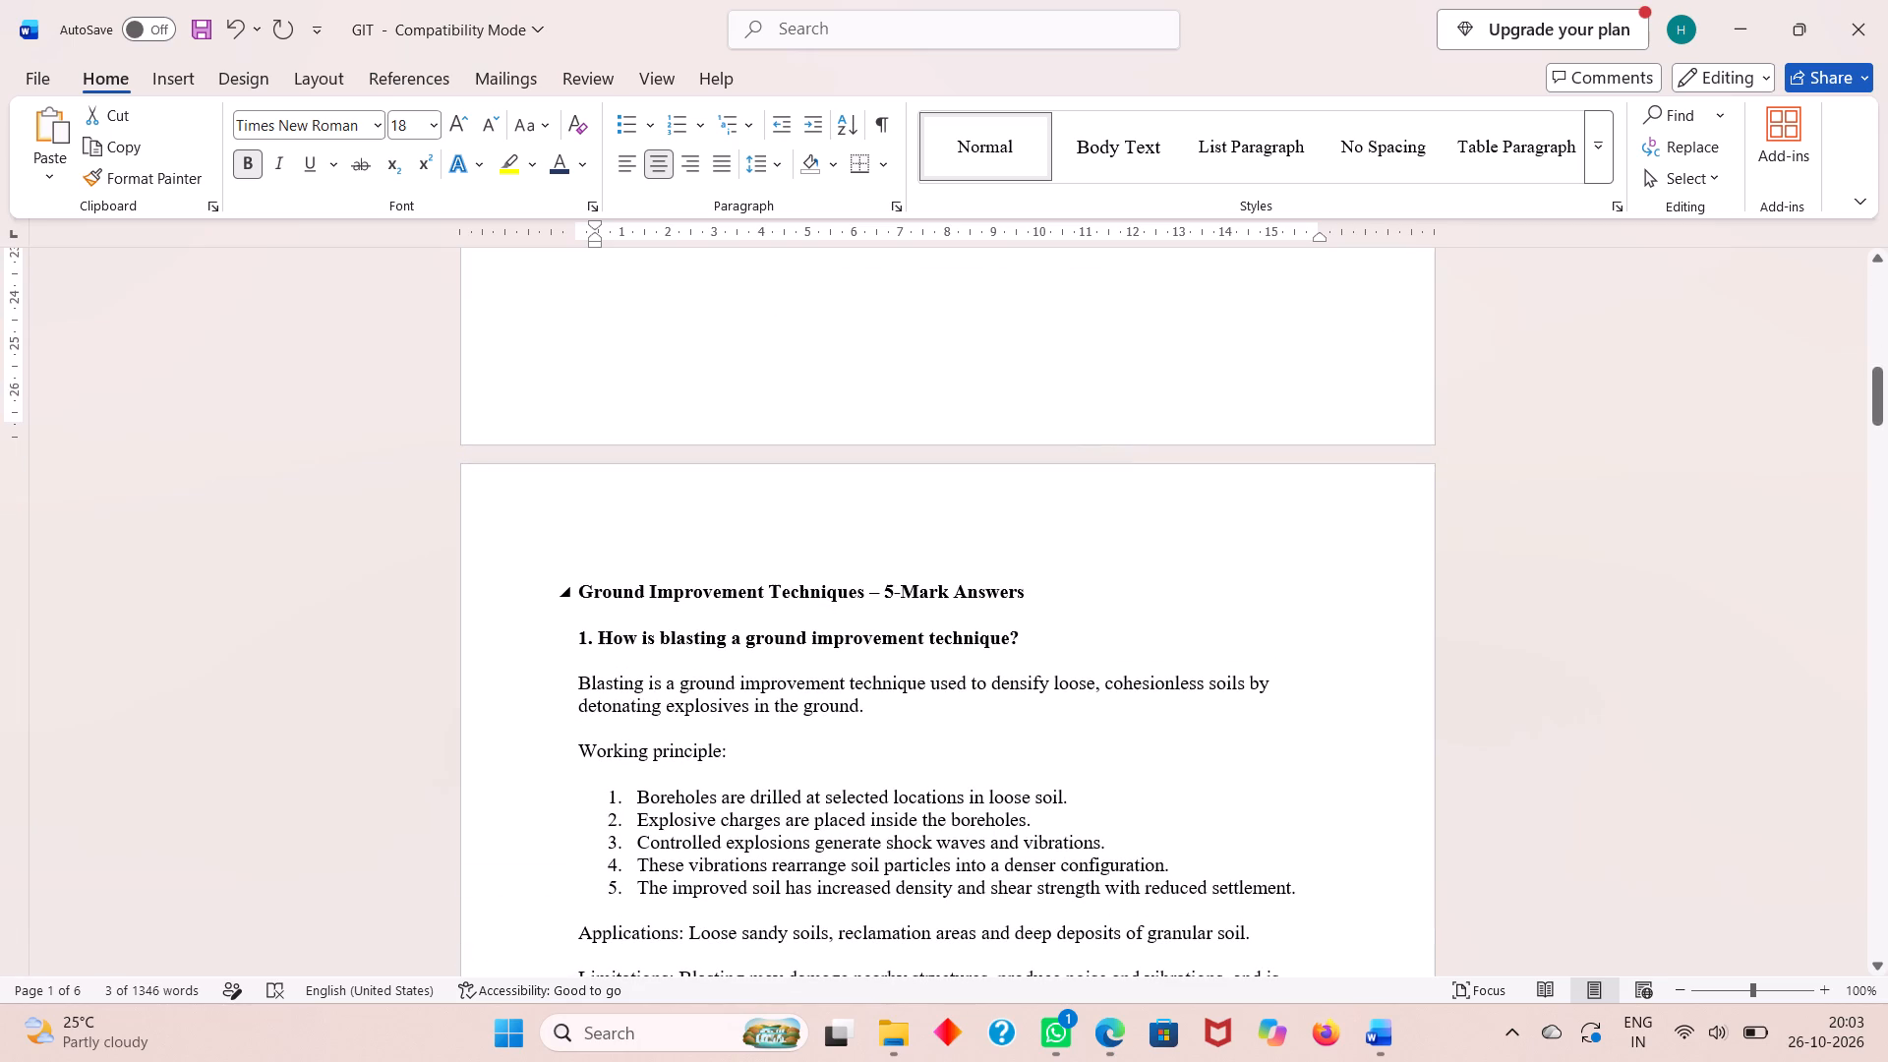
{"action": "left_click_drag", "start_coordinate": [1026, 590], "coordinate": [581, 600]}
{"action": "key", "text": "BackSpace"}
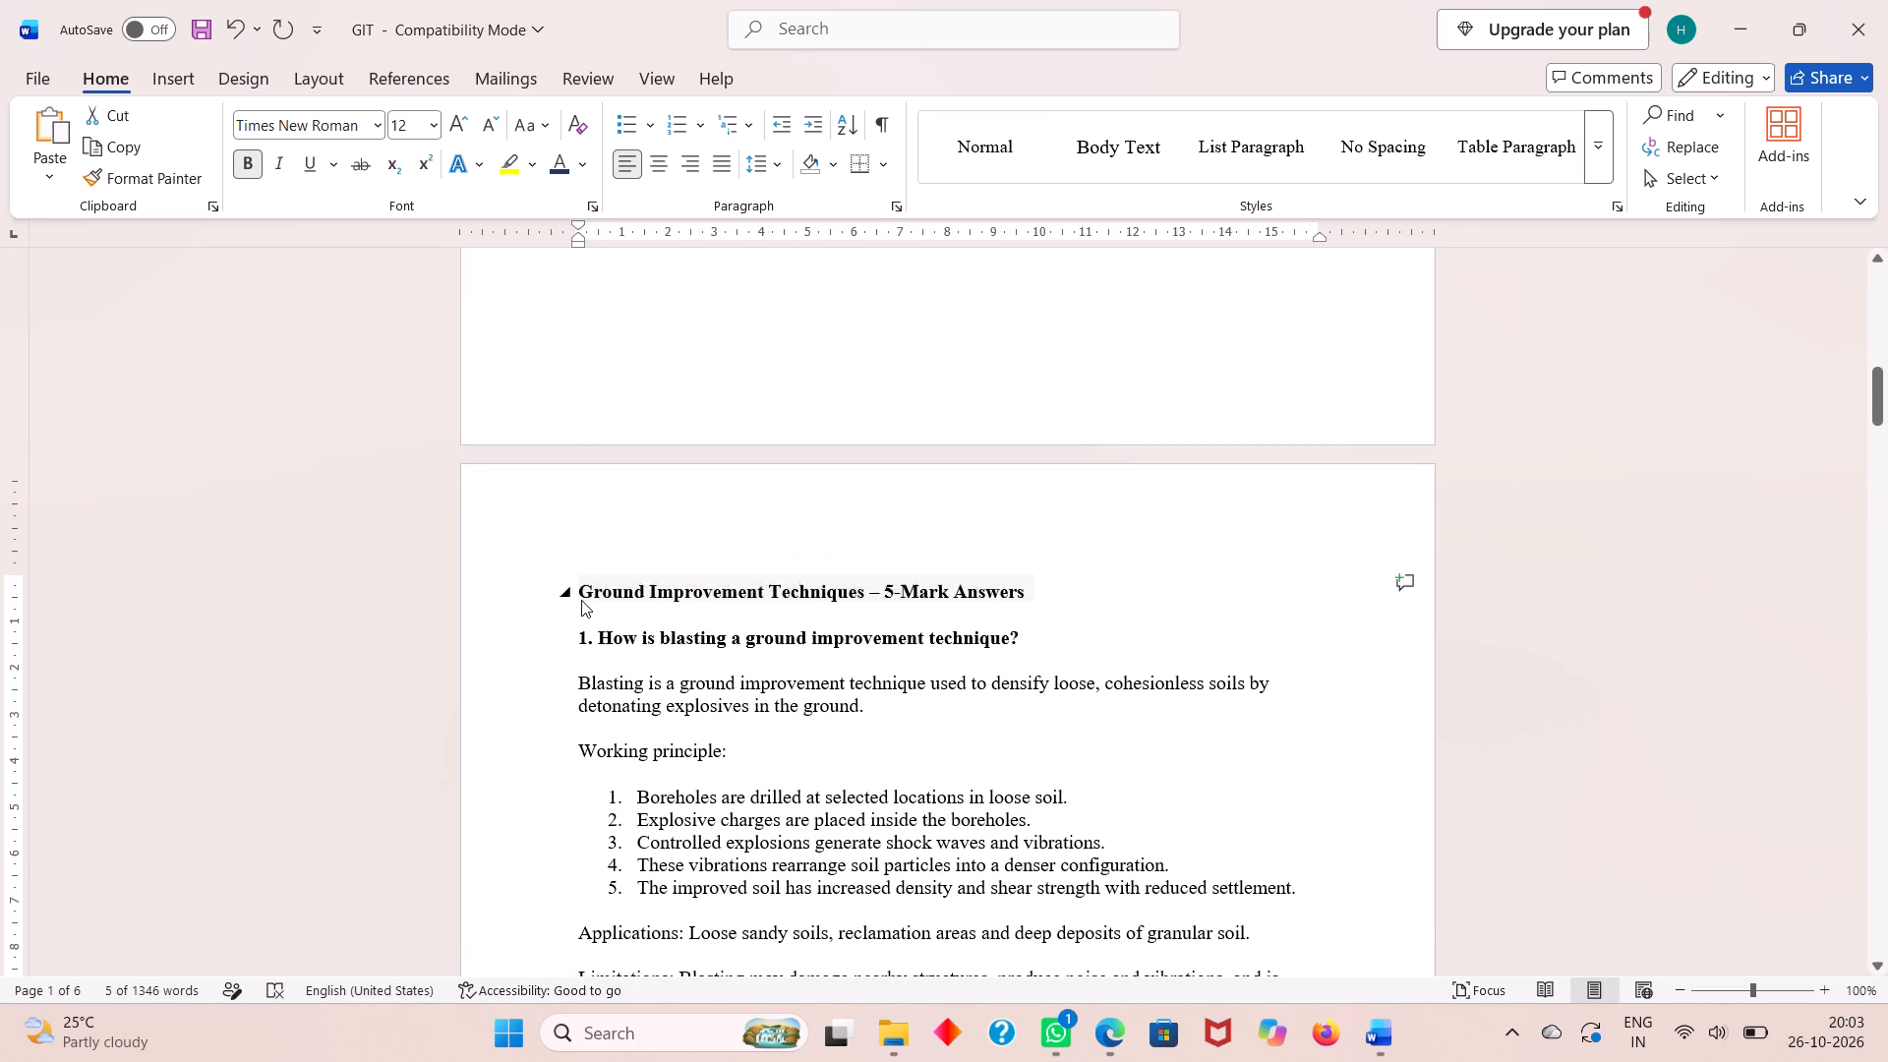
{"action": "key", "text": "BackSpace"}
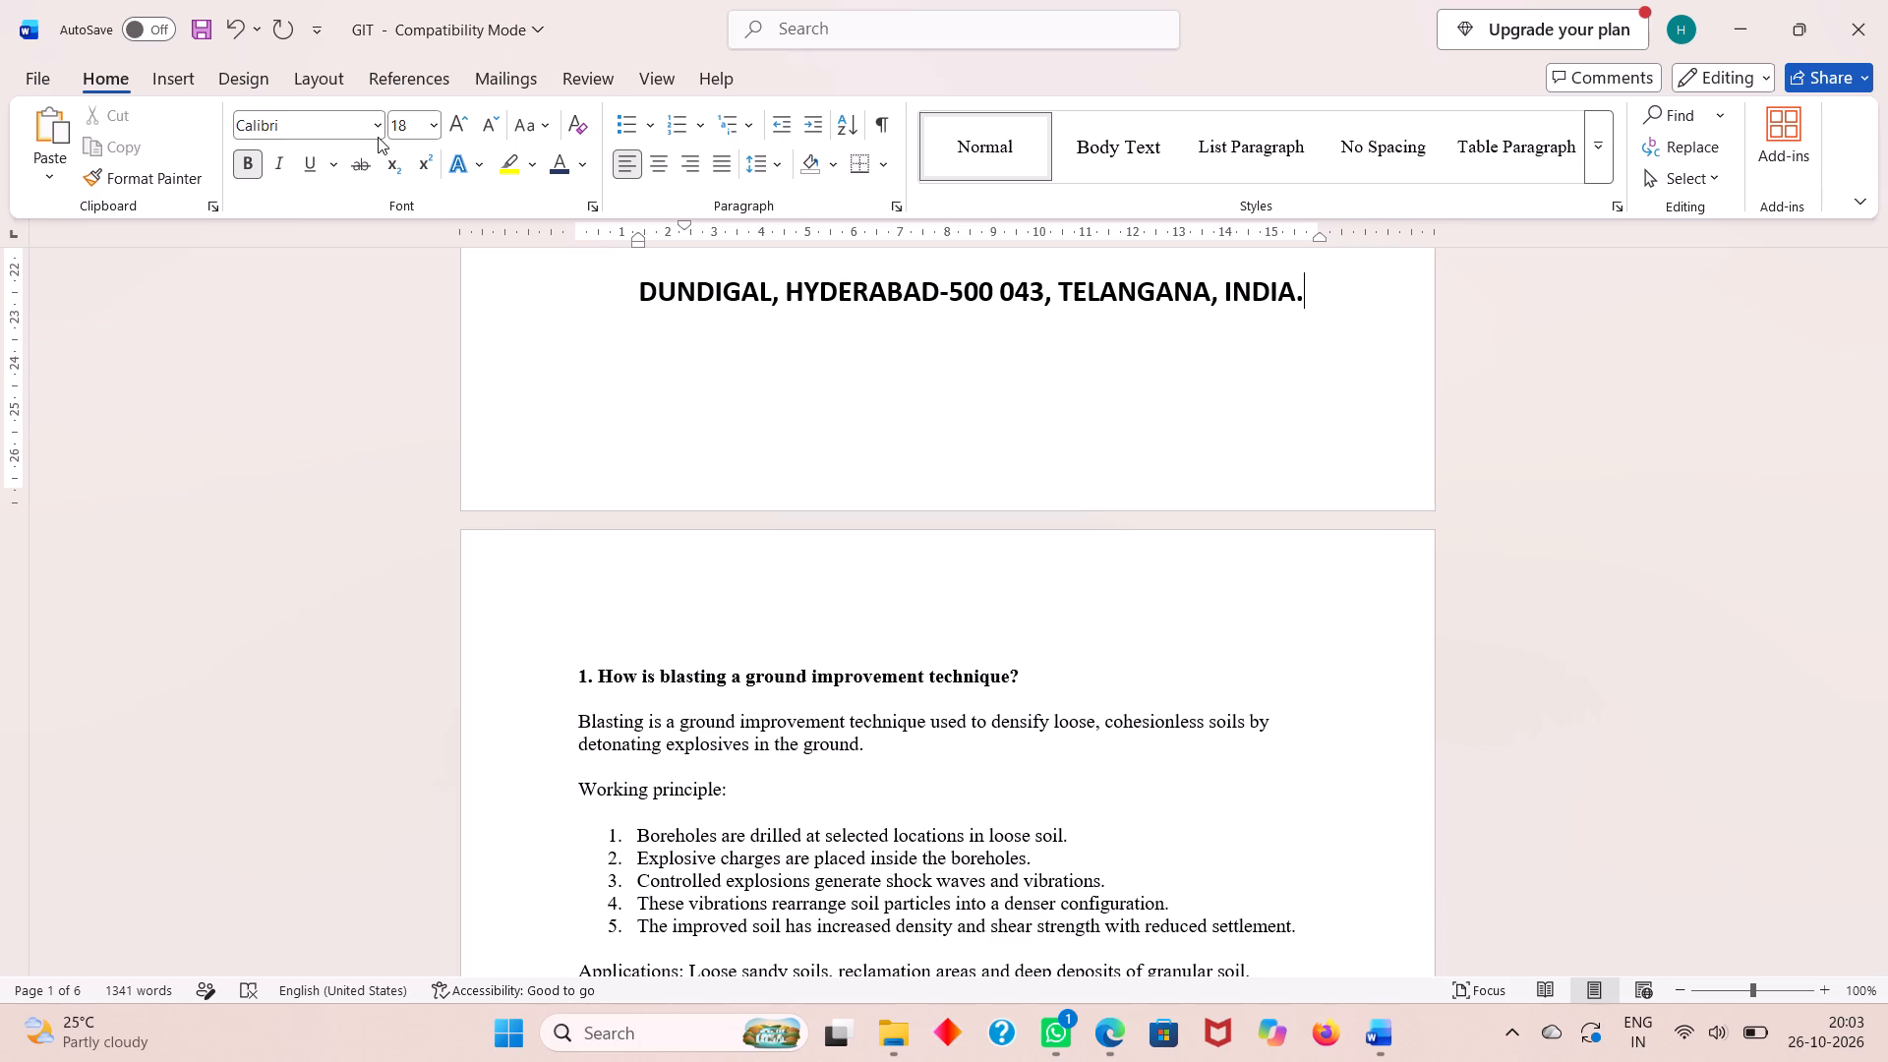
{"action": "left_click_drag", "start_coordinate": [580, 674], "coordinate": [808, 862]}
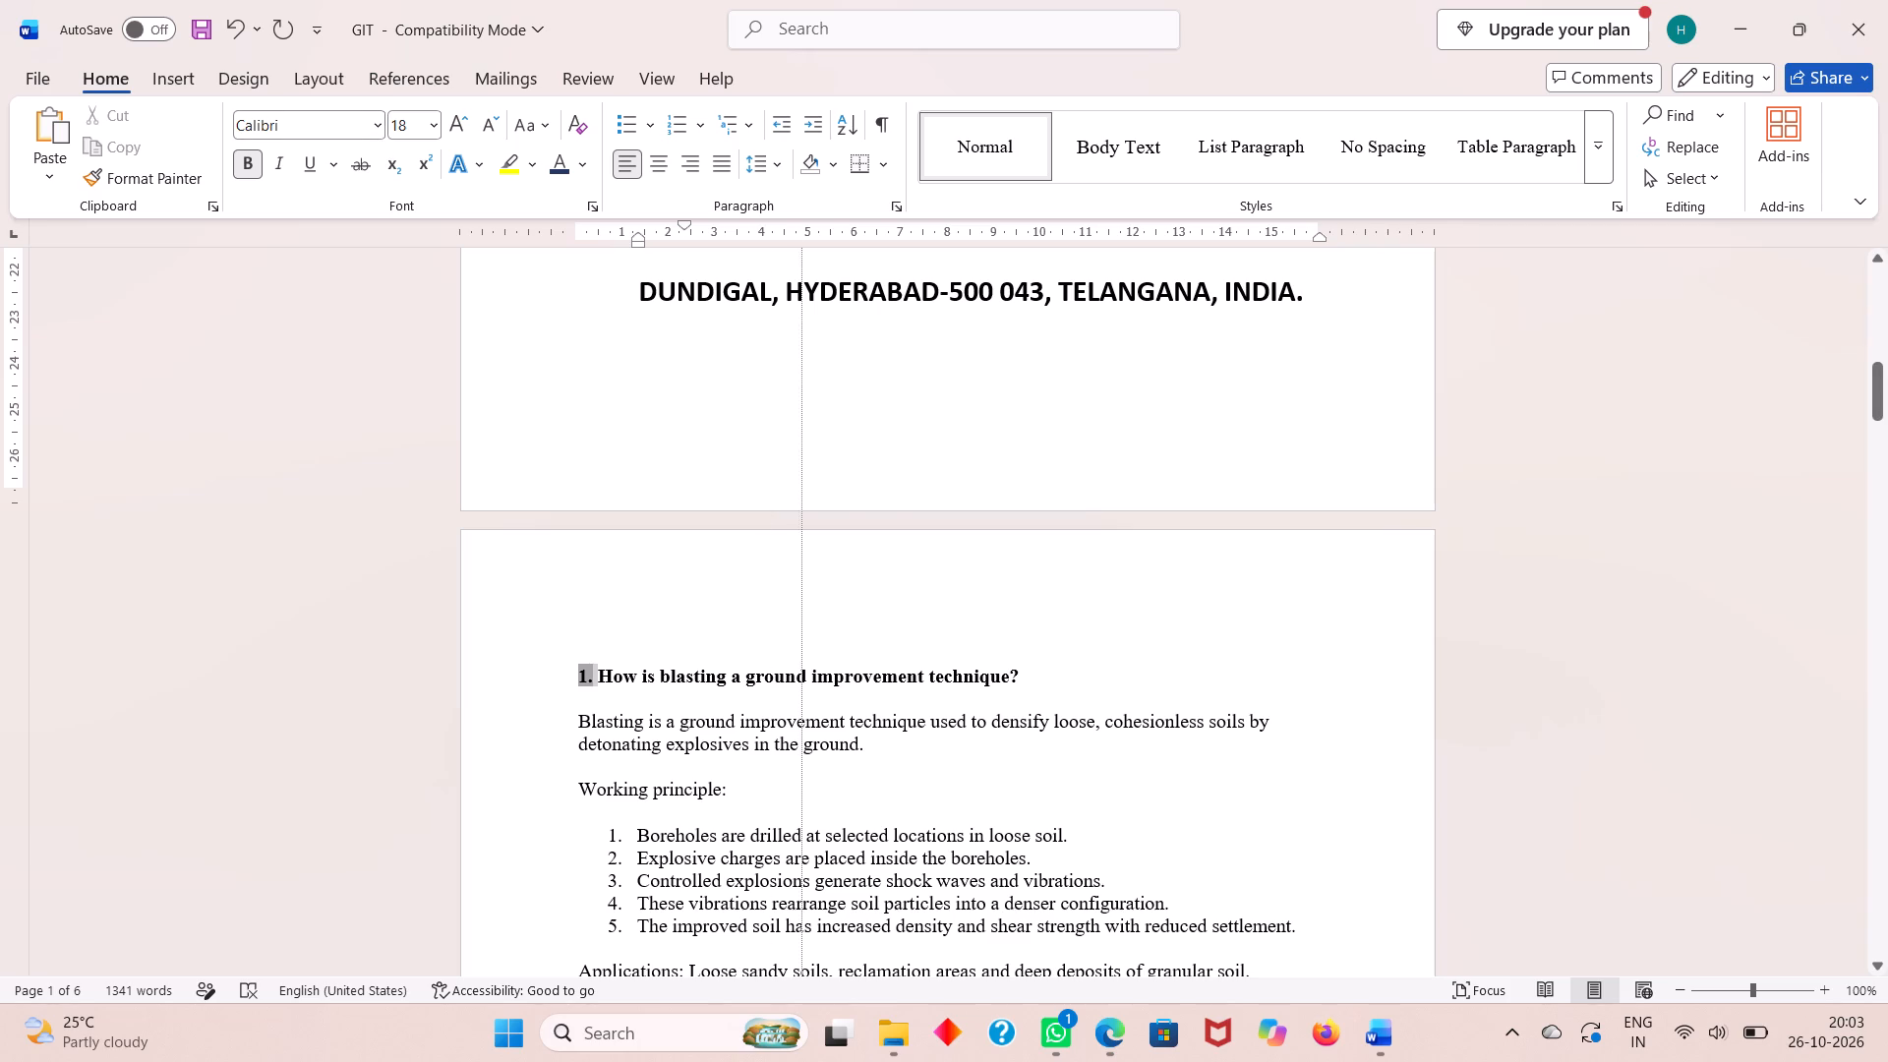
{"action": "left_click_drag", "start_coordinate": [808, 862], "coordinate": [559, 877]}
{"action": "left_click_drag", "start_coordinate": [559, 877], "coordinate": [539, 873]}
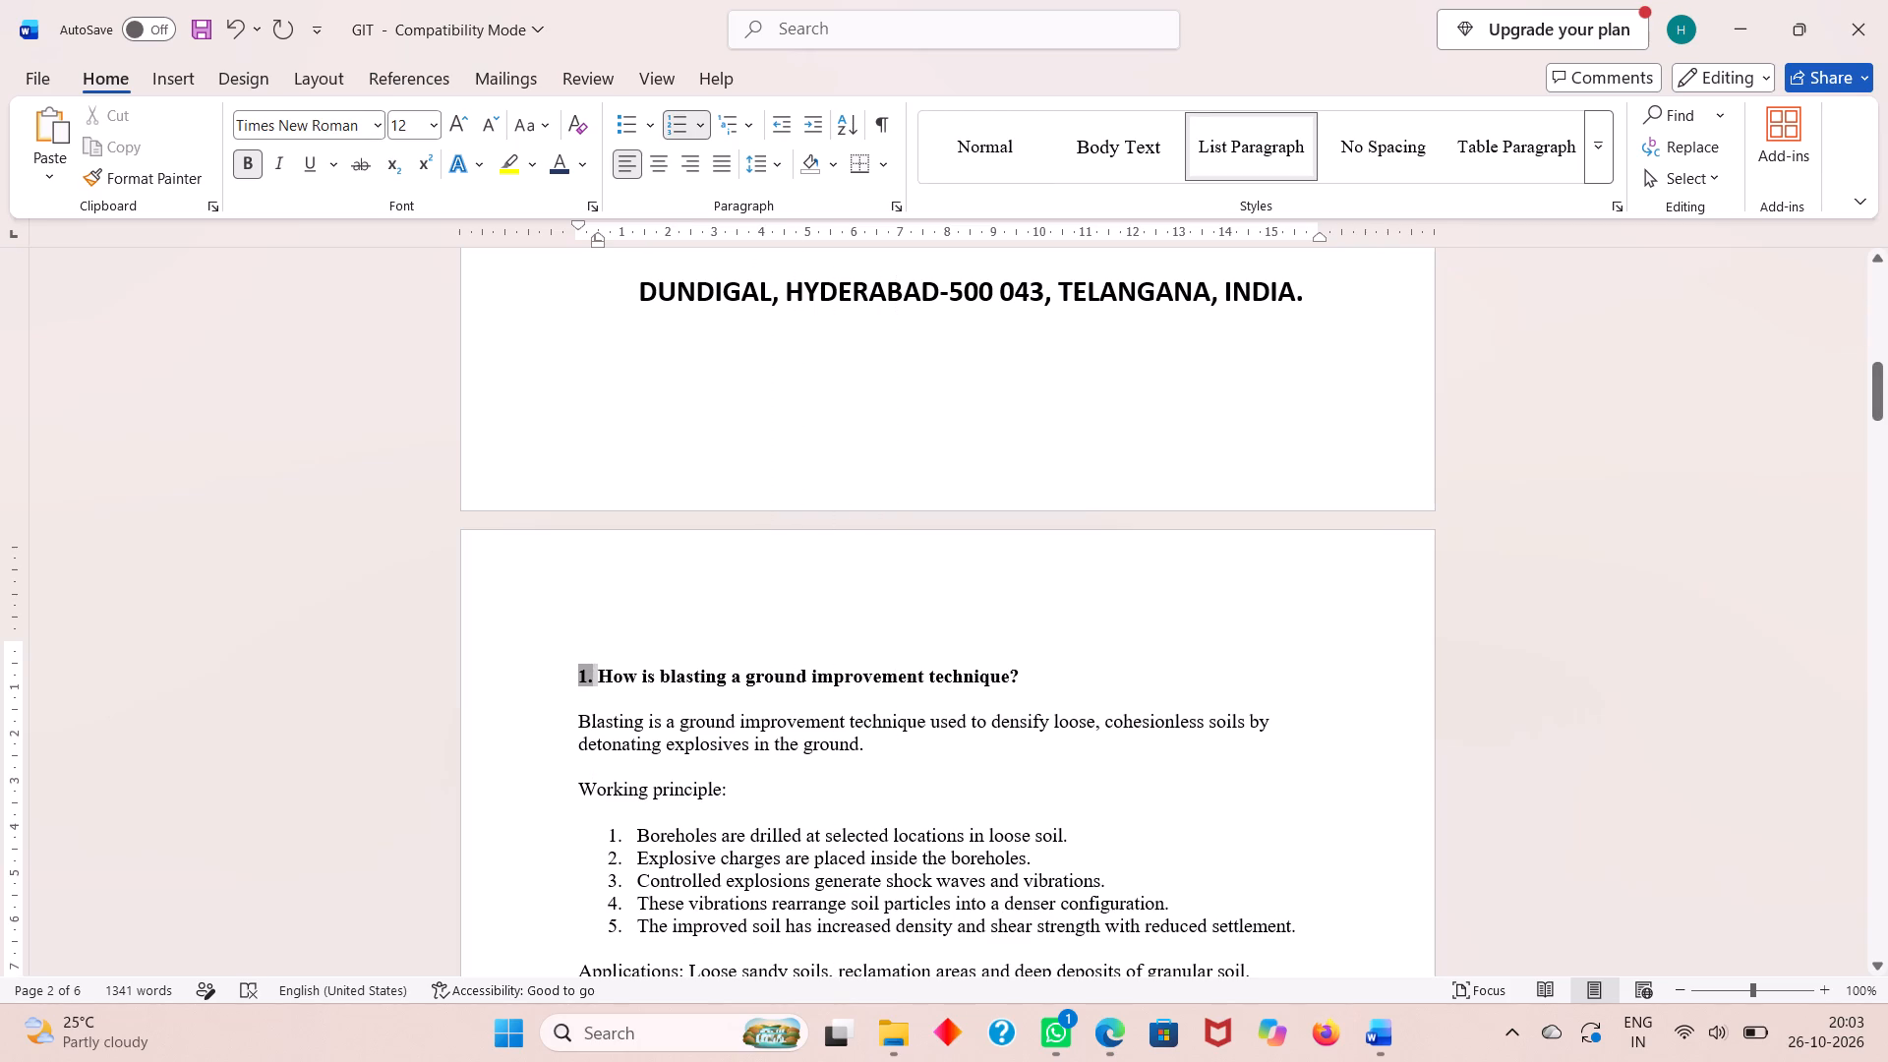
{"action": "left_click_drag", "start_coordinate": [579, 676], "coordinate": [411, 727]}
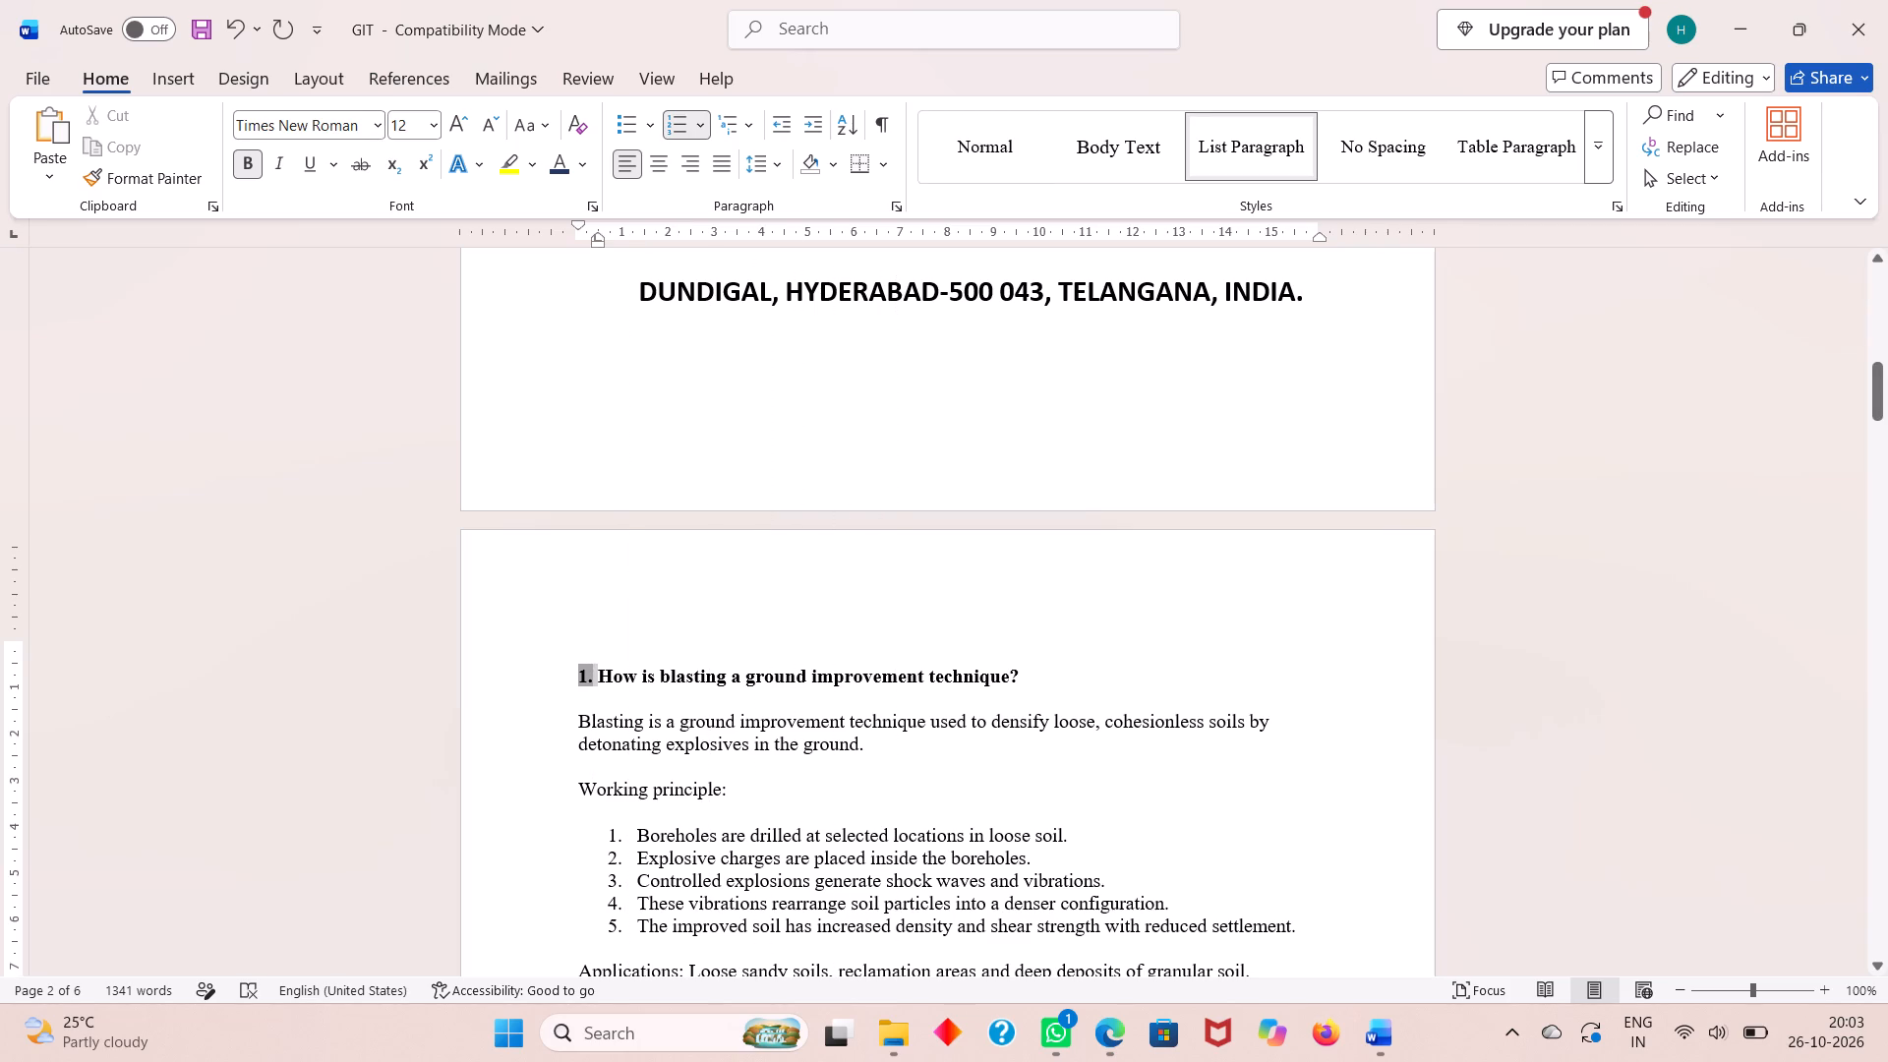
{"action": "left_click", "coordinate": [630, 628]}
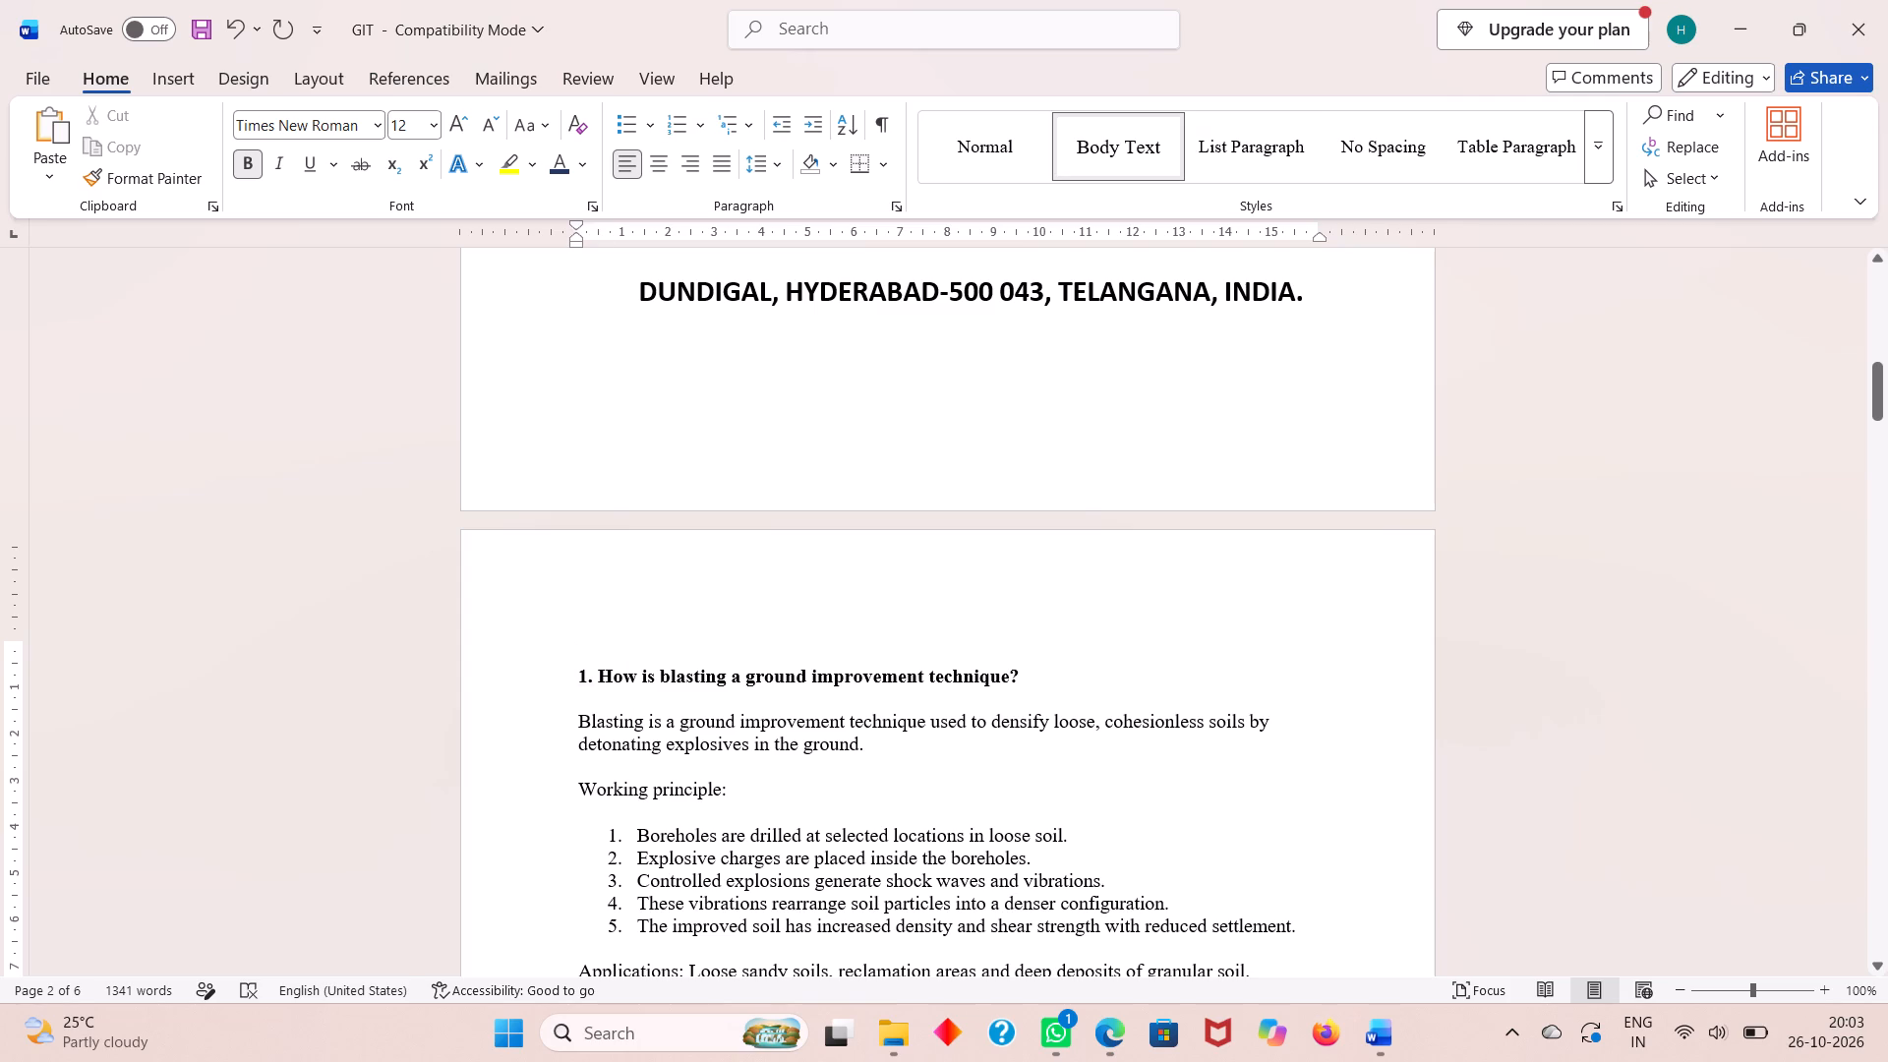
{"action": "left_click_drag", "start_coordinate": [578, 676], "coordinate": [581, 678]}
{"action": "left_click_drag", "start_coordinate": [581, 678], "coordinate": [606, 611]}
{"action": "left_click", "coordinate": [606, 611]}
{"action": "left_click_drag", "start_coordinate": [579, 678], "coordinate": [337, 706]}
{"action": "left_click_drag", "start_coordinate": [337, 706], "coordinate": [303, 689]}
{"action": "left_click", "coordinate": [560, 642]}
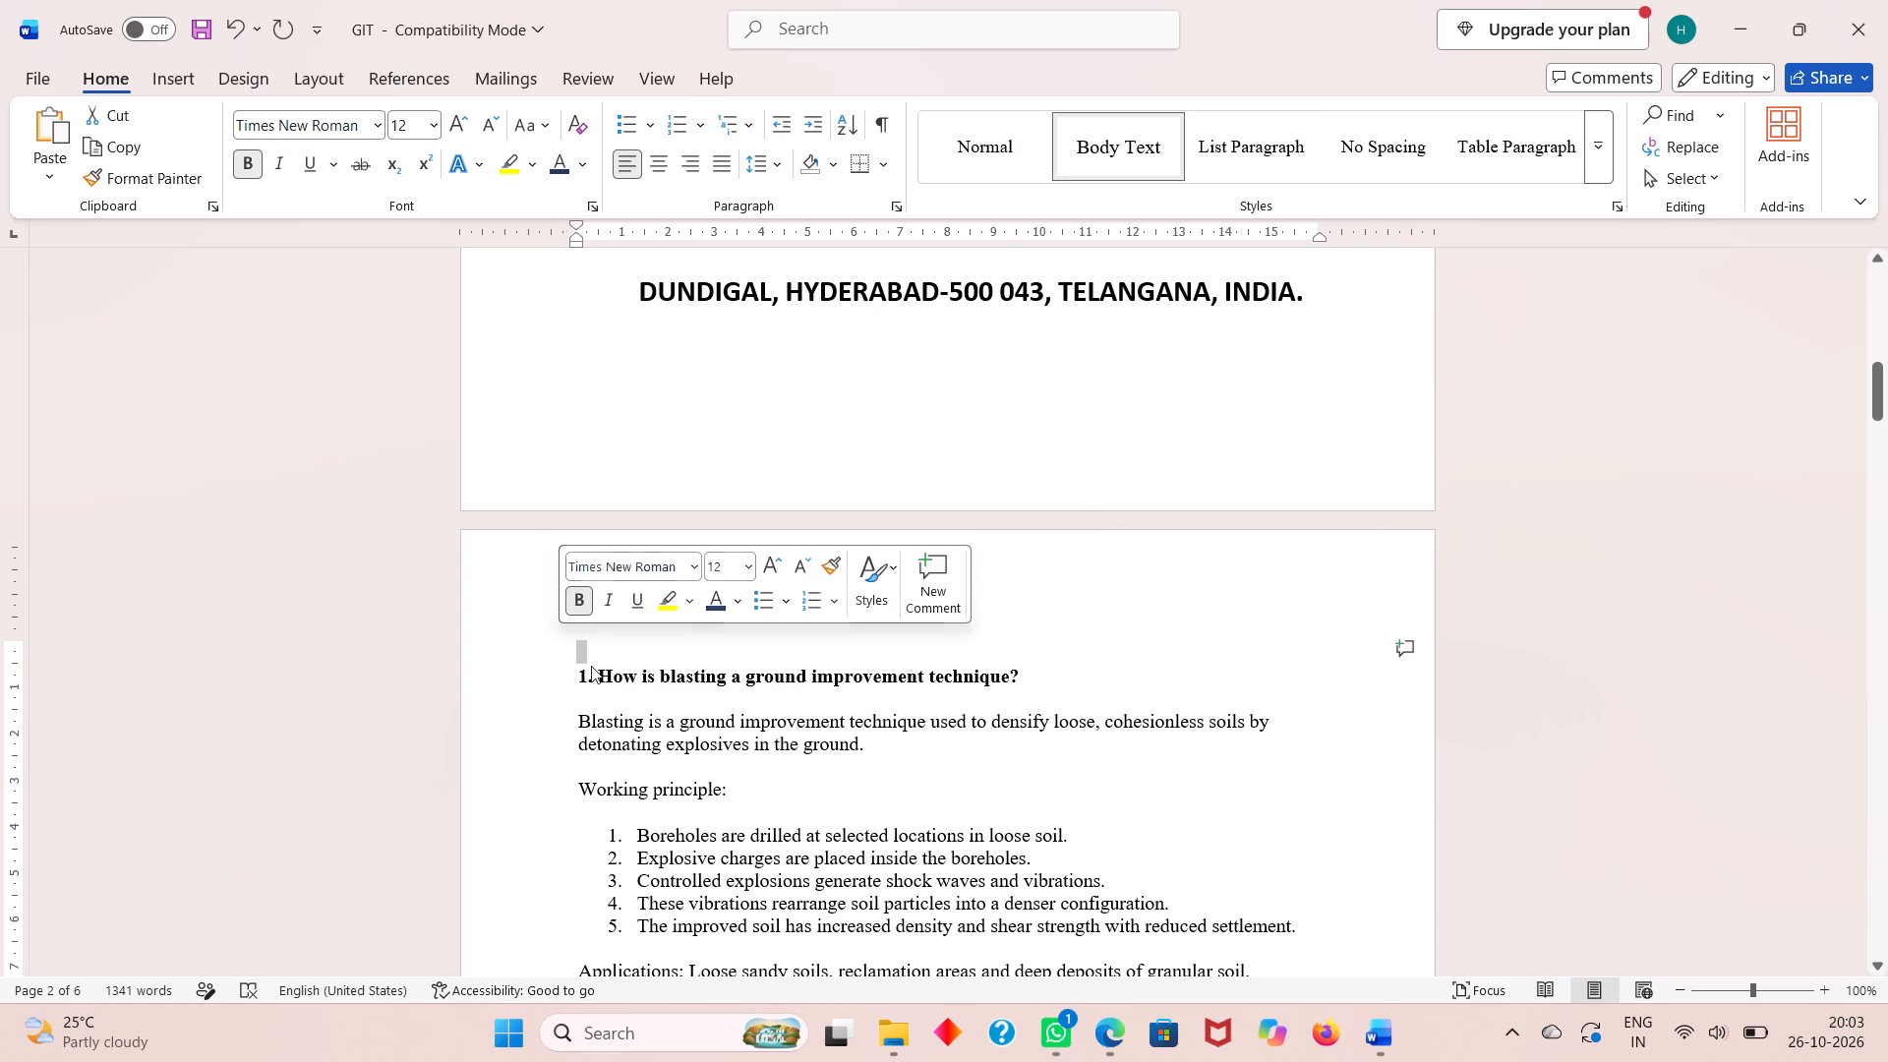
Set all the answer text from question 1 through the final conclusion to Times New Roman, size 12.
{"action": "left_click_drag", "start_coordinate": [594, 678], "coordinate": [826, 997]}
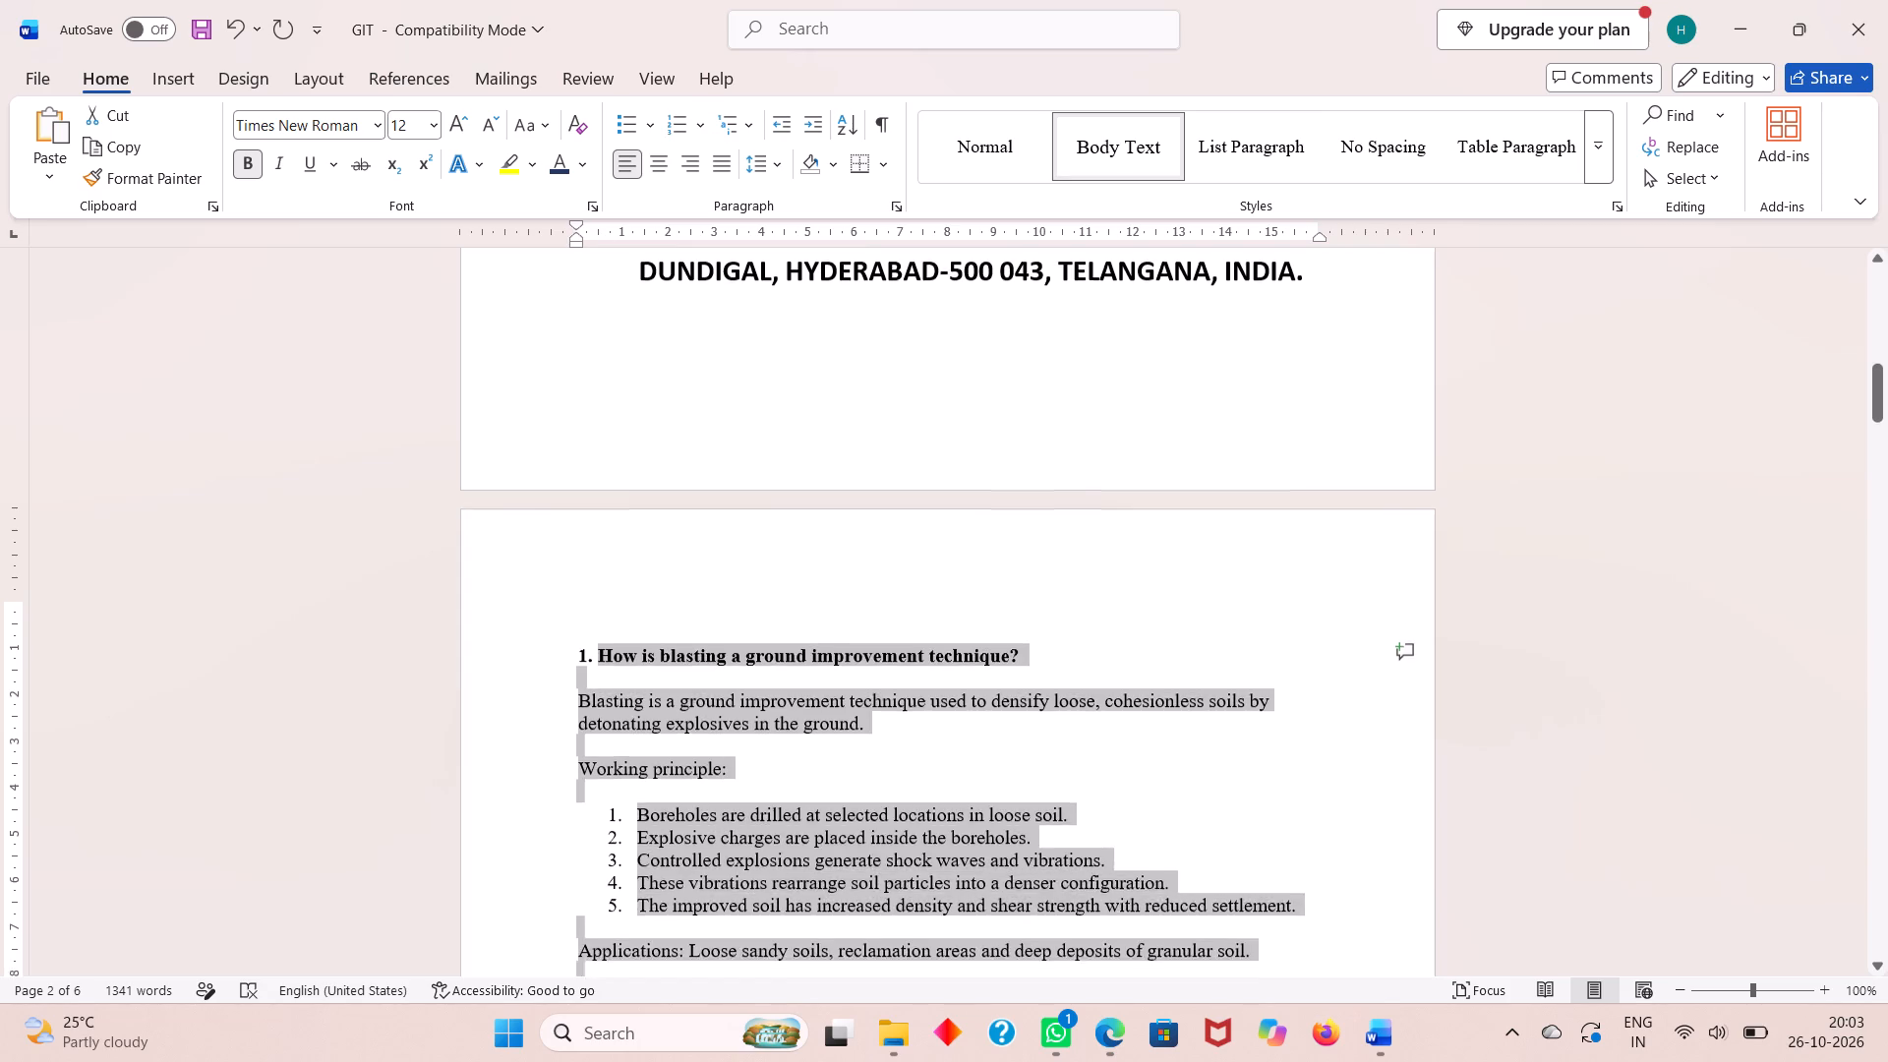
{"action": "left_click_drag", "start_coordinate": [826, 997], "coordinate": [1200, 1061]}
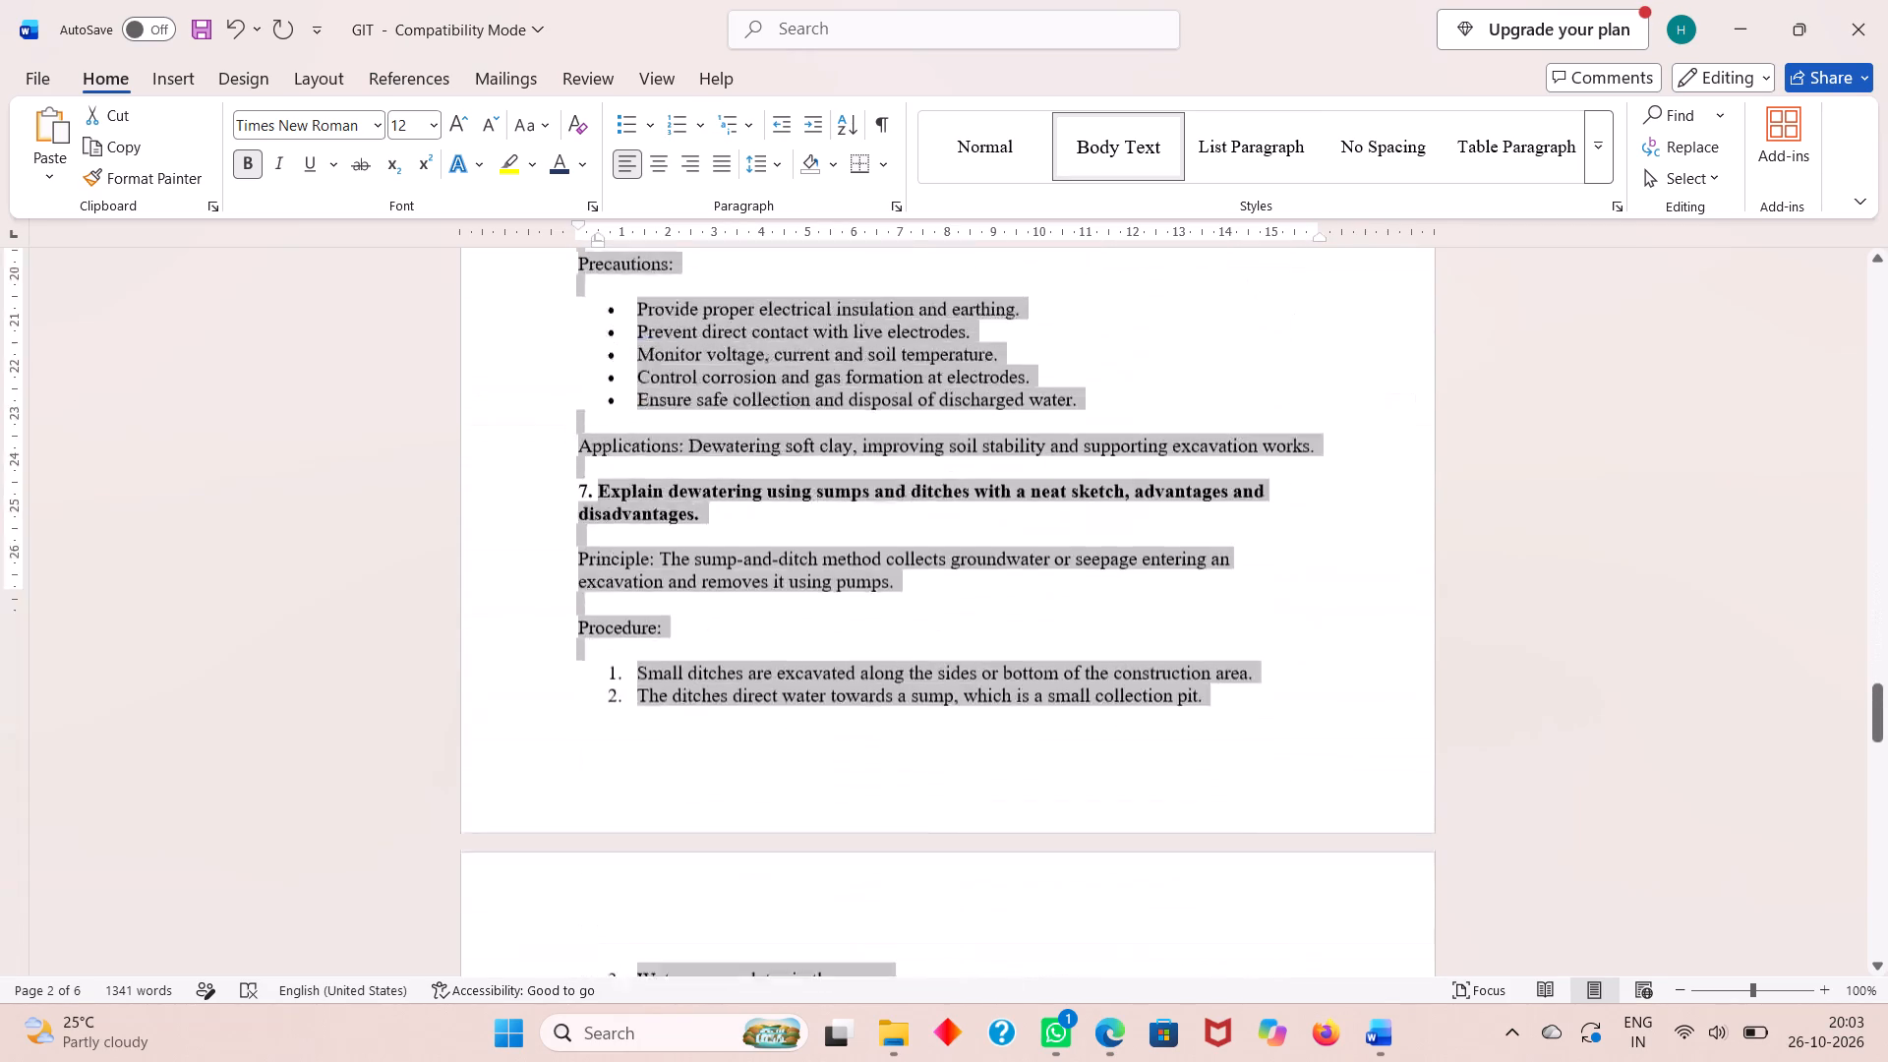
{"action": "left_click_drag", "start_coordinate": [1200, 1061], "coordinate": [1544, 1061]}
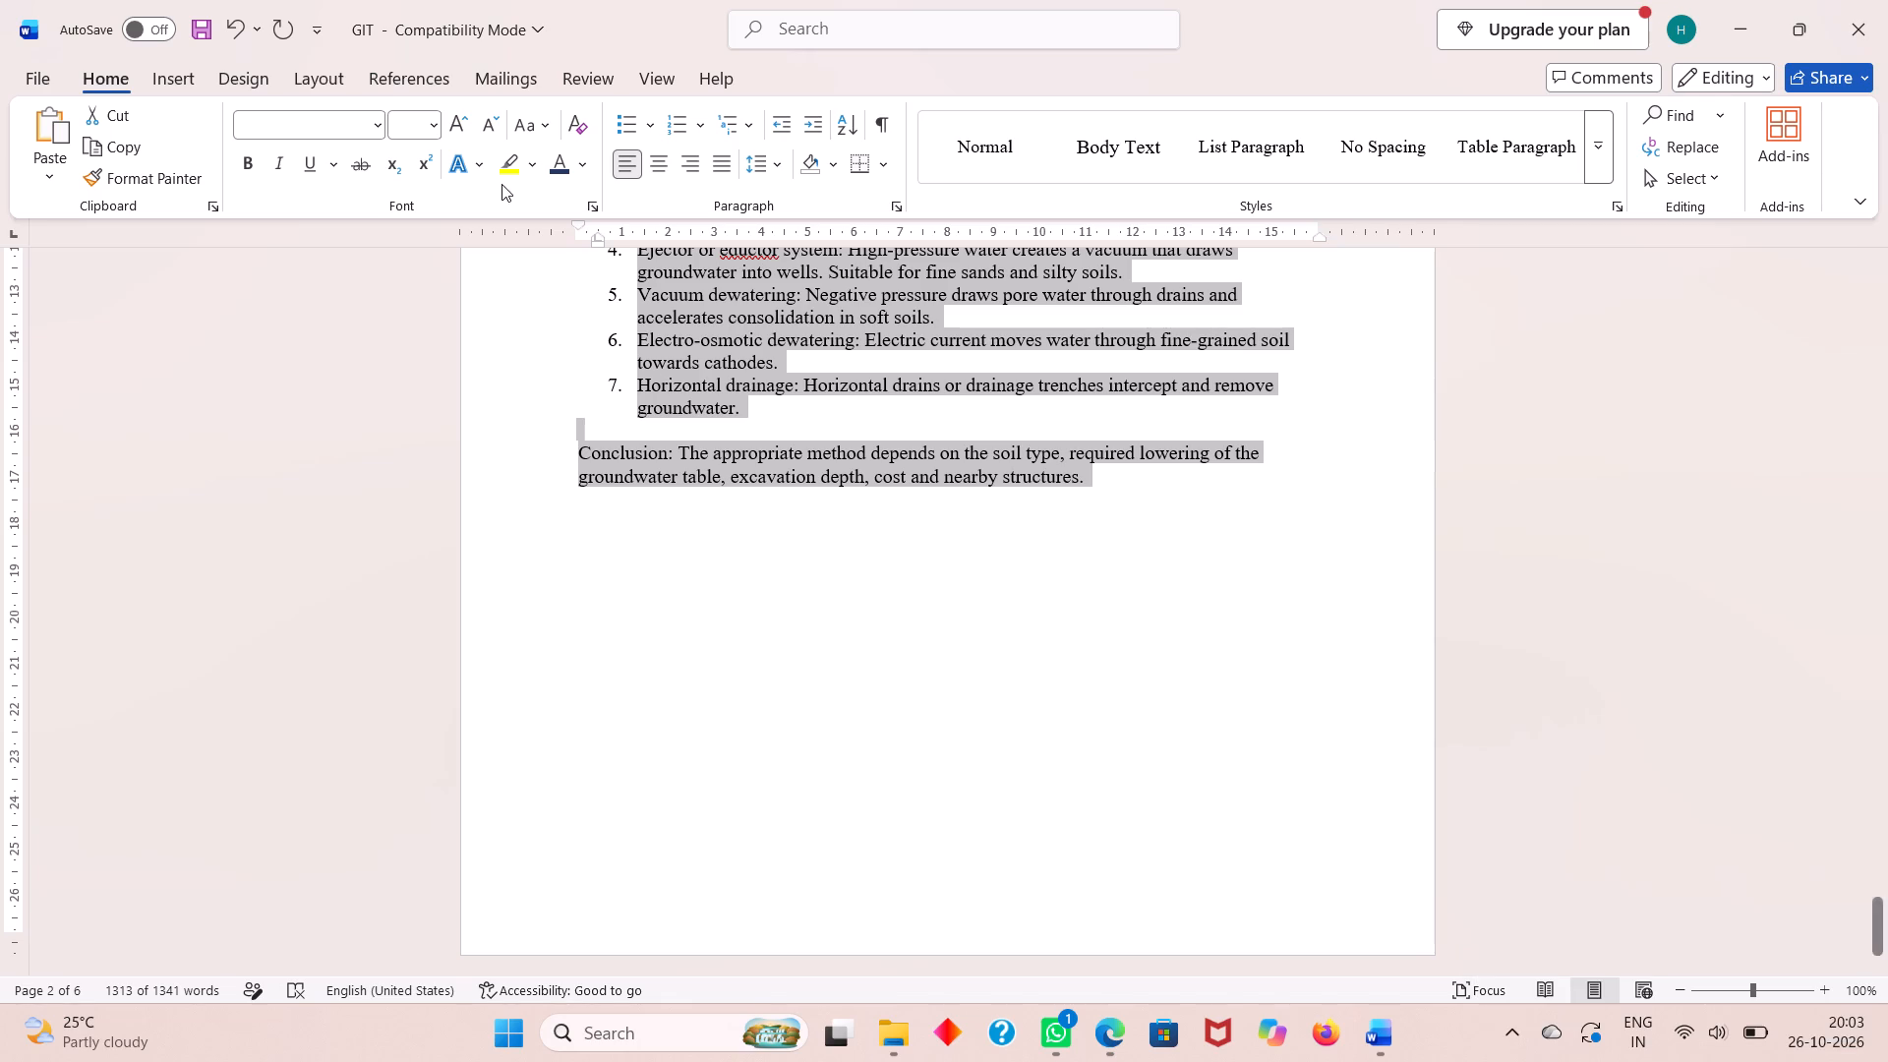
{"action": "left_click", "coordinate": [377, 122]}
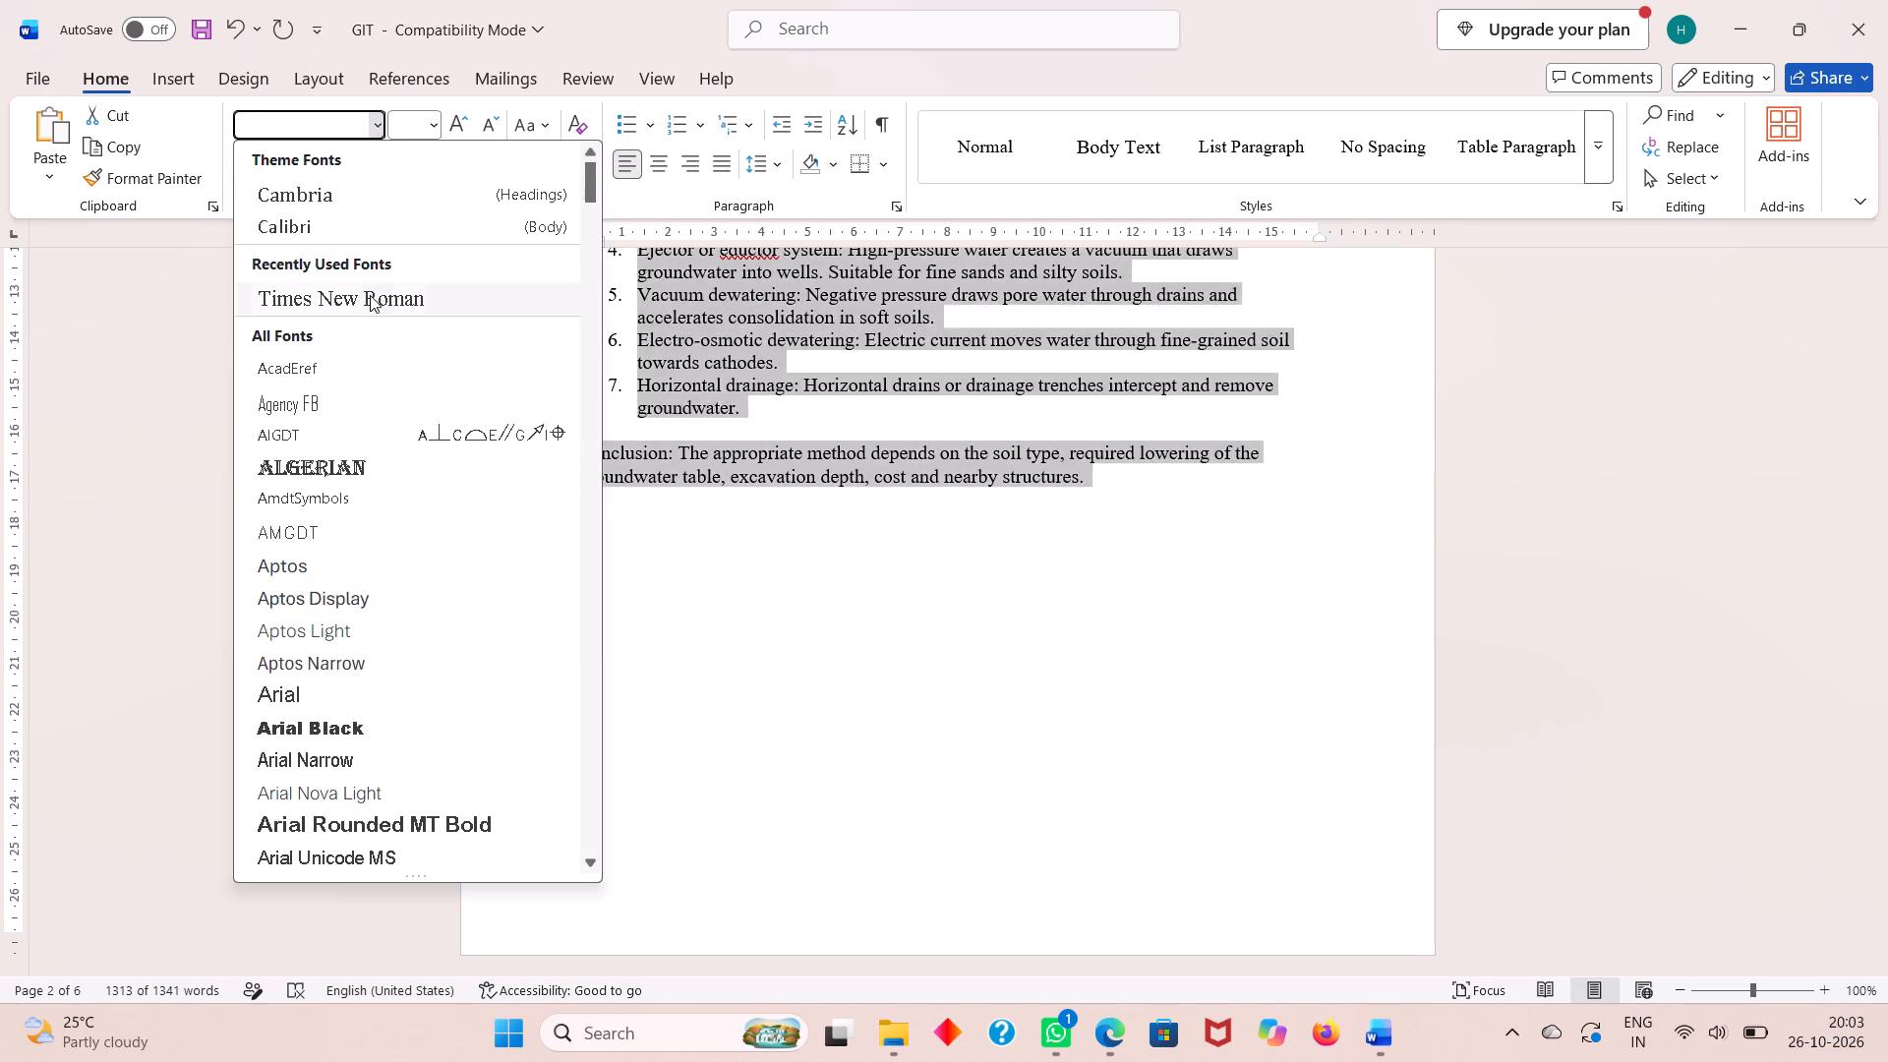
{"action": "left_click", "coordinate": [372, 295]}
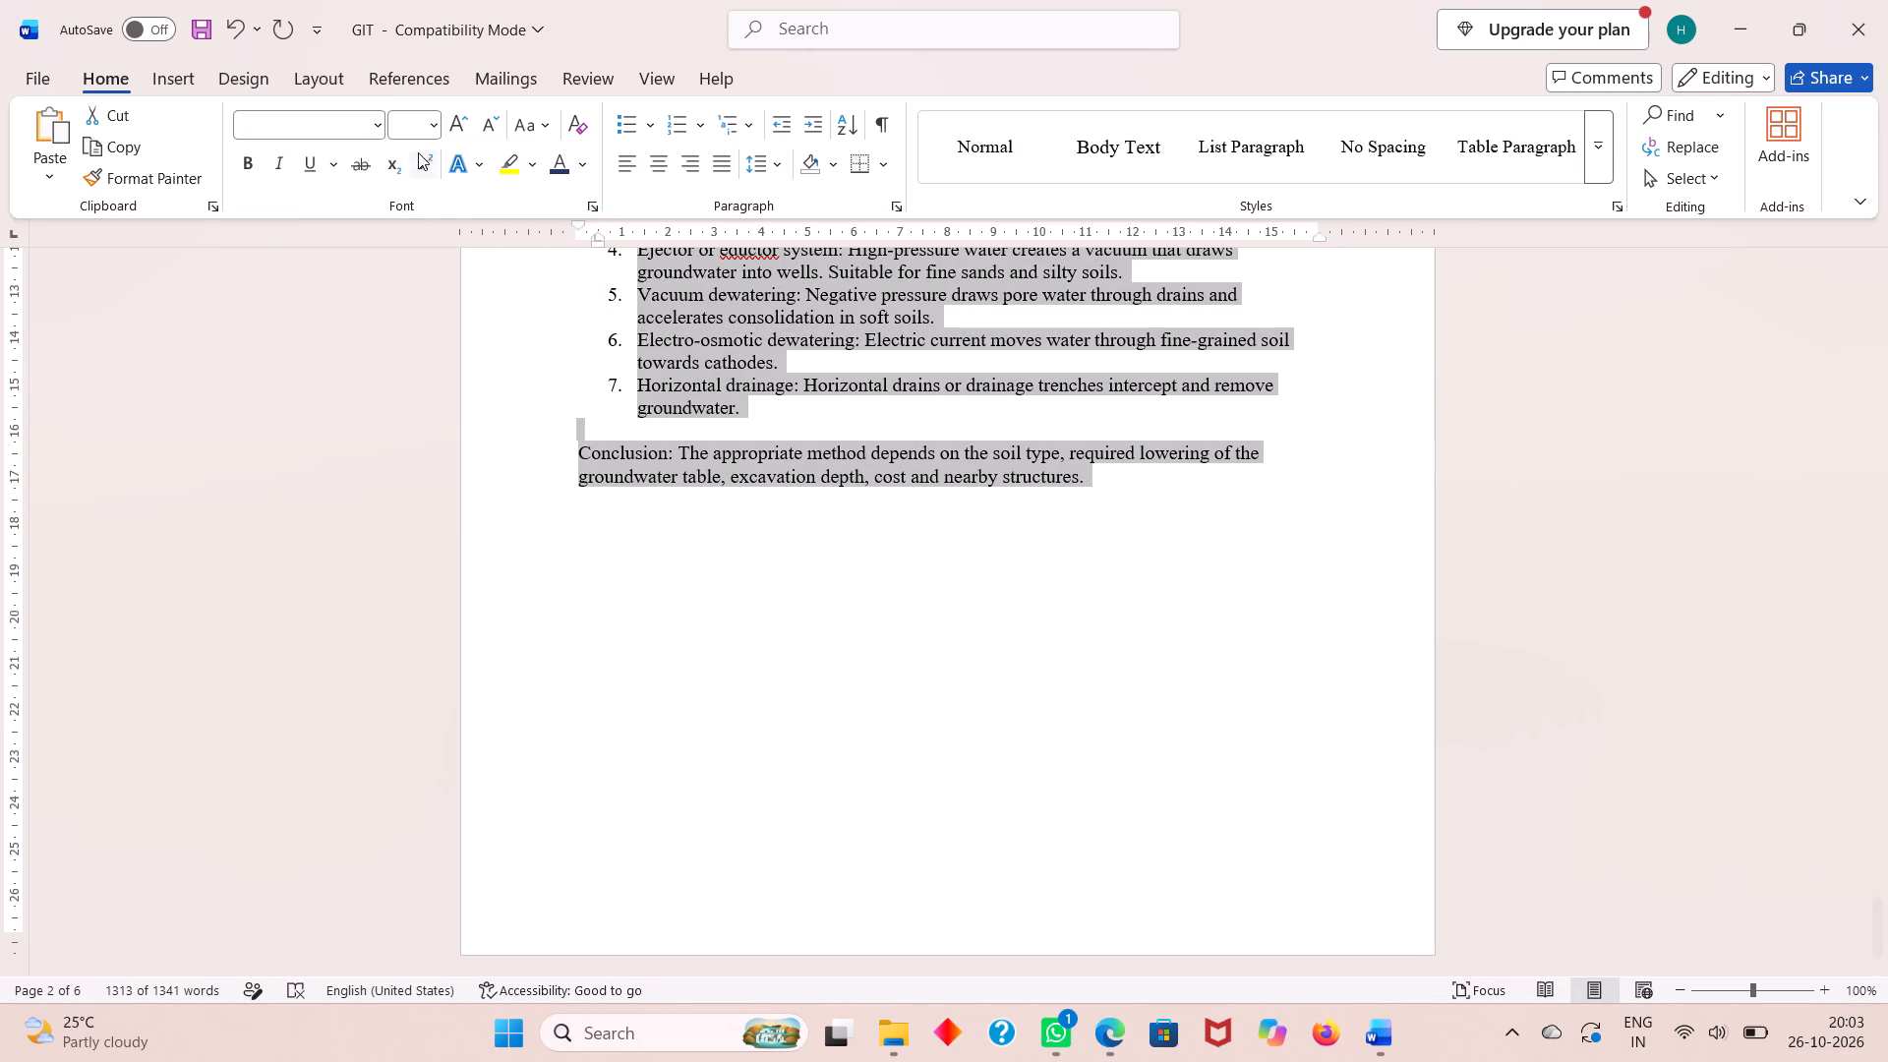
{"action": "left_click", "coordinate": [436, 128]}
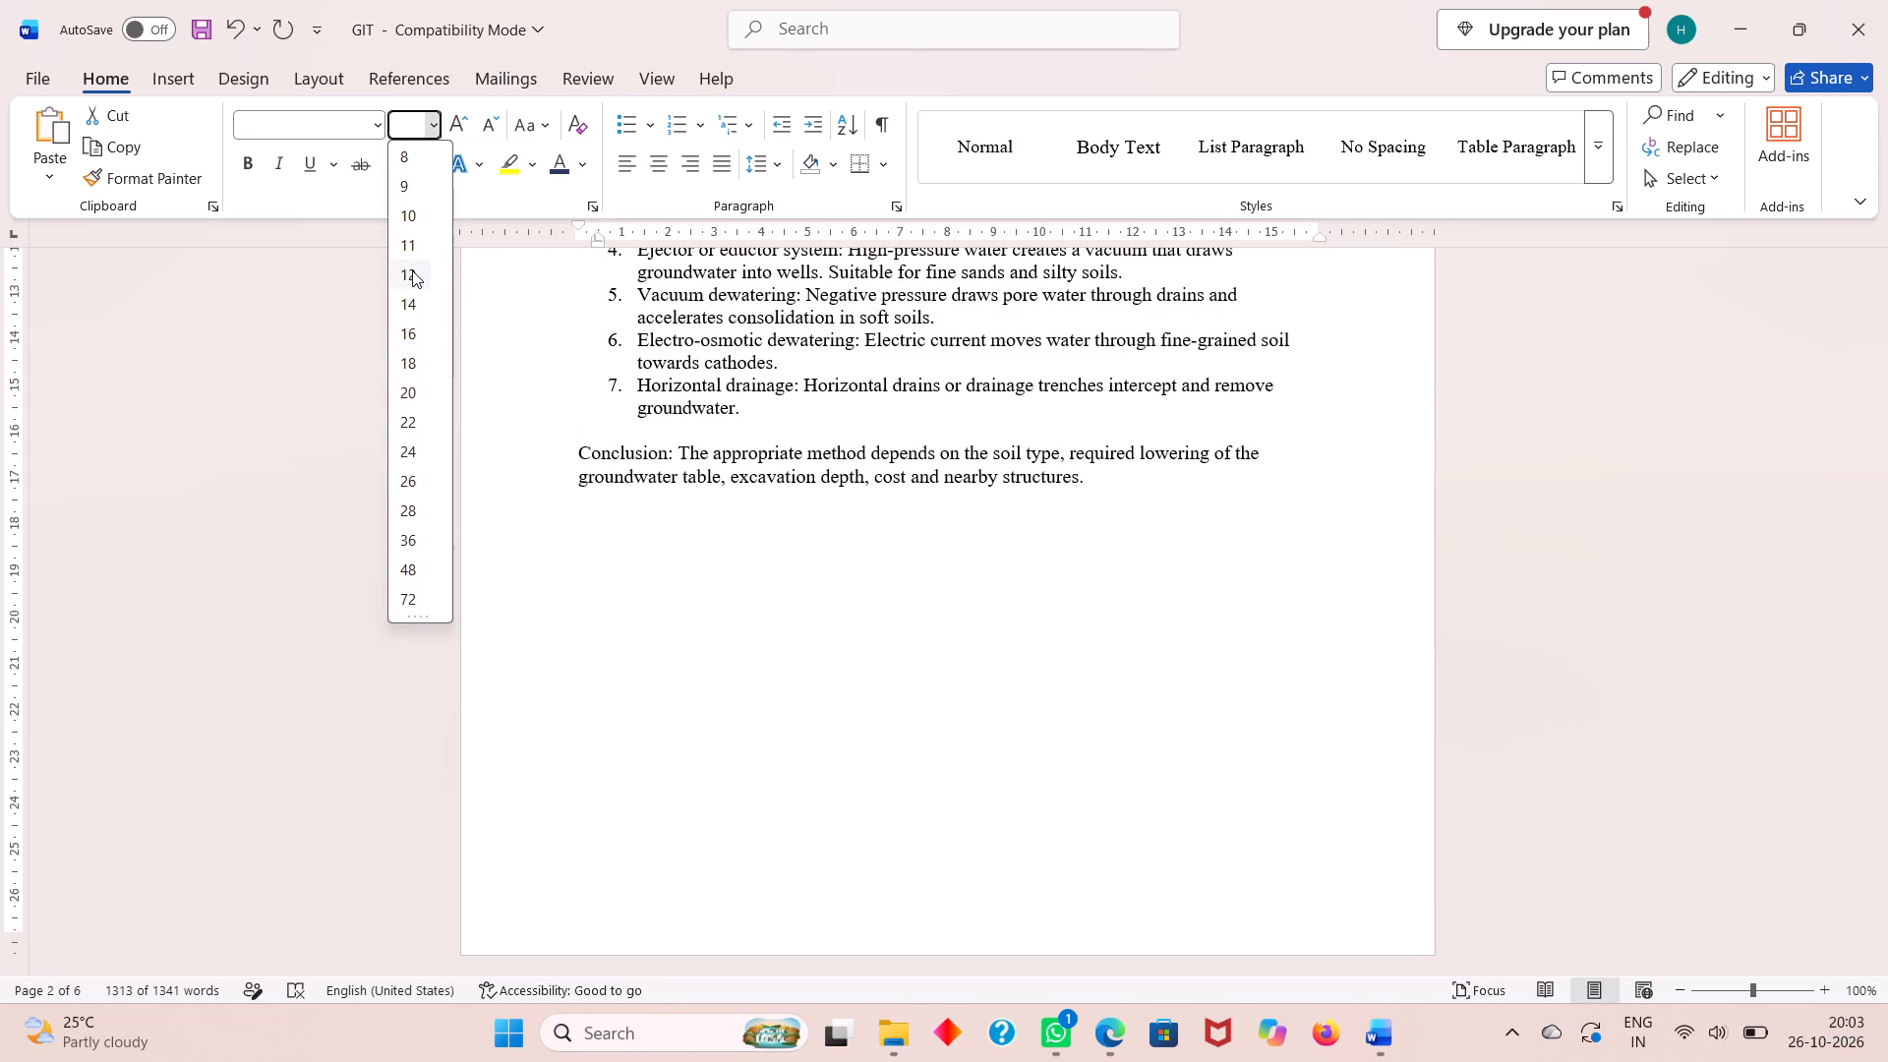
{"action": "left_click", "coordinate": [412, 270]}
{"action": "left_click", "coordinate": [388, 432]}
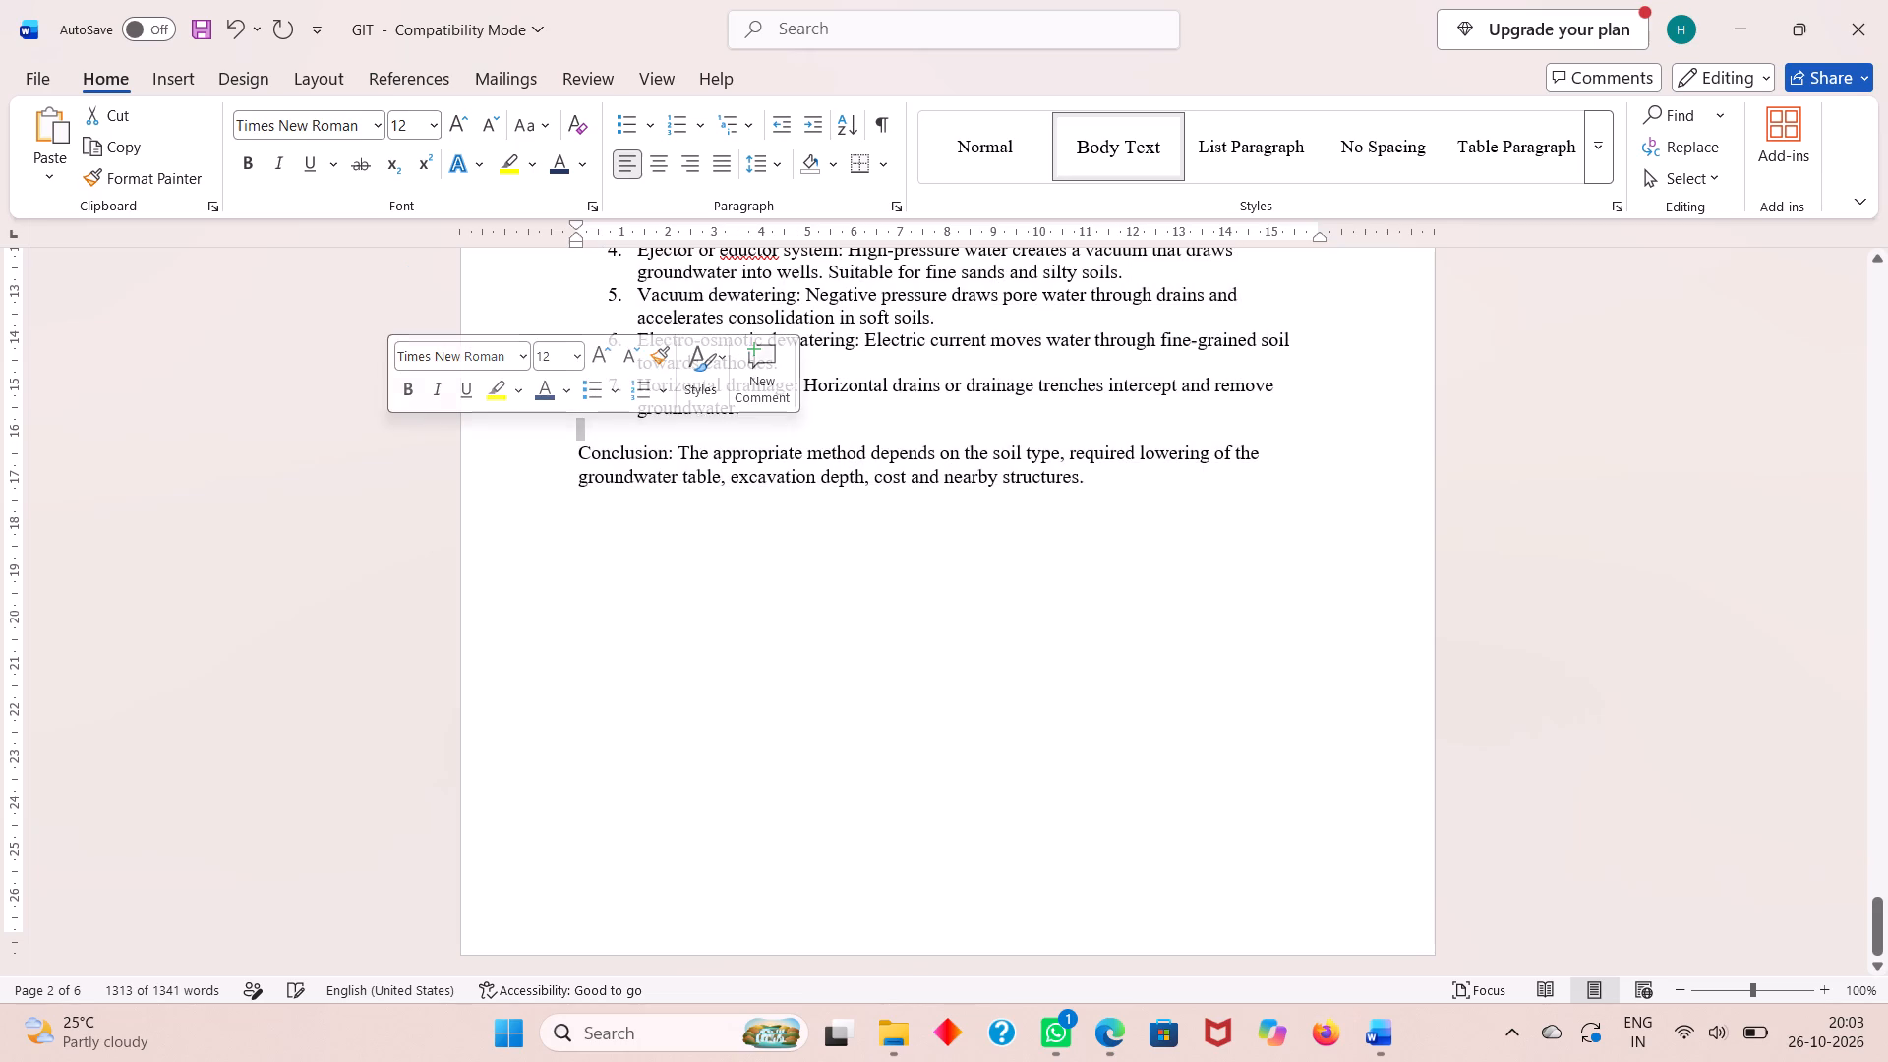
Save the document as a PDF named GIT in the personal OneDrive folder.
{"action": "scroll", "coordinate": [562, 449], "scroll_direction": "up", "scroll_amount": 13}
{"action": "scroll", "coordinate": [562, 449], "scroll_direction": "up", "scroll_amount": 19}
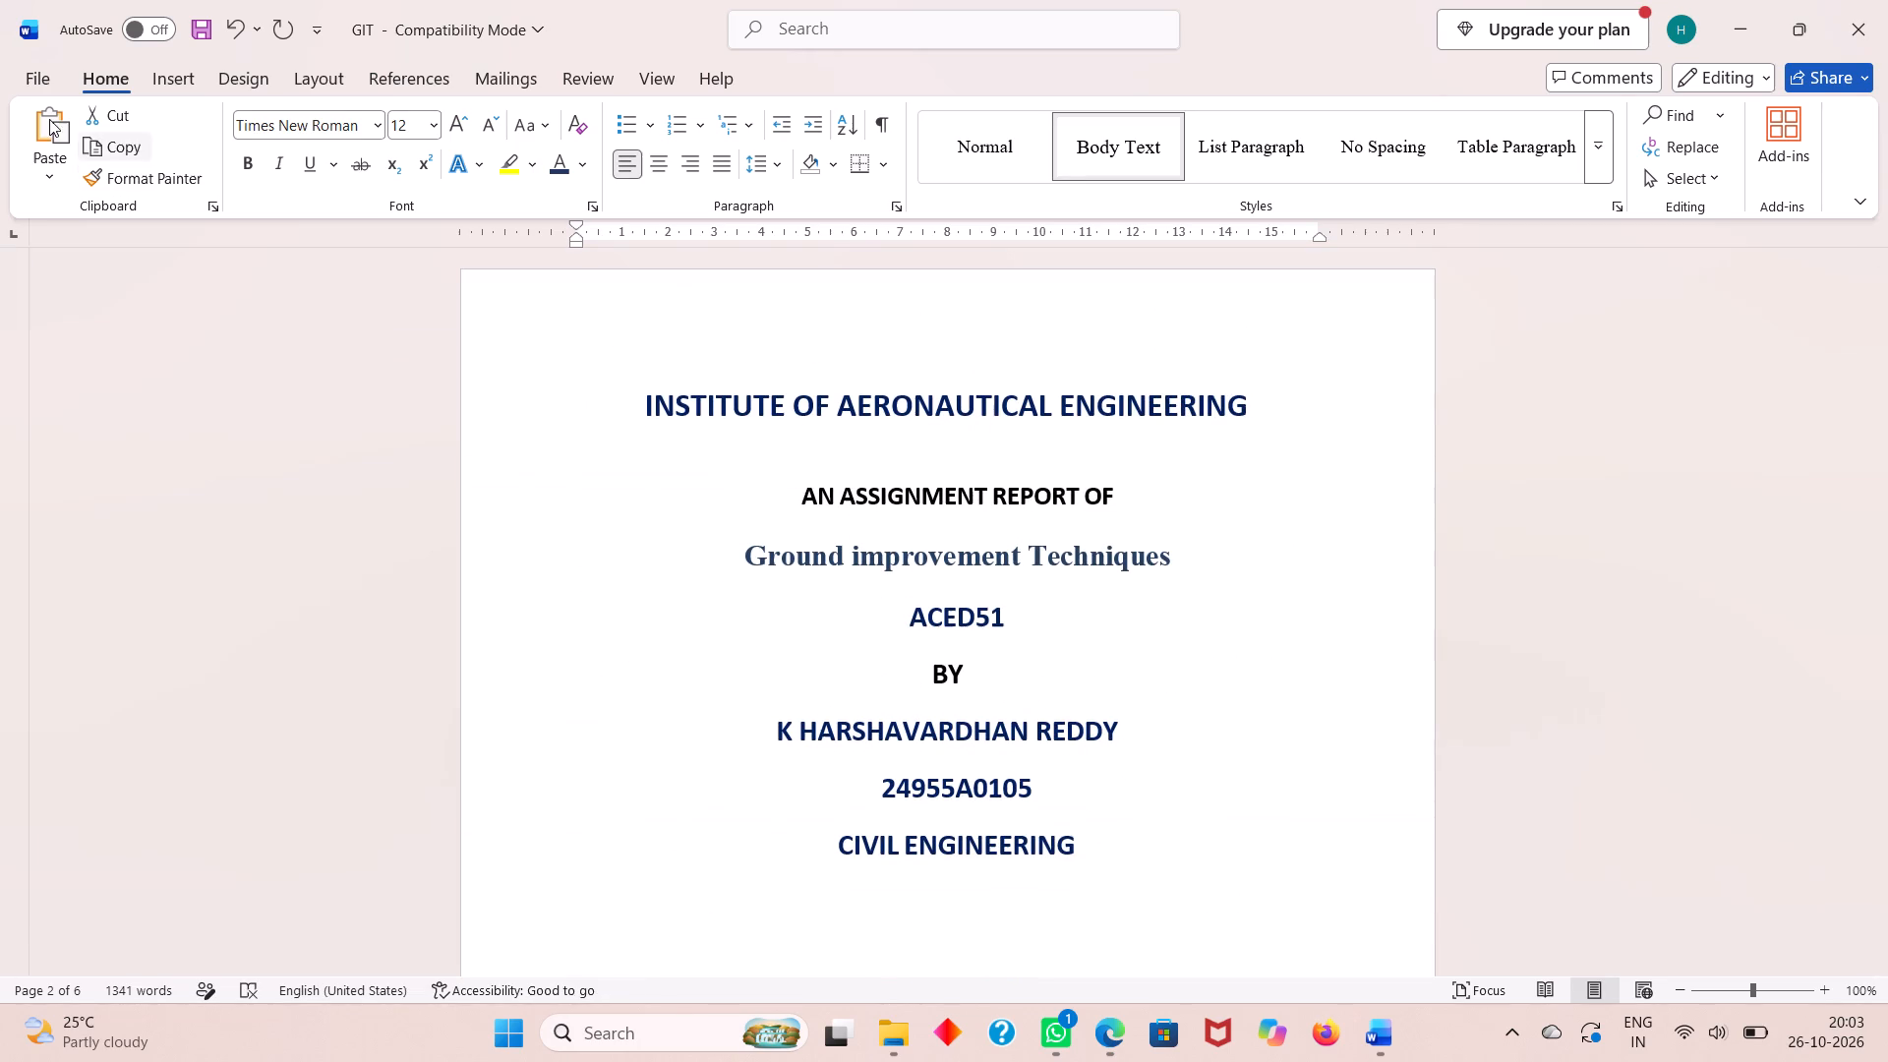
{"action": "left_click", "coordinate": [47, 81]}
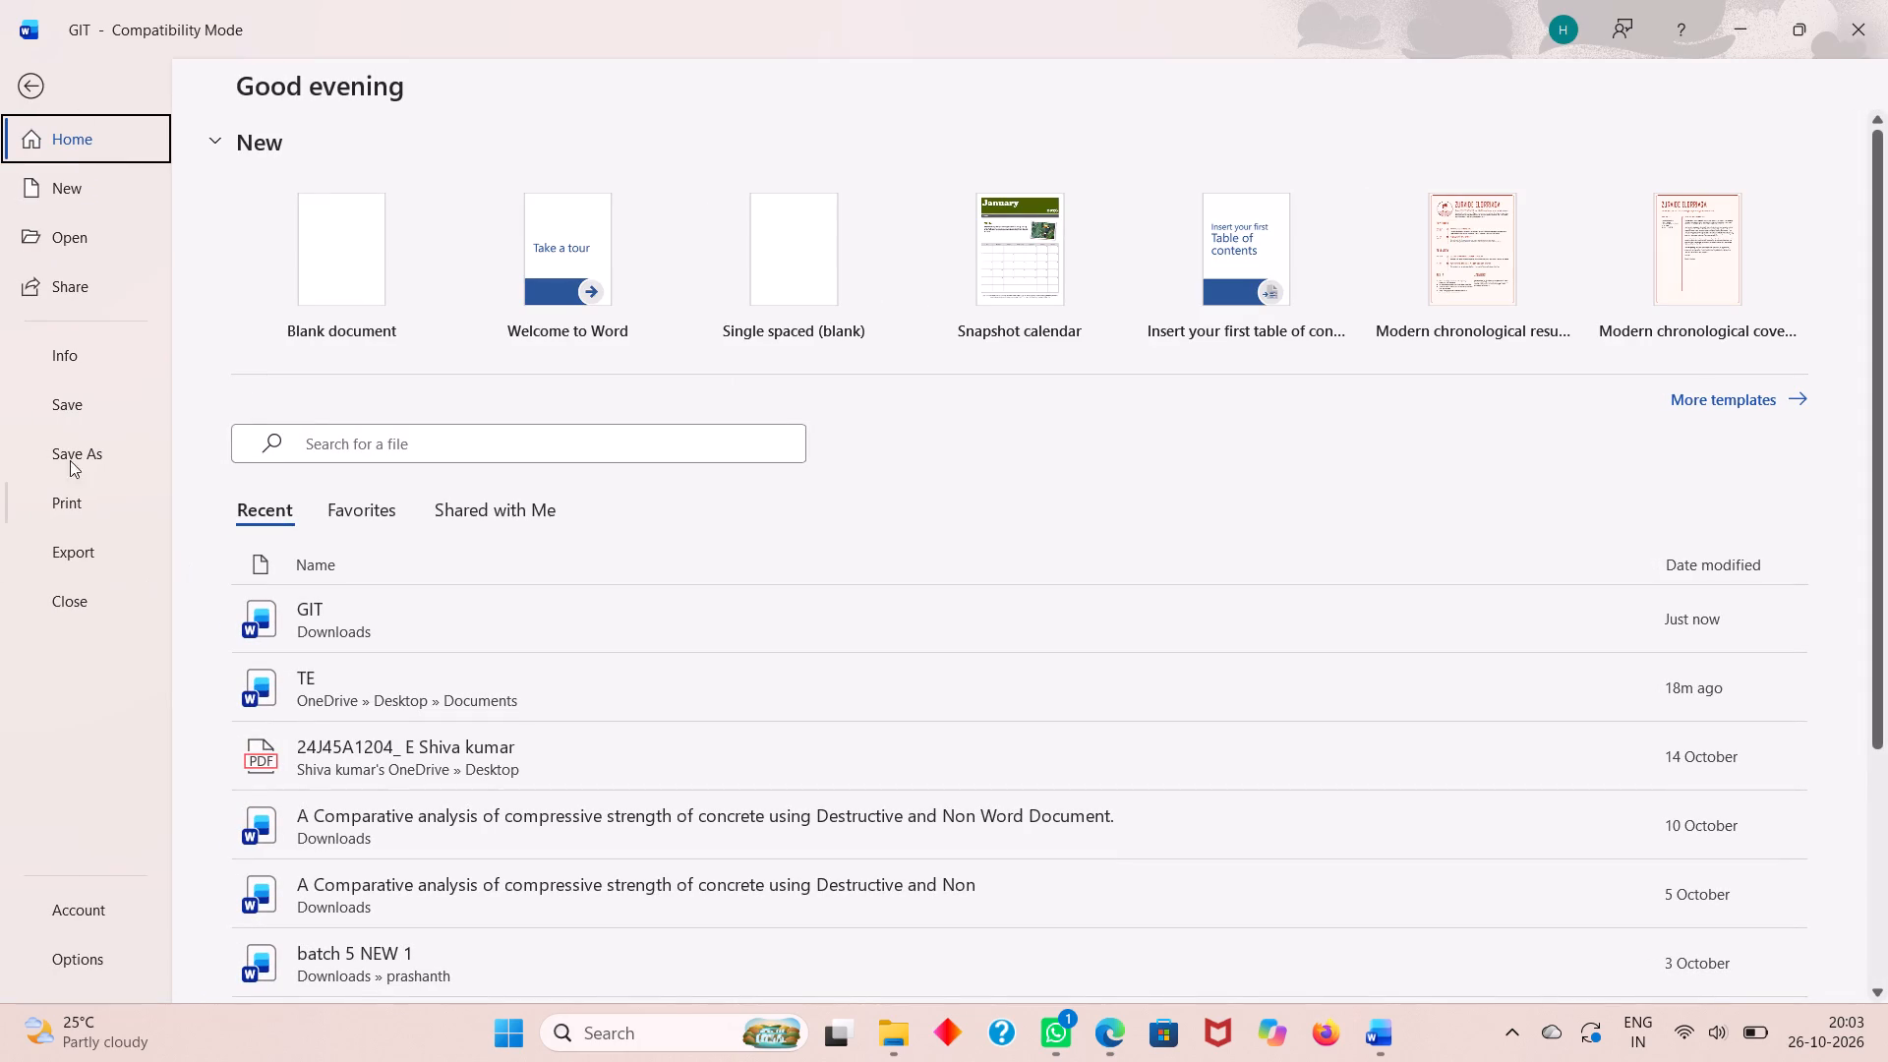
{"action": "left_click", "coordinate": [119, 149]}
{"action": "left_click", "coordinate": [100, 452]}
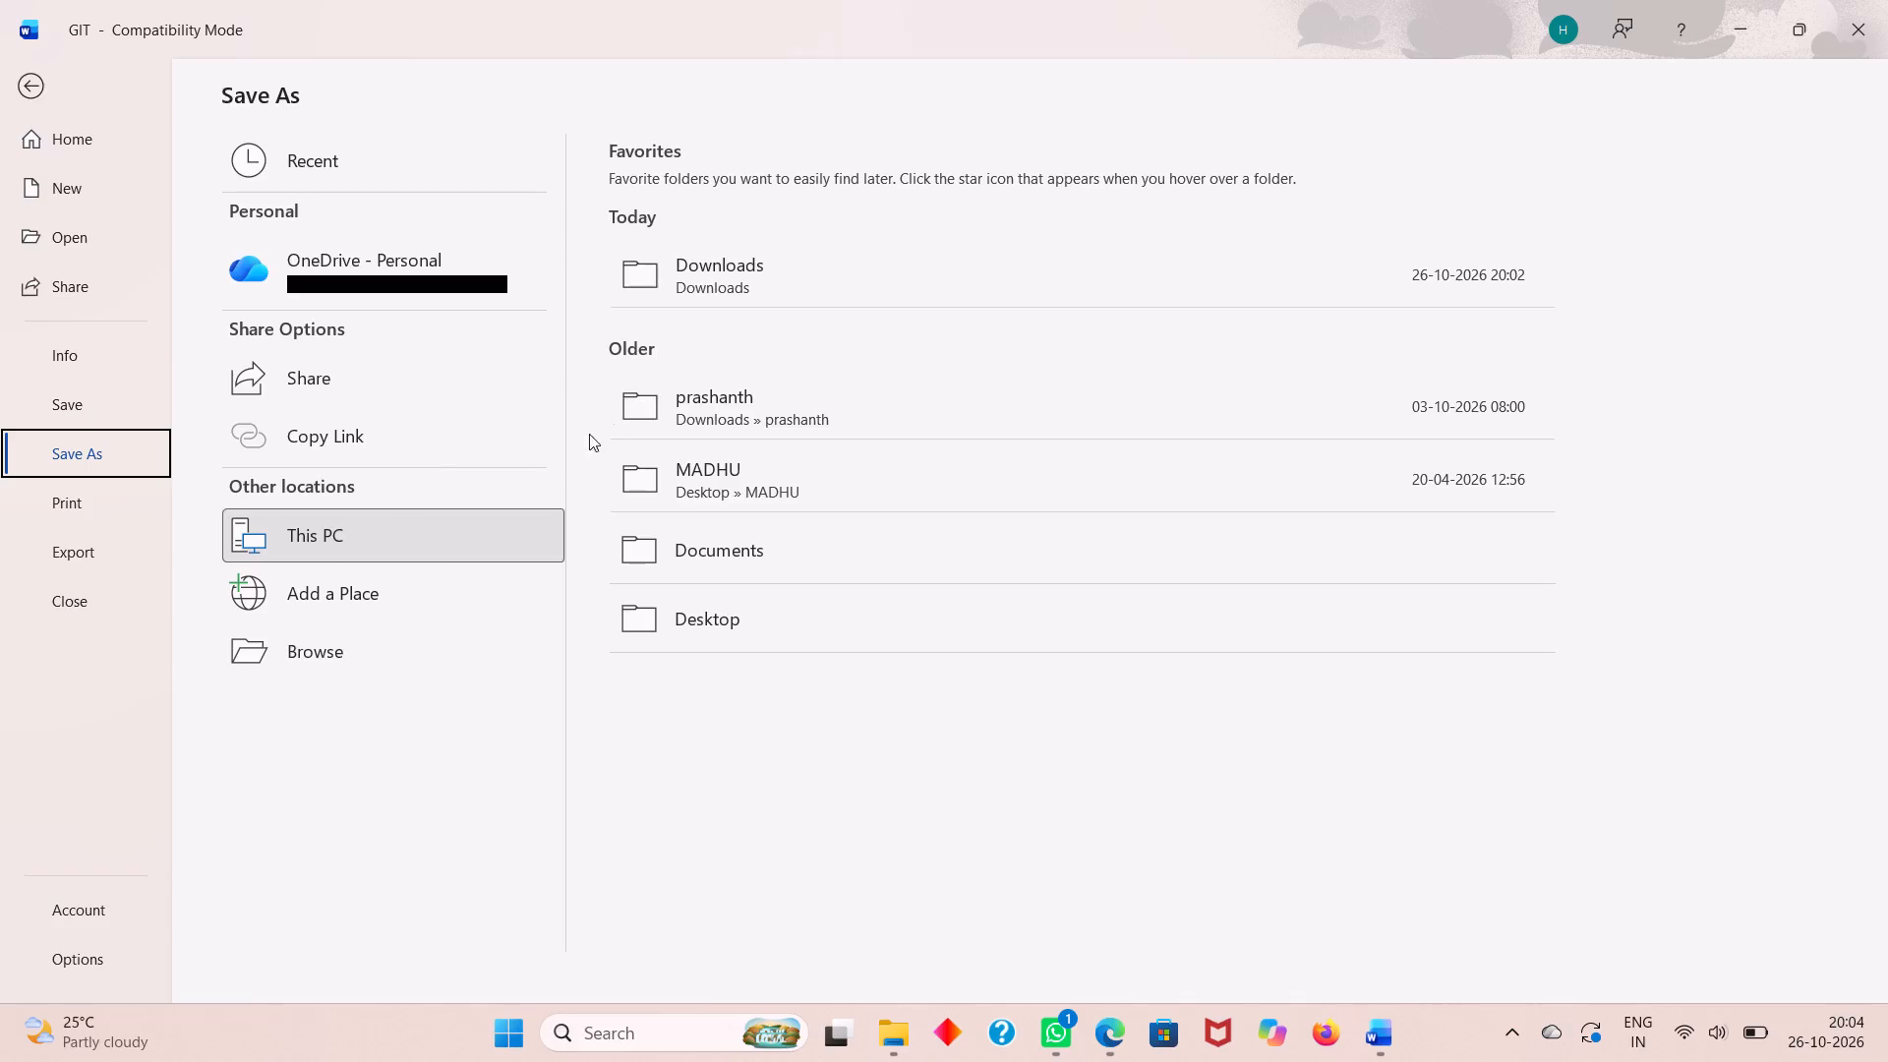
{"action": "left_click", "coordinate": [454, 282]}
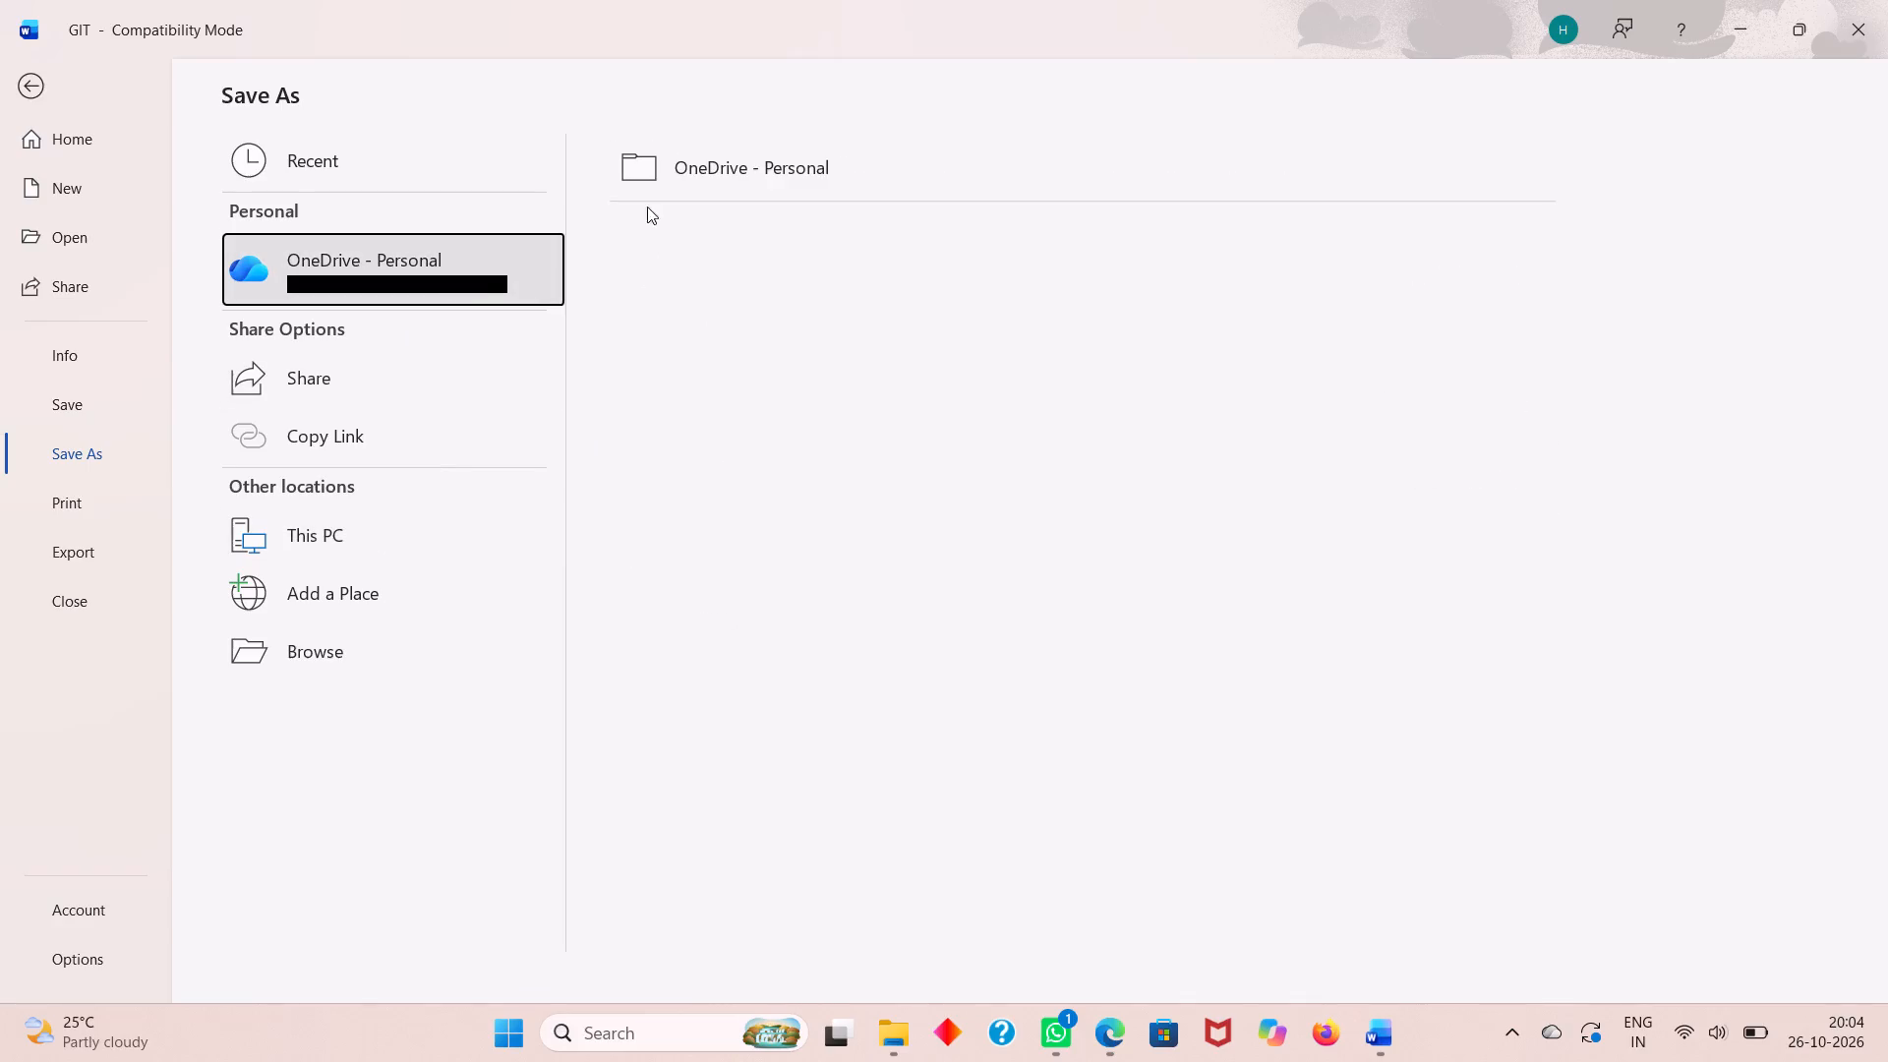
{"action": "left_click", "coordinate": [768, 152]}
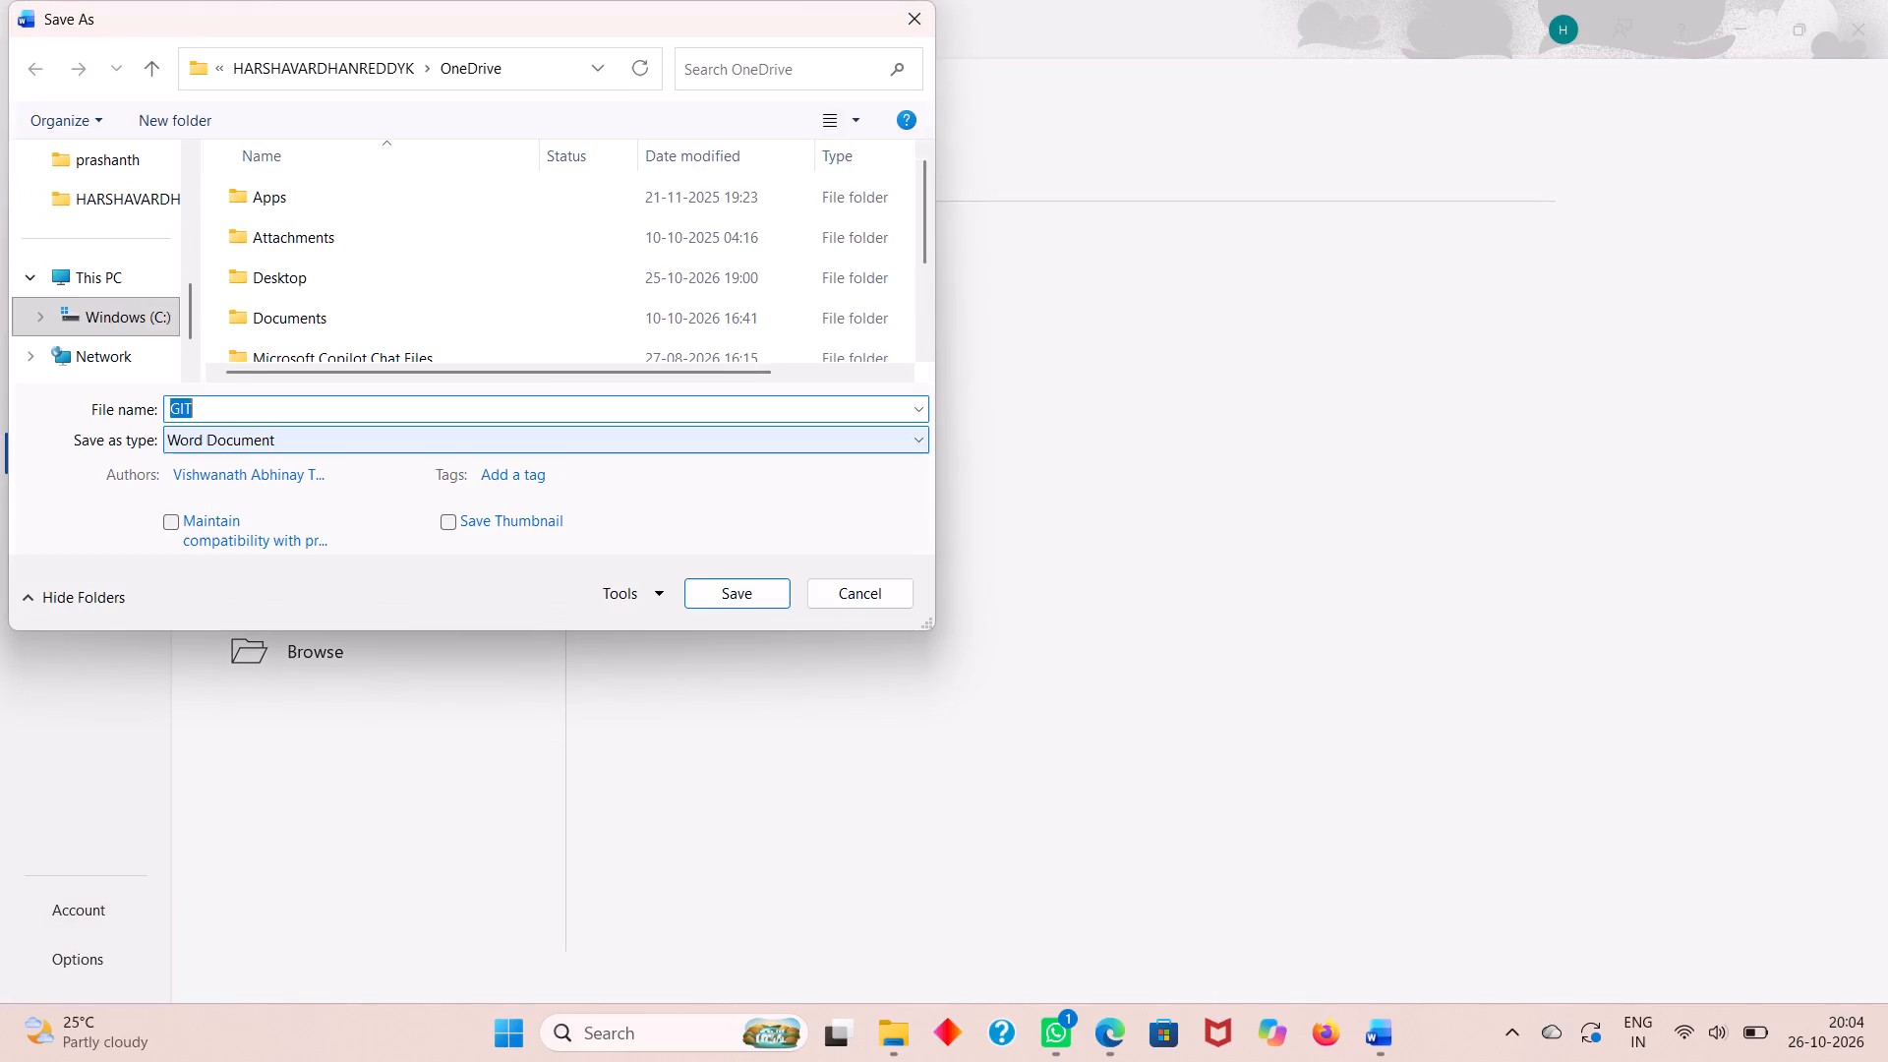
{"action": "left_click", "coordinate": [752, 451]}
{"action": "left_click", "coordinate": [753, 580]}
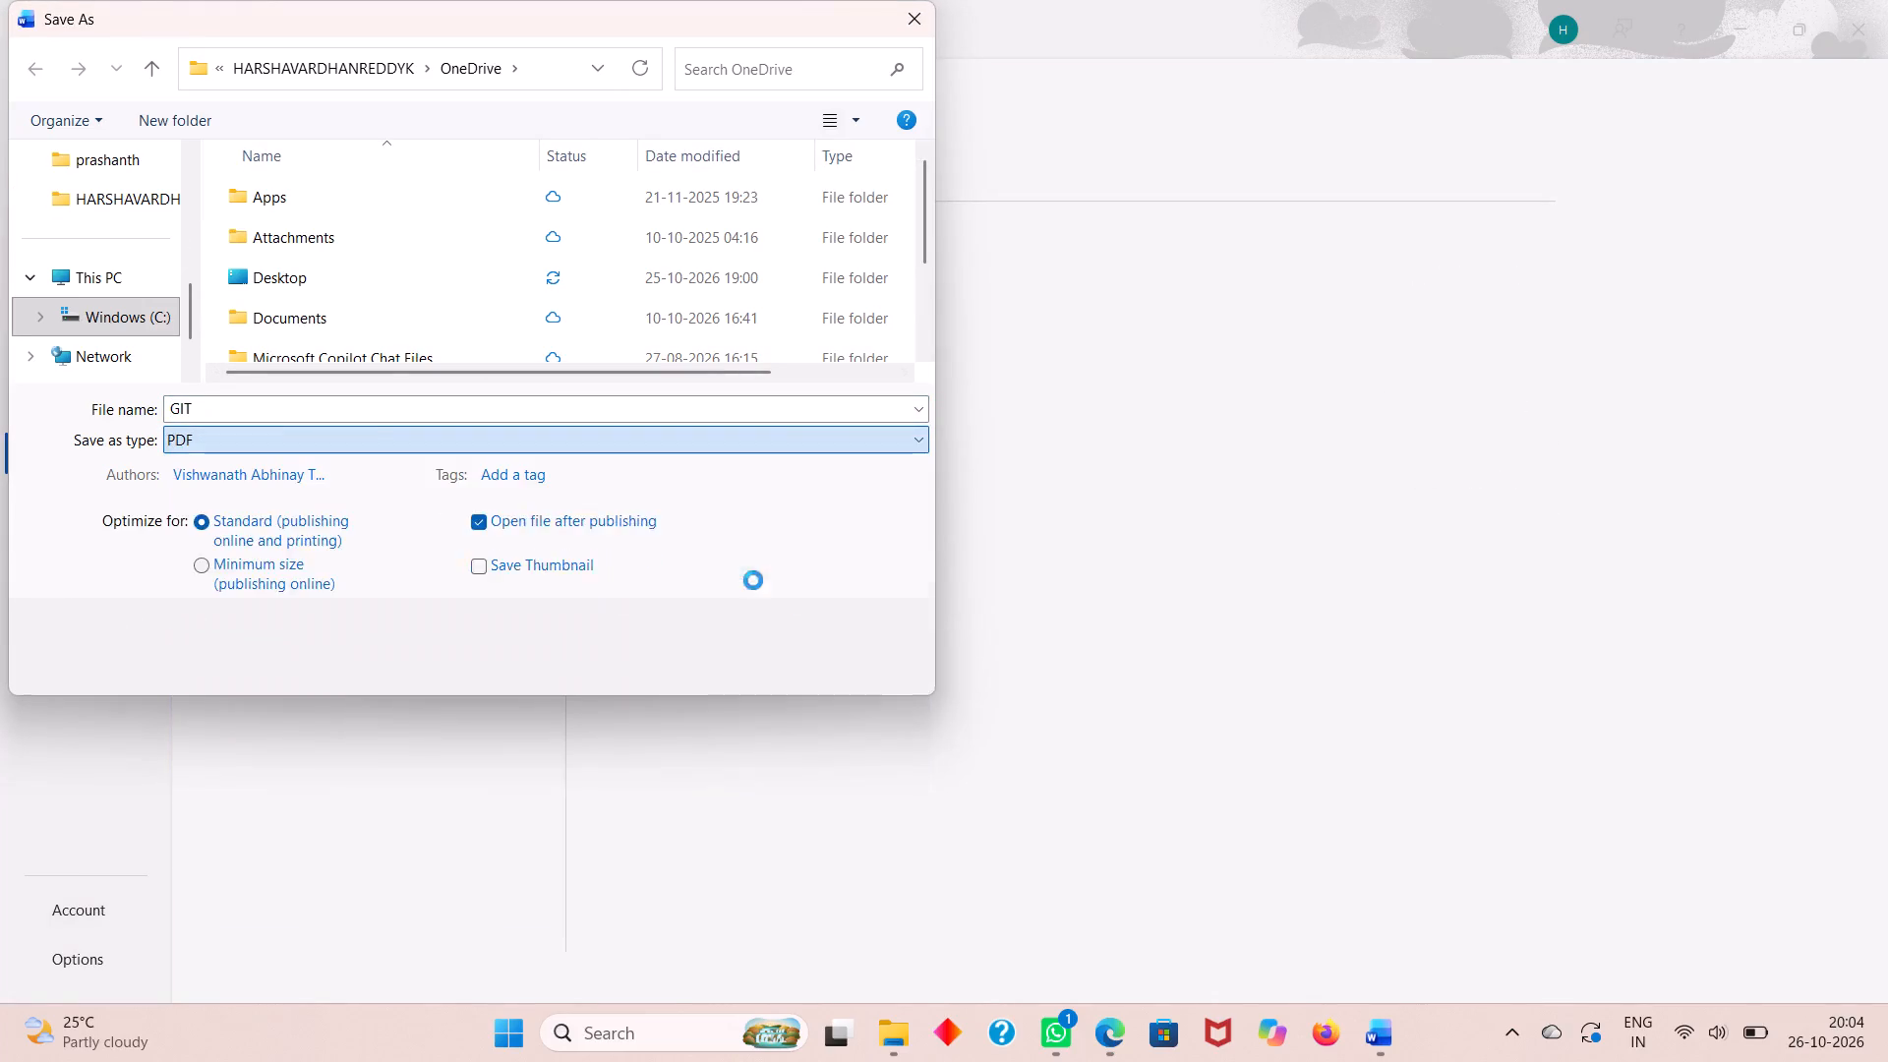
{"action": "left_click", "coordinate": [751, 632]}
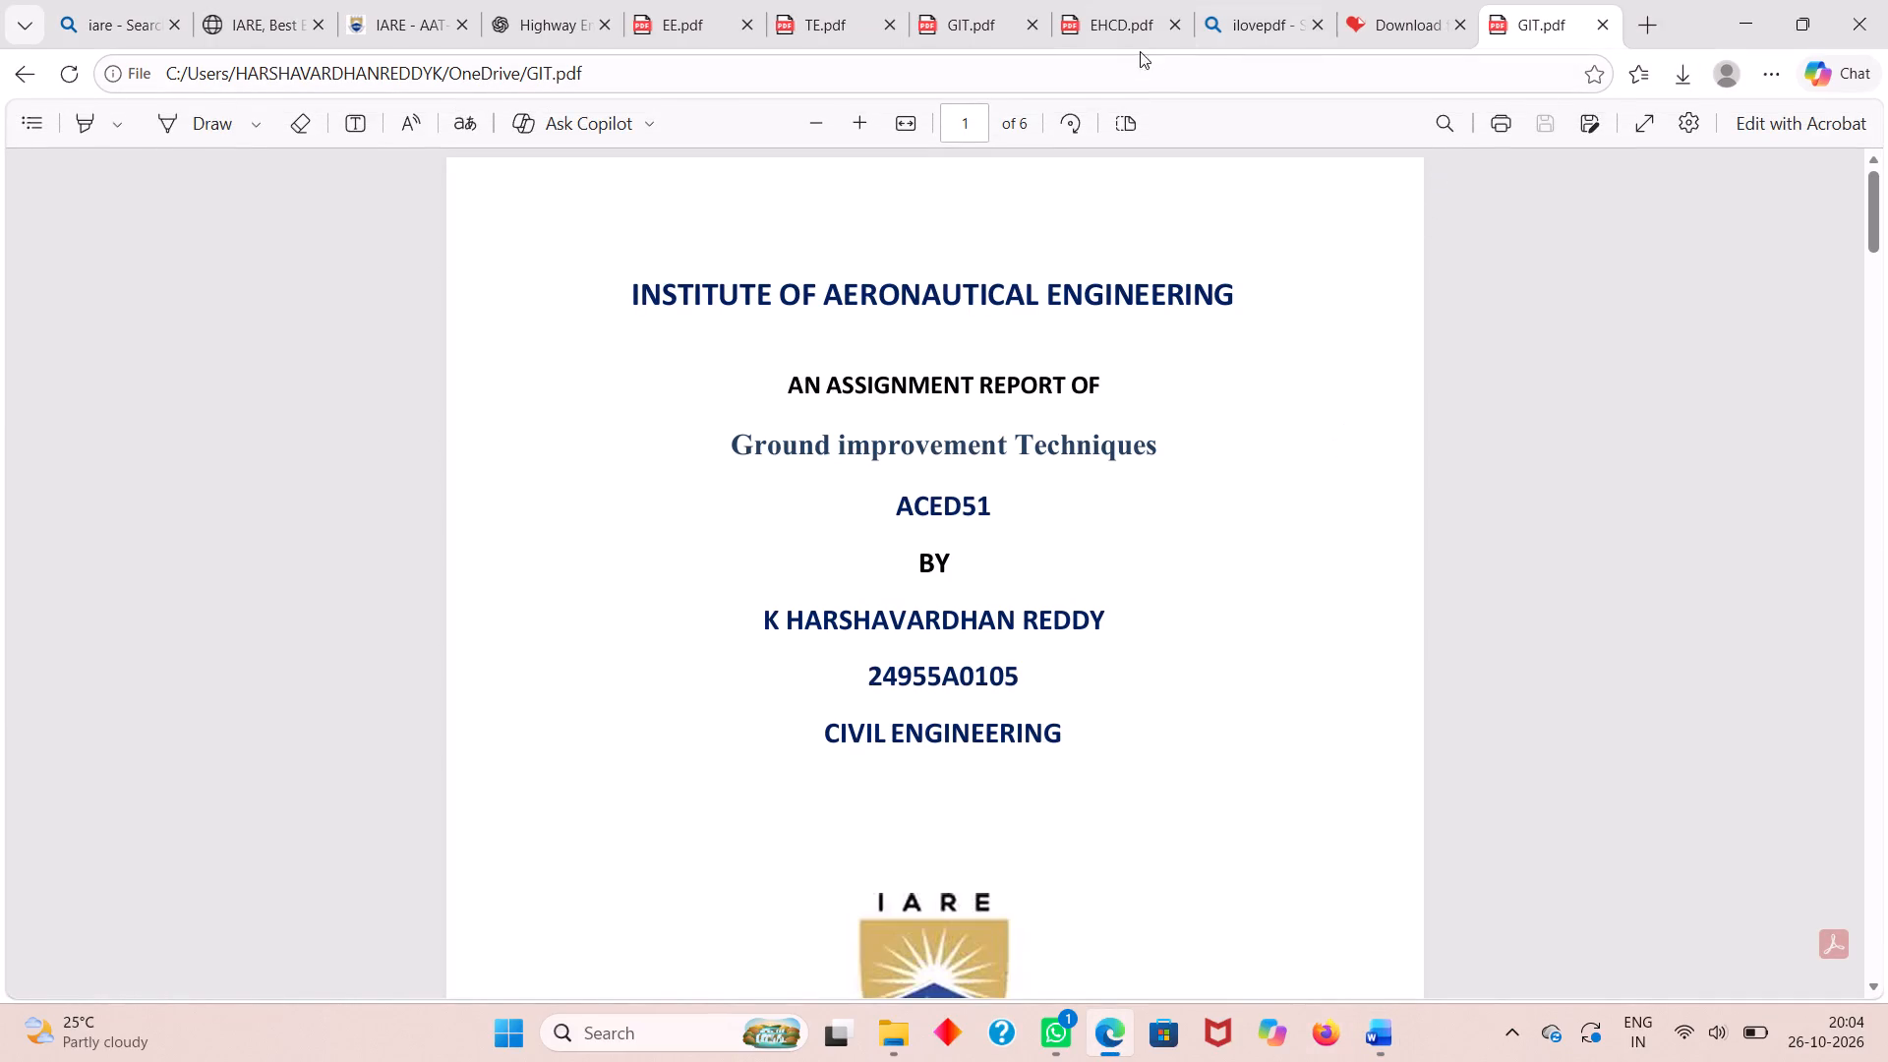
Close the older GIT.pdf in Edge, keeping the newly saved version open.
{"action": "left_click", "coordinate": [1033, 23]}
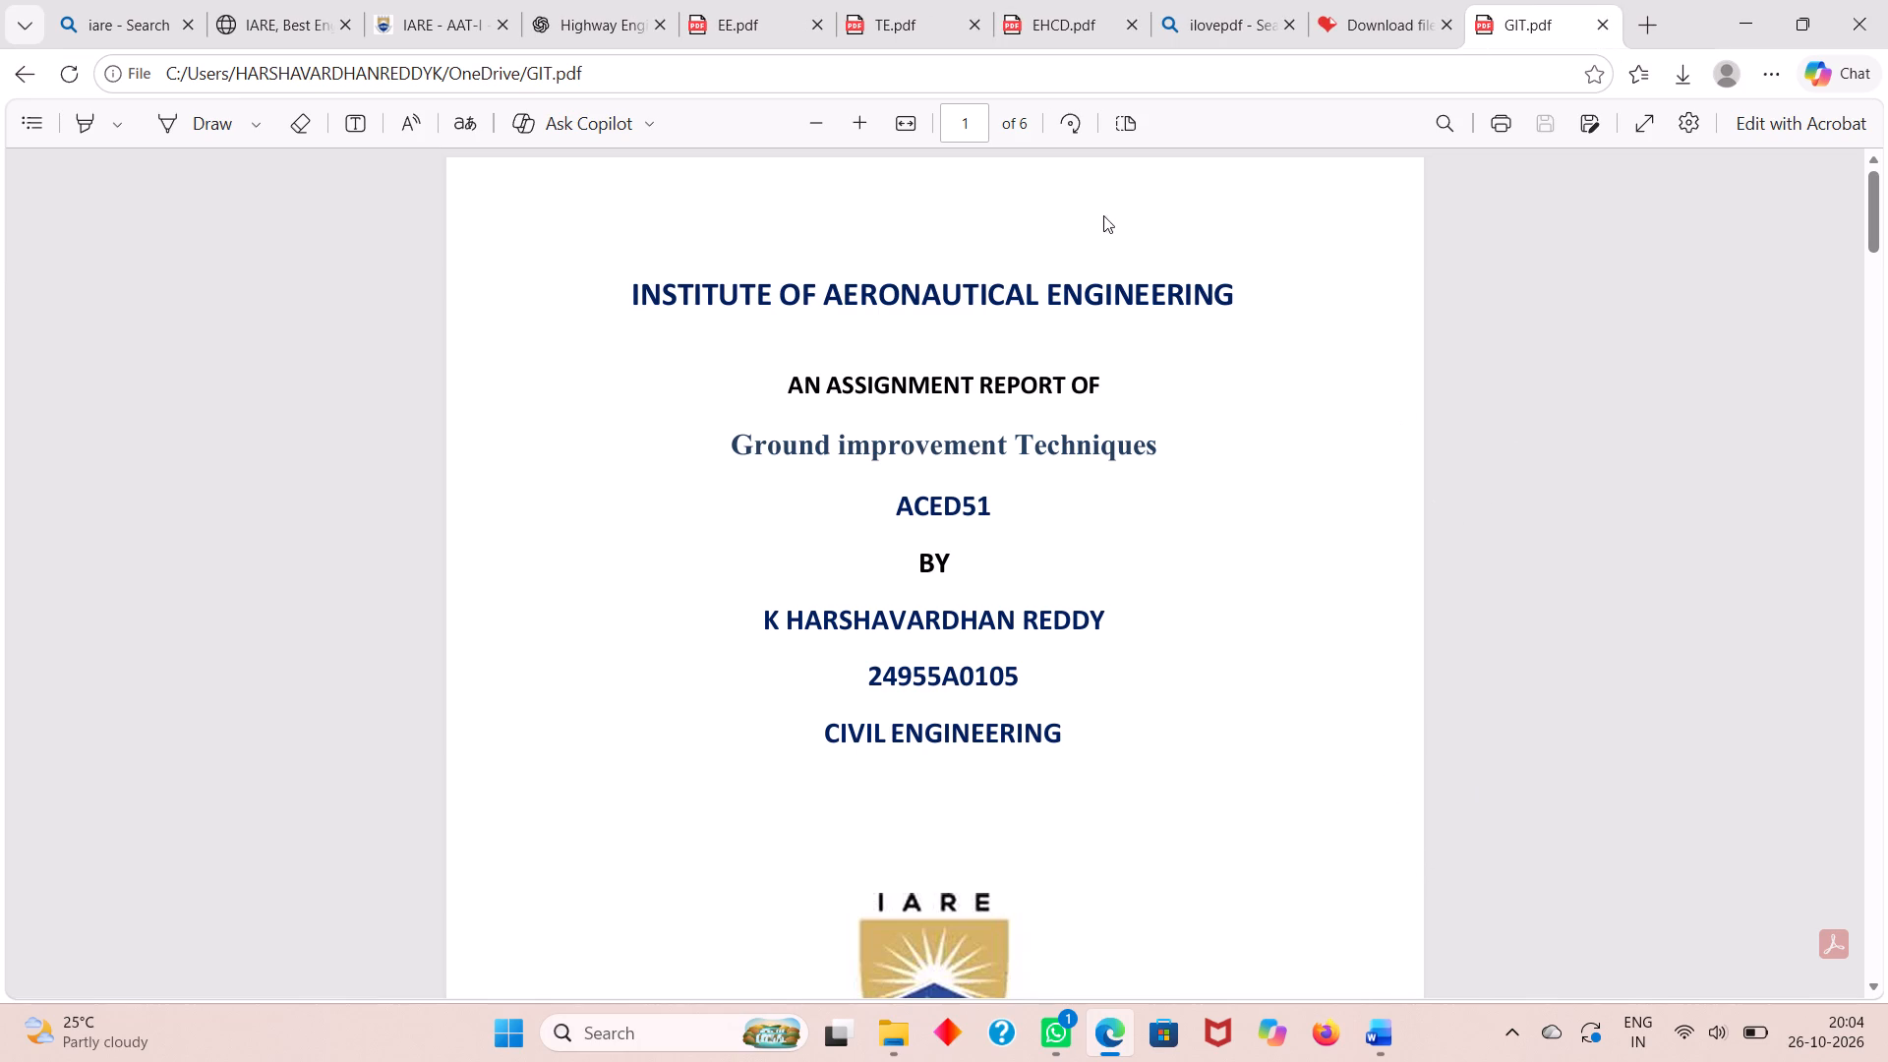
Get the Assignment-I questions for Transportation Engineering (ACED41) on the college portal's AAT-I page.
{"action": "left_click", "coordinate": [424, 15]}
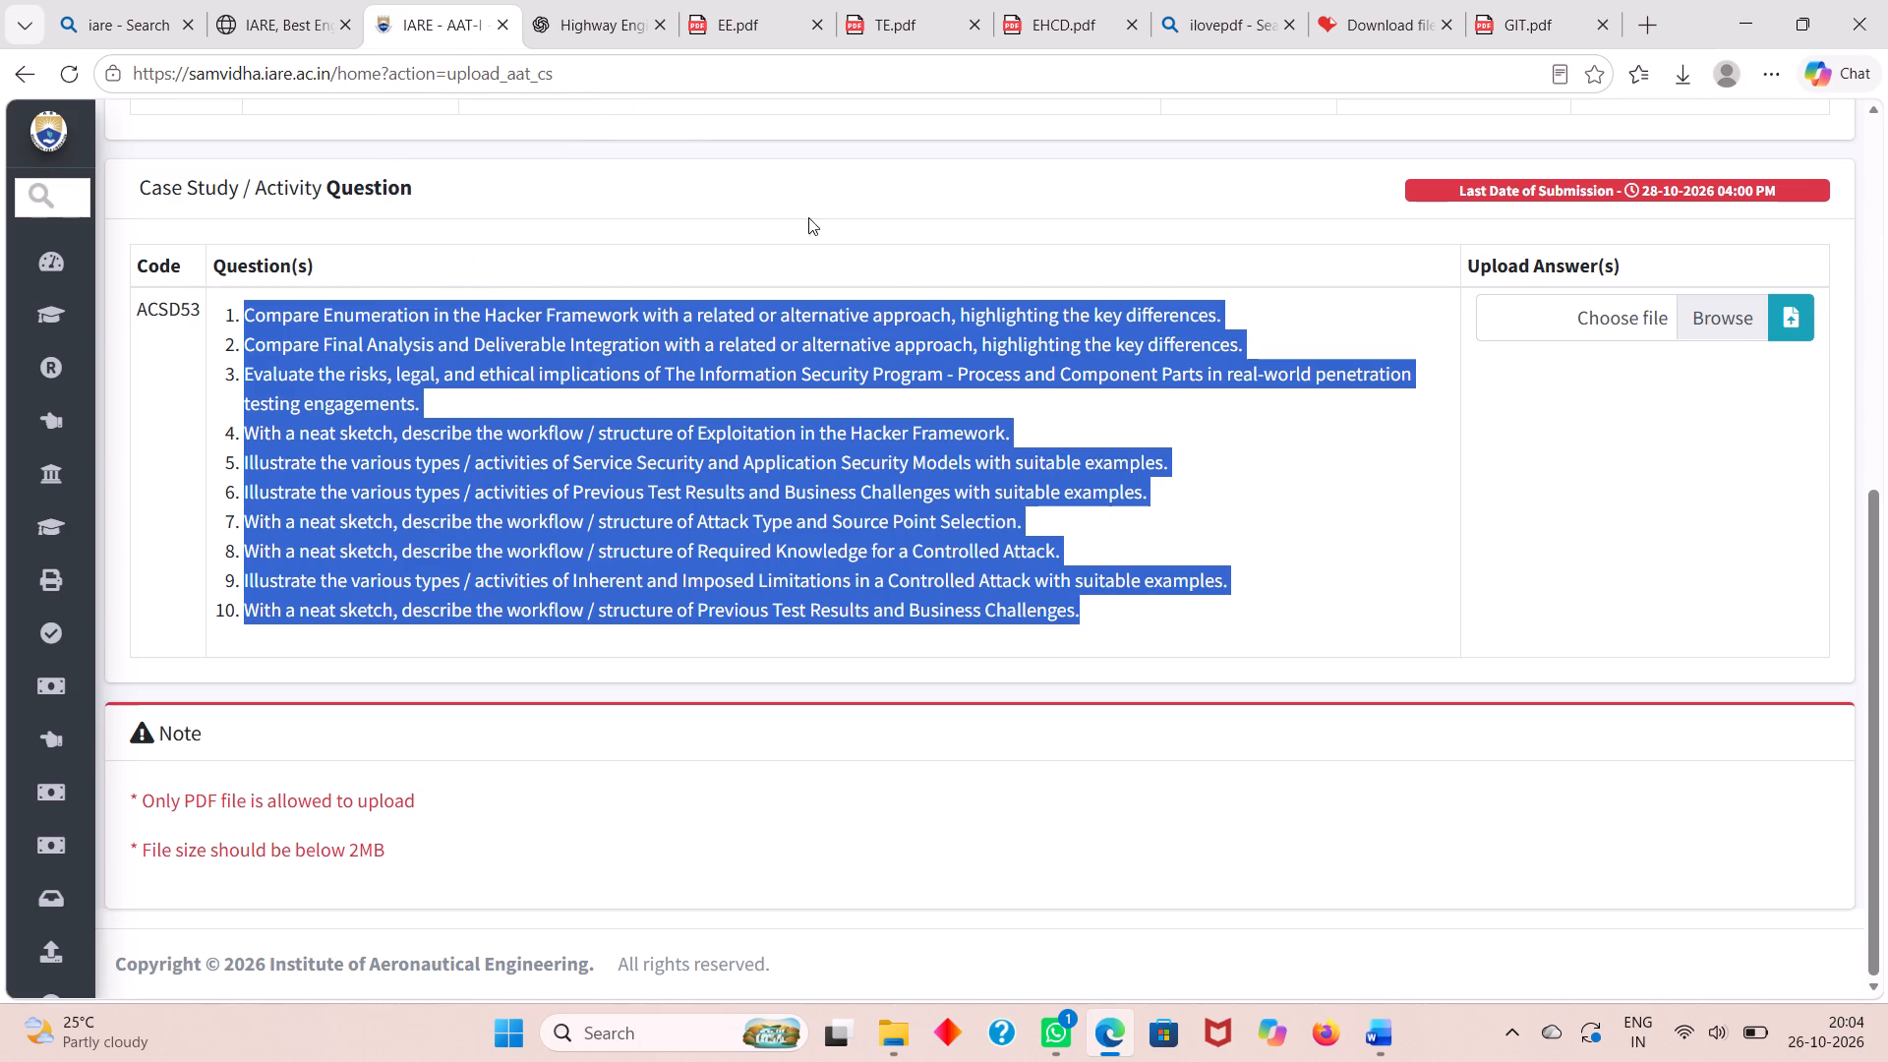
{"action": "left_click", "coordinate": [1096, 824]}
{"action": "scroll", "coordinate": [1127, 673], "scroll_direction": "up", "scroll_amount": 3}
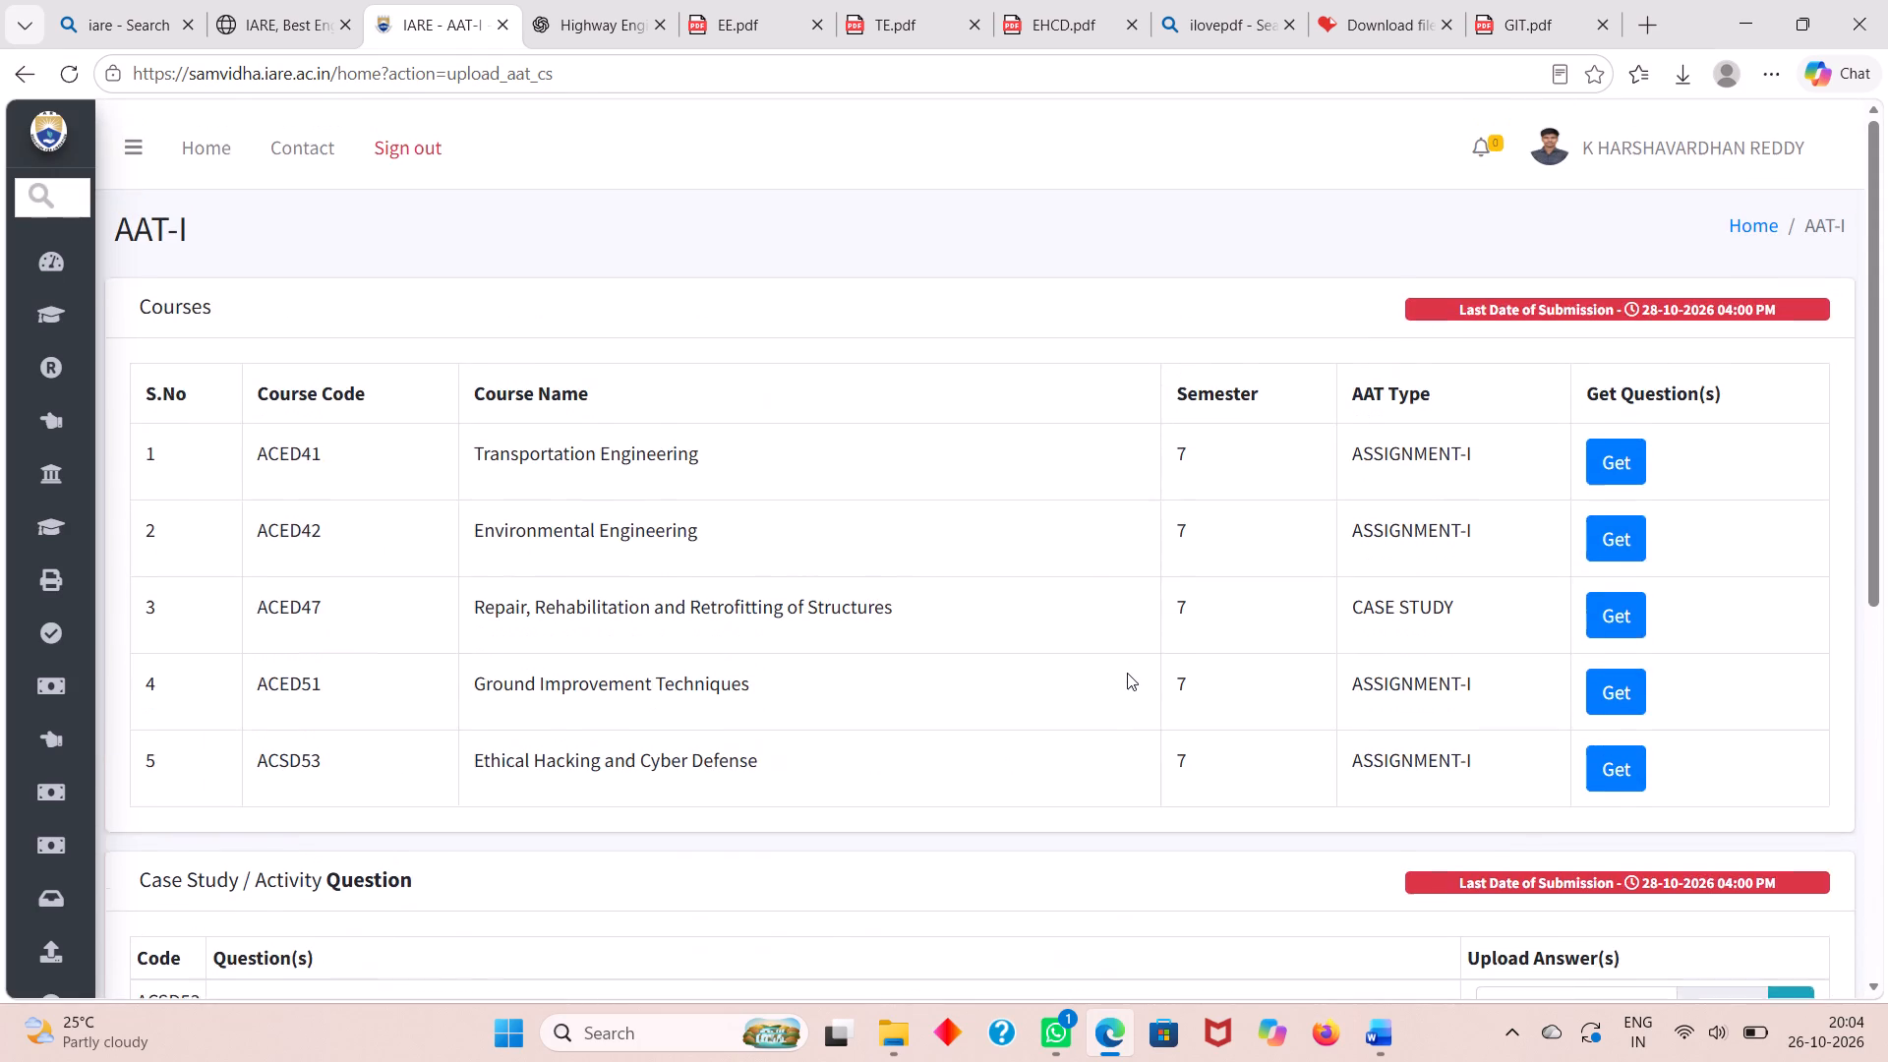
{"action": "scroll", "coordinate": [1127, 673], "scroll_direction": "up", "scroll_amount": 2}
{"action": "double_click", "coordinate": [1594, 469]}
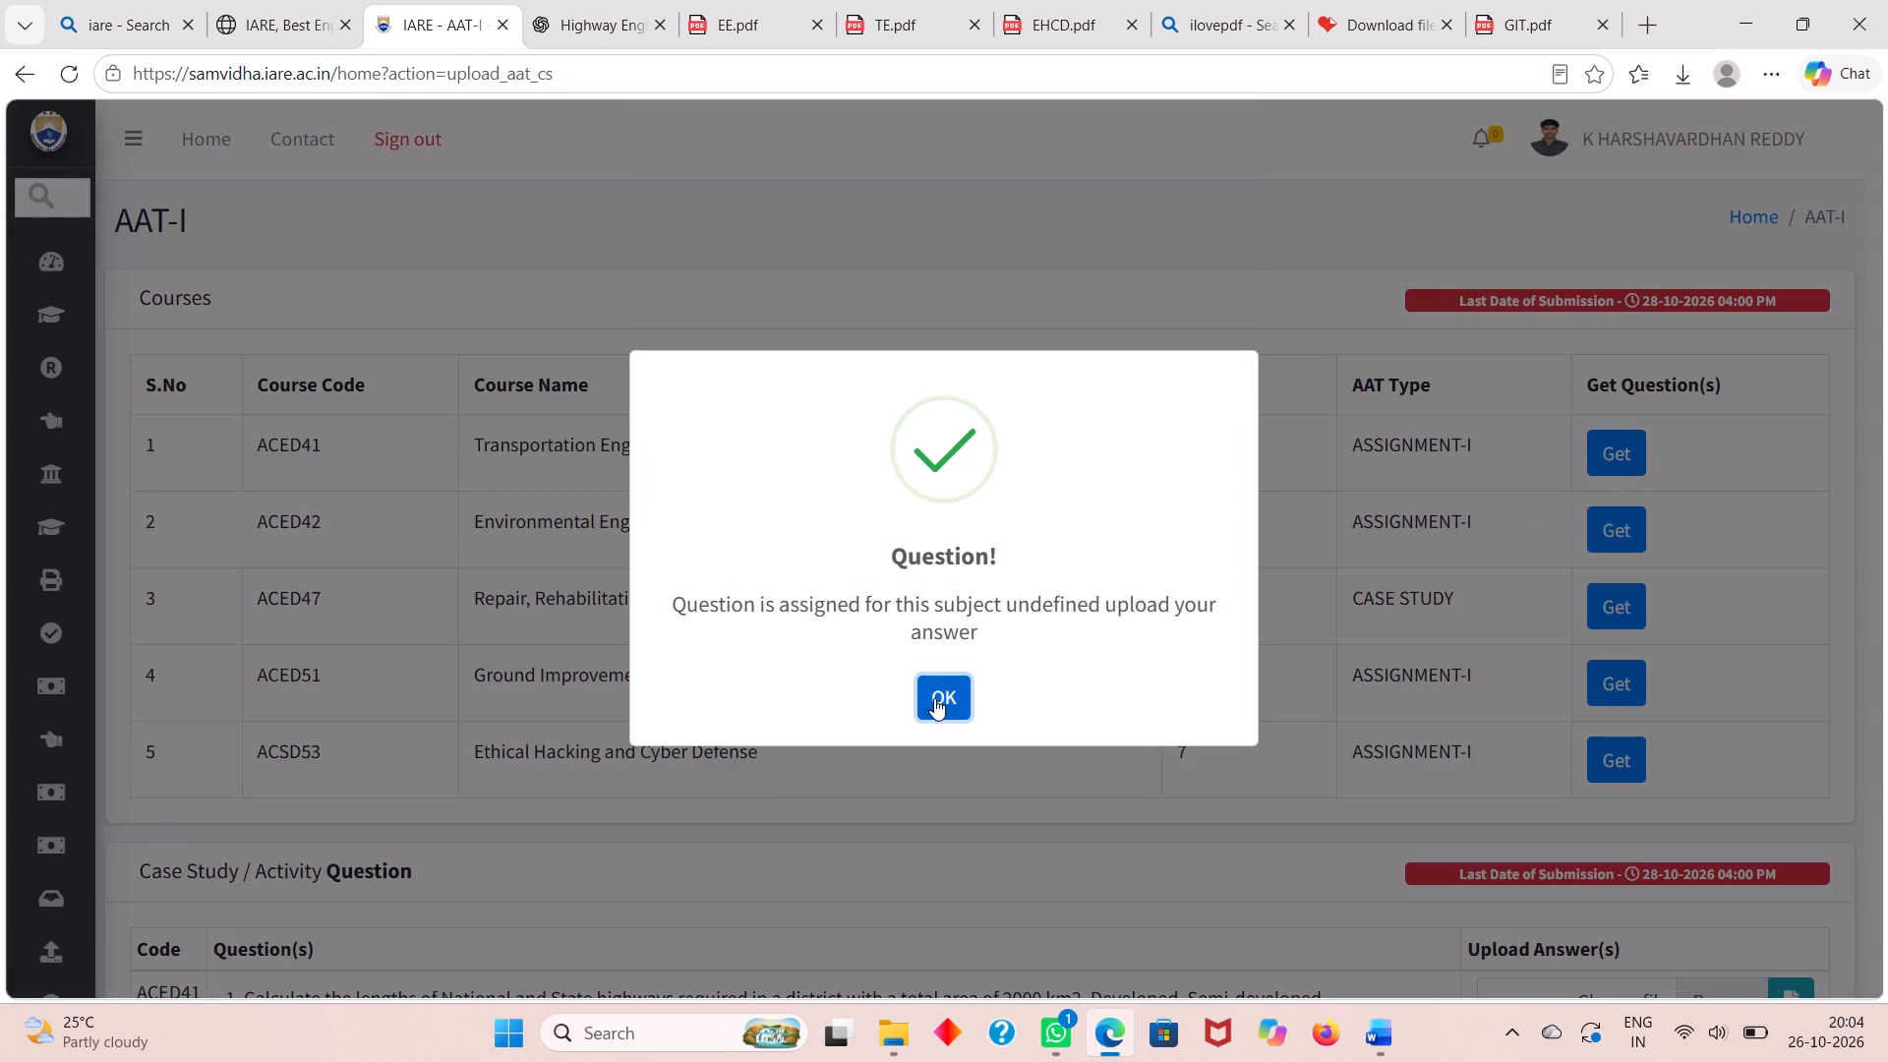
{"action": "left_click", "coordinate": [937, 697]}
Upload EE.pdf from Downloads as the answer for ACED41.
{"action": "scroll", "coordinate": [1064, 771], "scroll_direction": "down", "scroll_amount": 2}
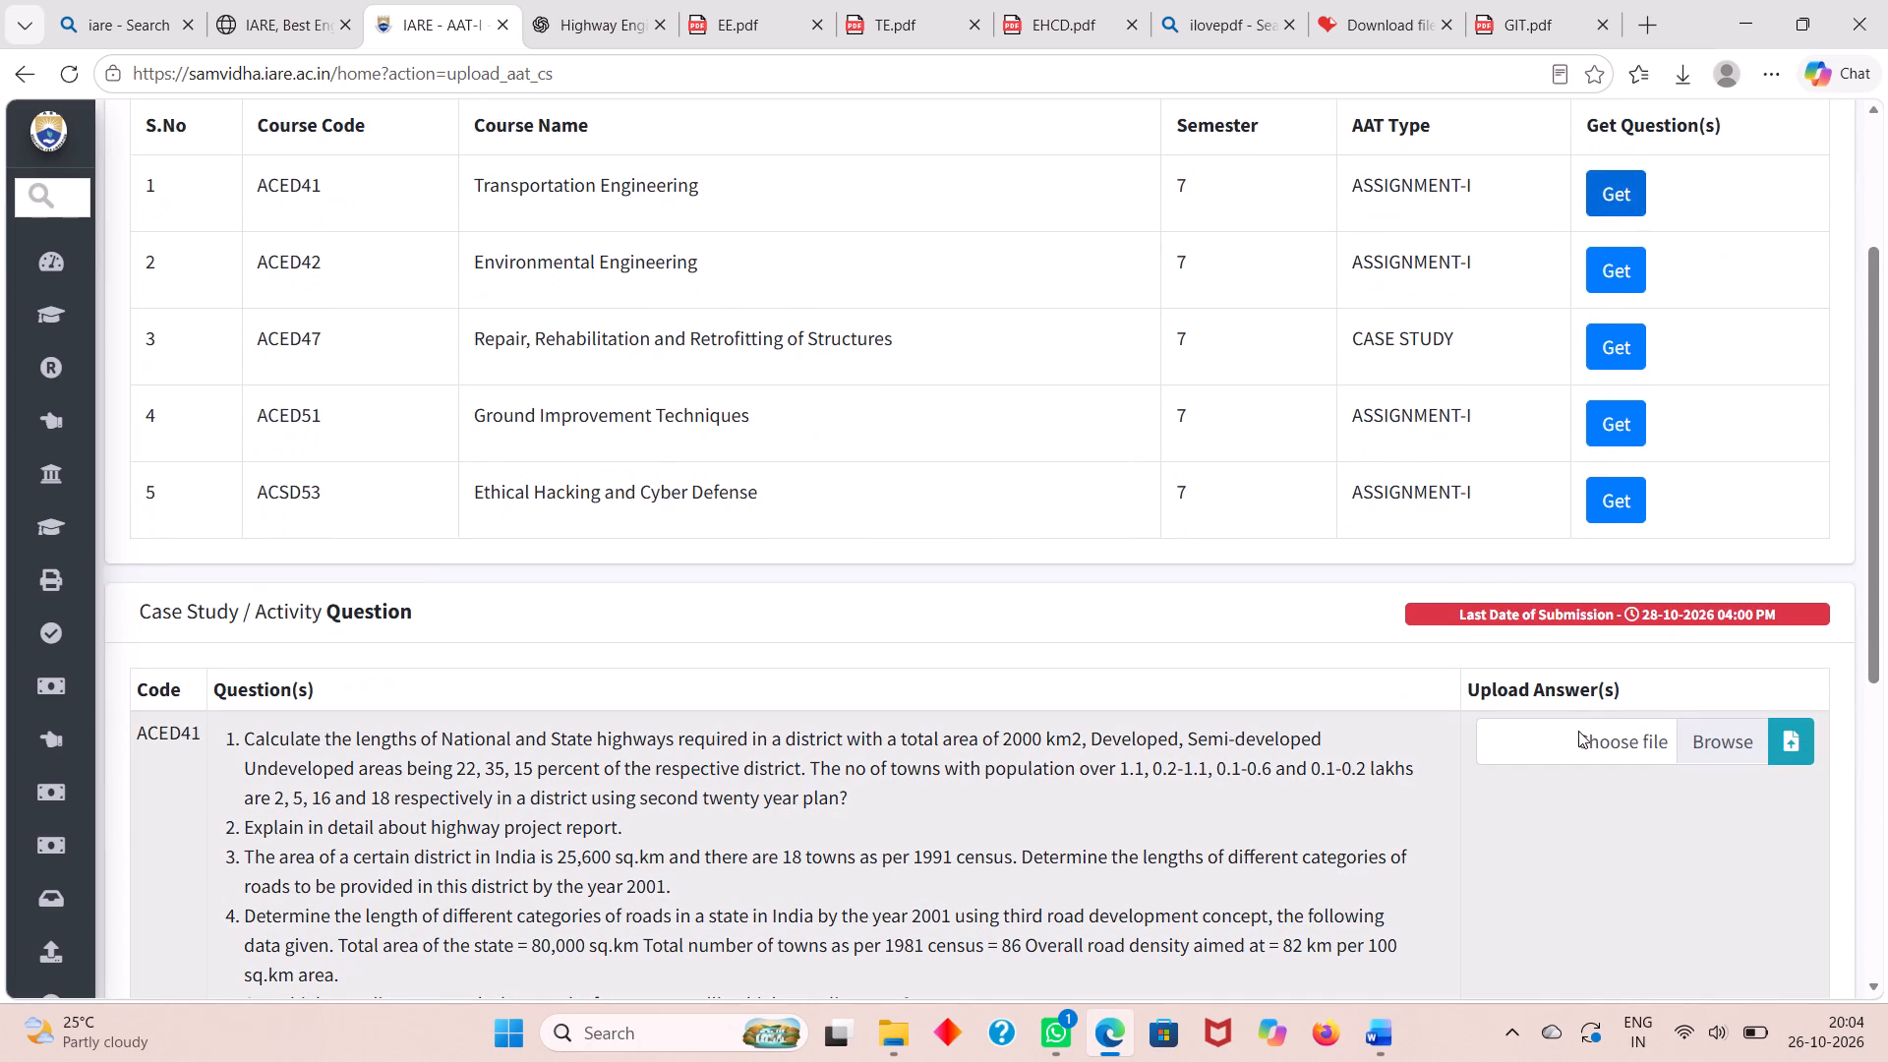
{"action": "left_click", "coordinate": [1574, 734]}
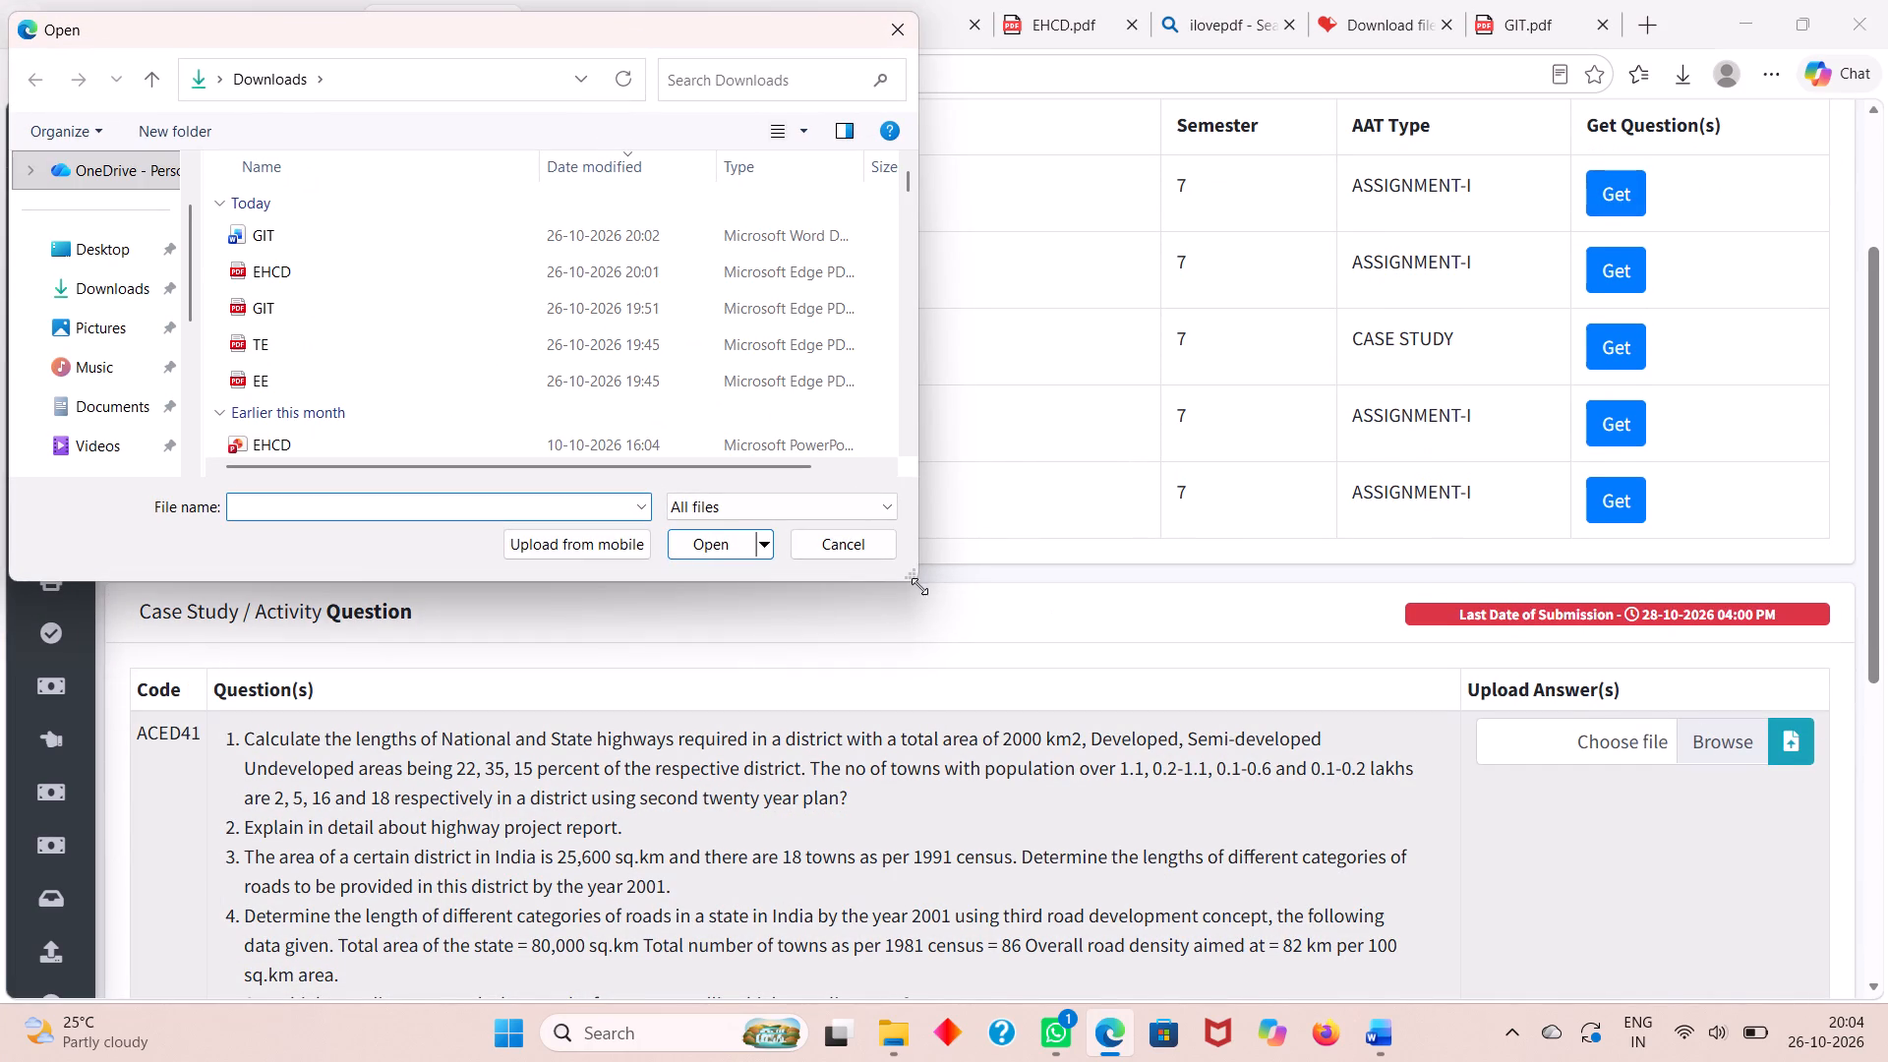
{"action": "left_click", "coordinate": [428, 375]}
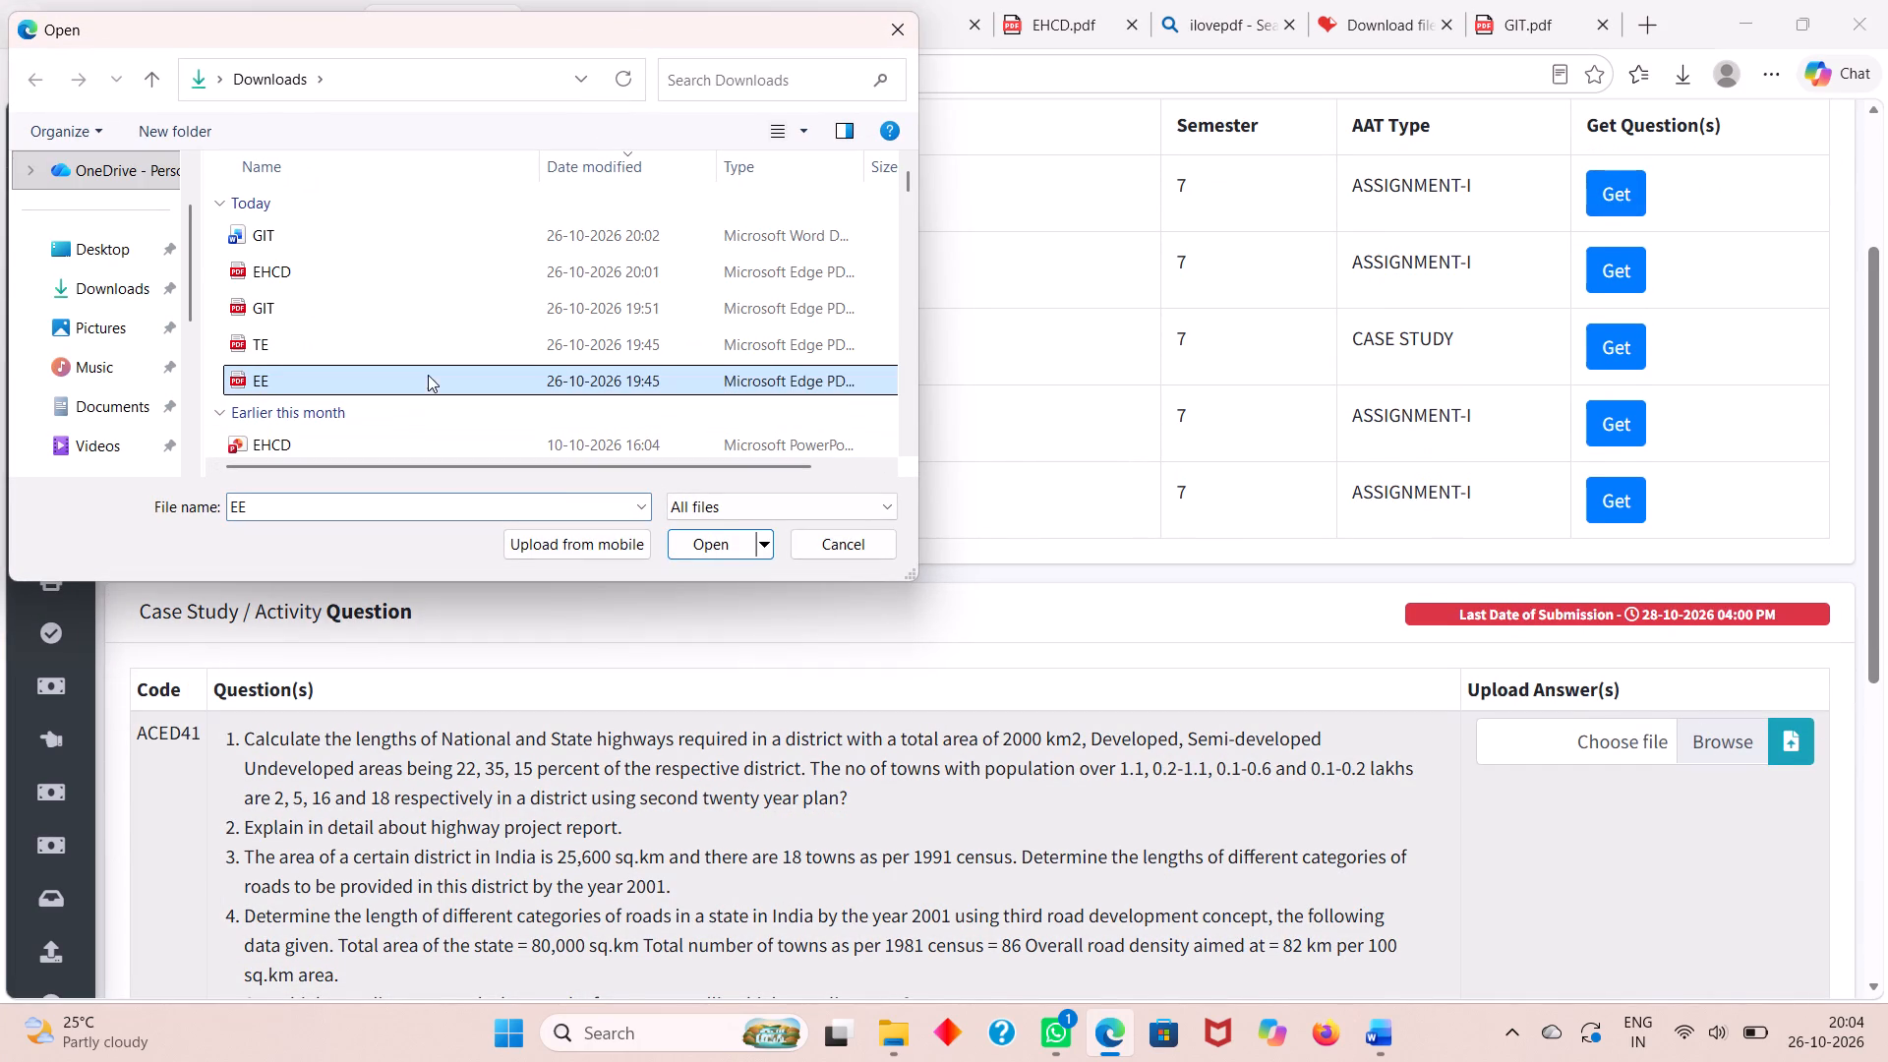
{"action": "left_click", "coordinate": [712, 550]}
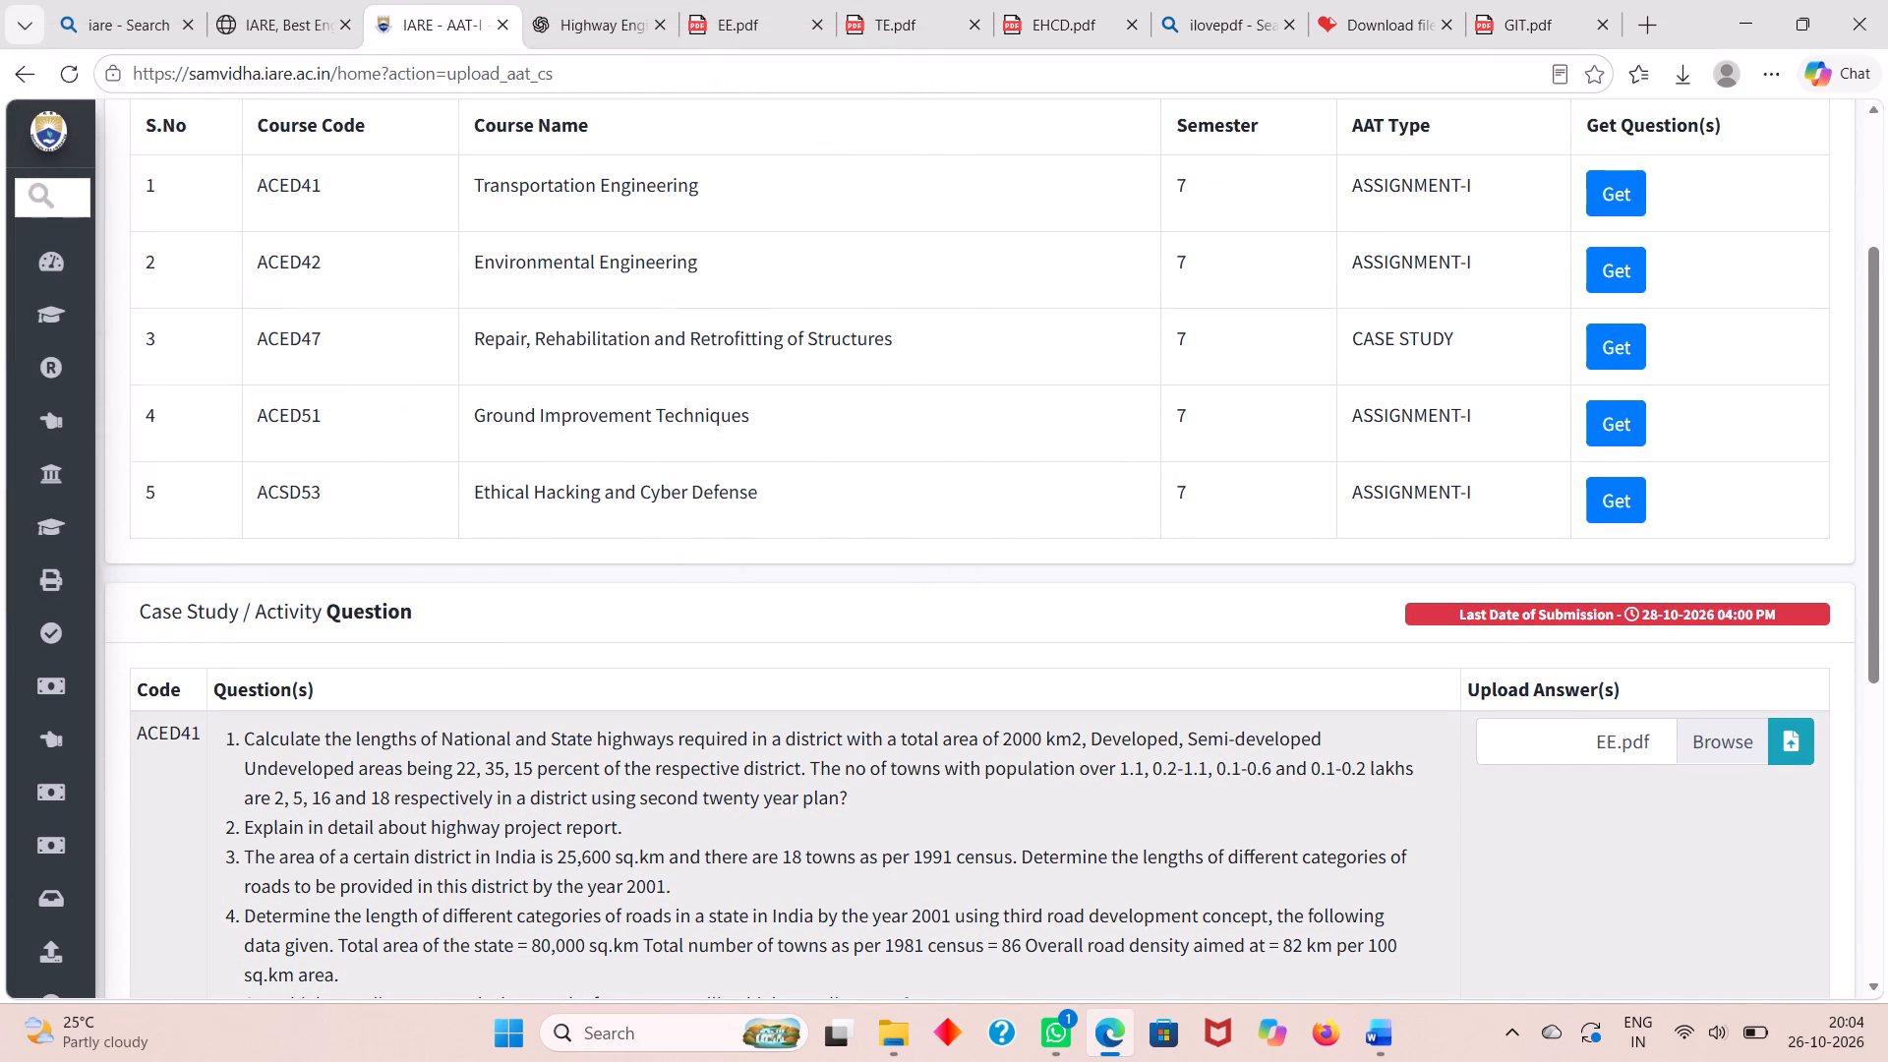
{"action": "left_click", "coordinate": [1789, 740]}
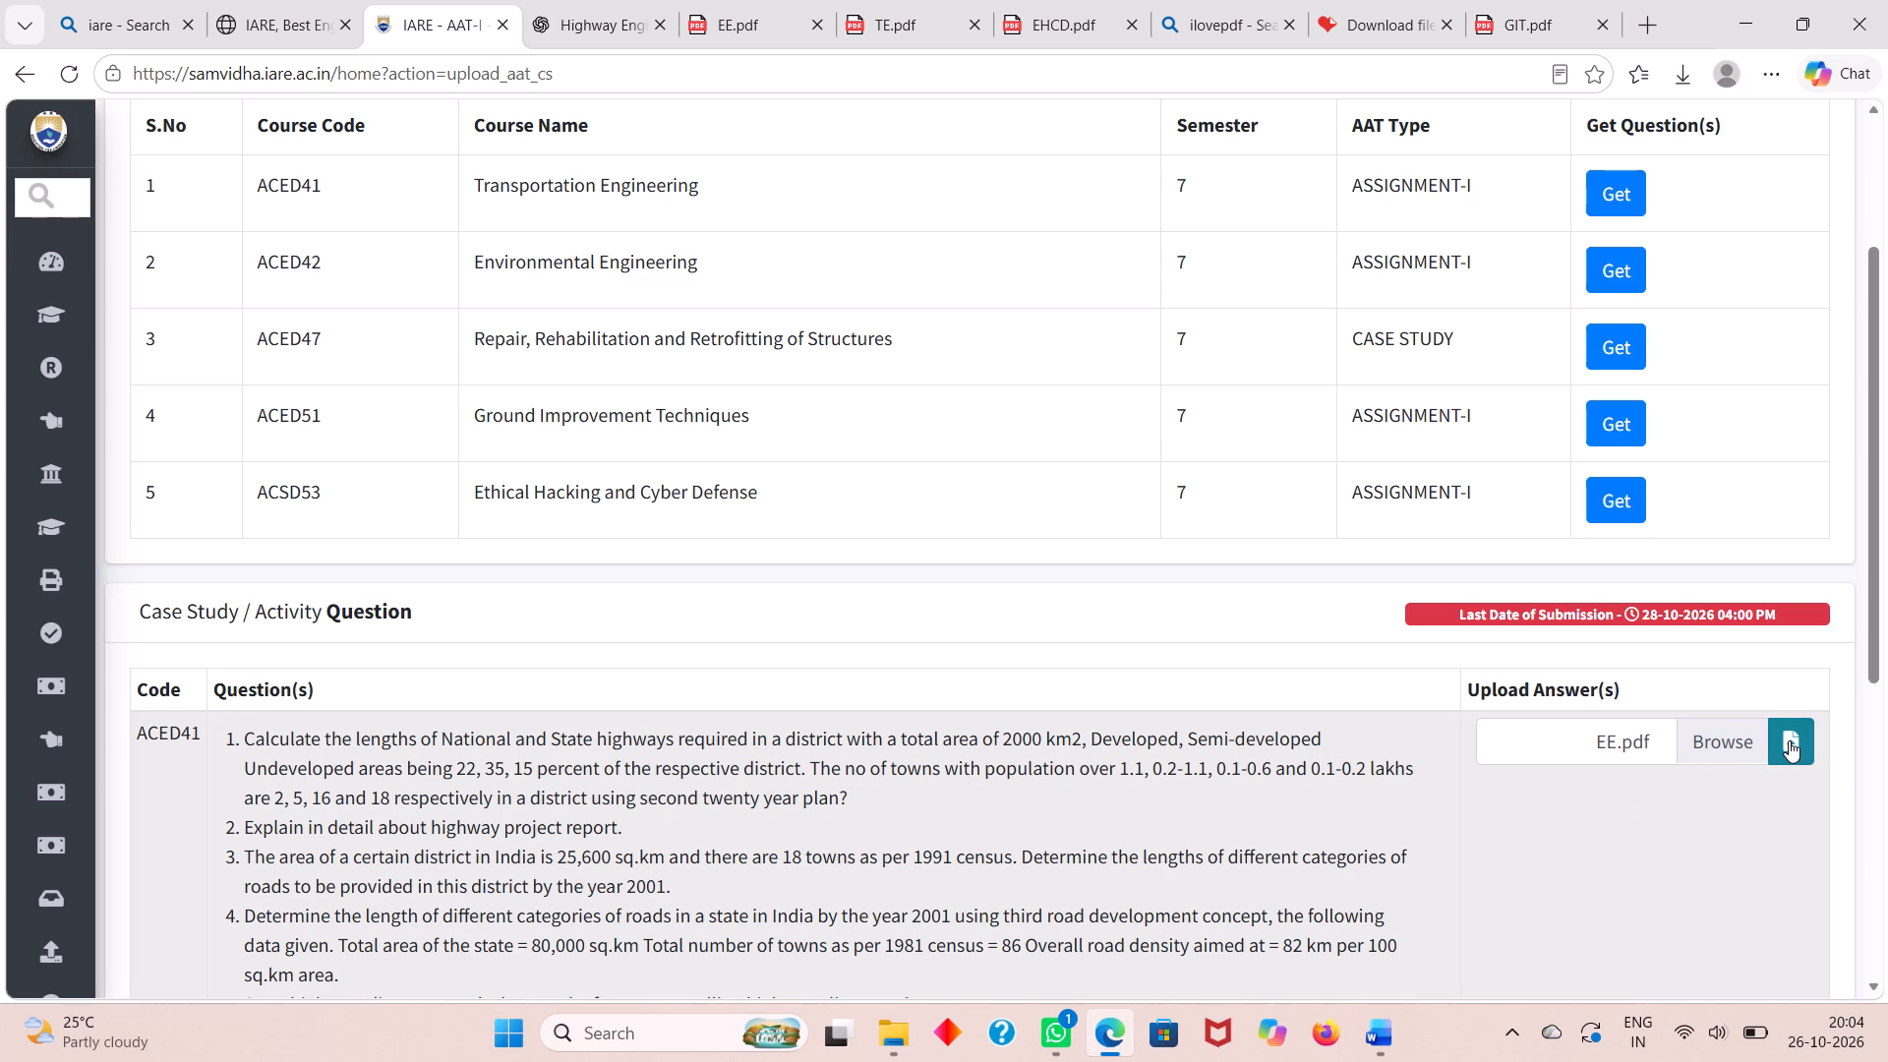
{"action": "scroll", "coordinate": [1664, 808], "scroll_direction": "down", "scroll_amount": 1}
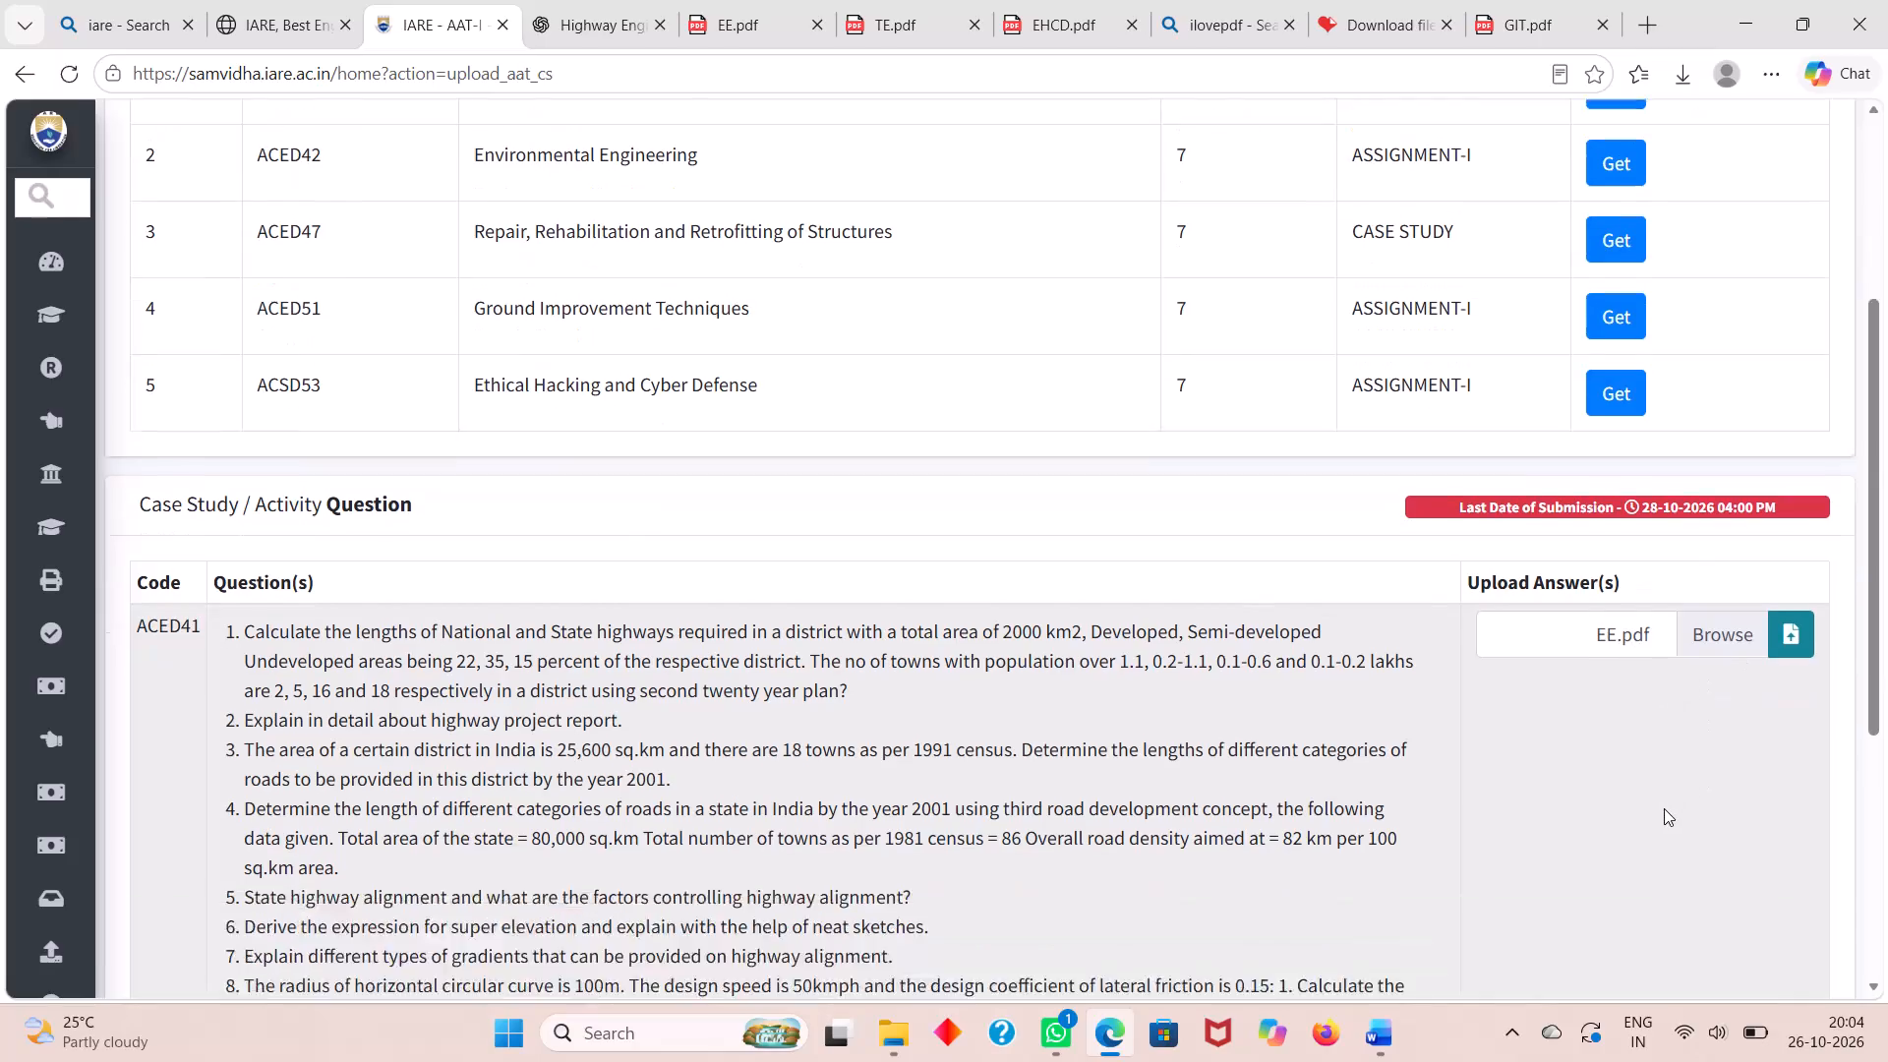
{"action": "scroll", "coordinate": [1664, 808], "scroll_direction": "down", "scroll_amount": 1}
{"action": "left_click", "coordinate": [945, 692]}
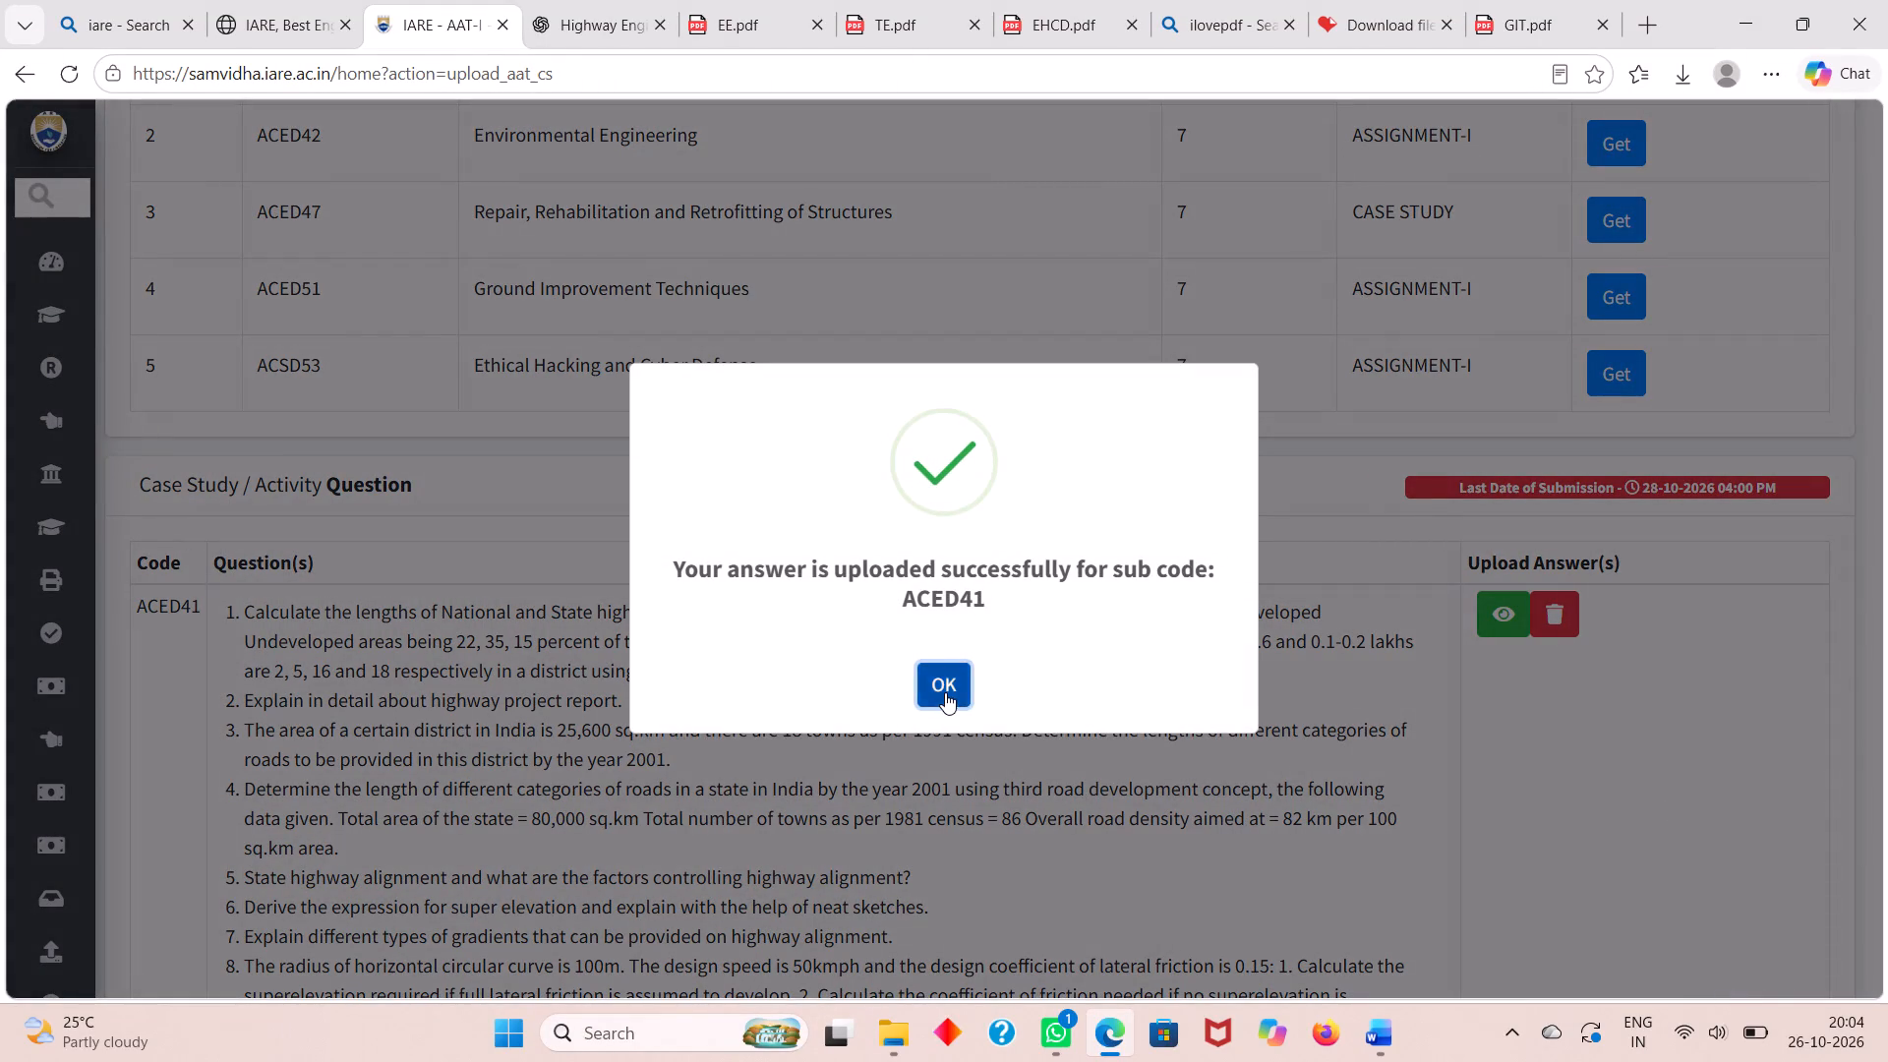
Get the Assignment-I questions for Environmental Engineering (ACED42).
{"action": "scroll", "coordinate": [1337, 745], "scroll_direction": "down", "scroll_amount": 3}
{"action": "scroll", "coordinate": [1337, 745], "scroll_direction": "up", "scroll_amount": 6}
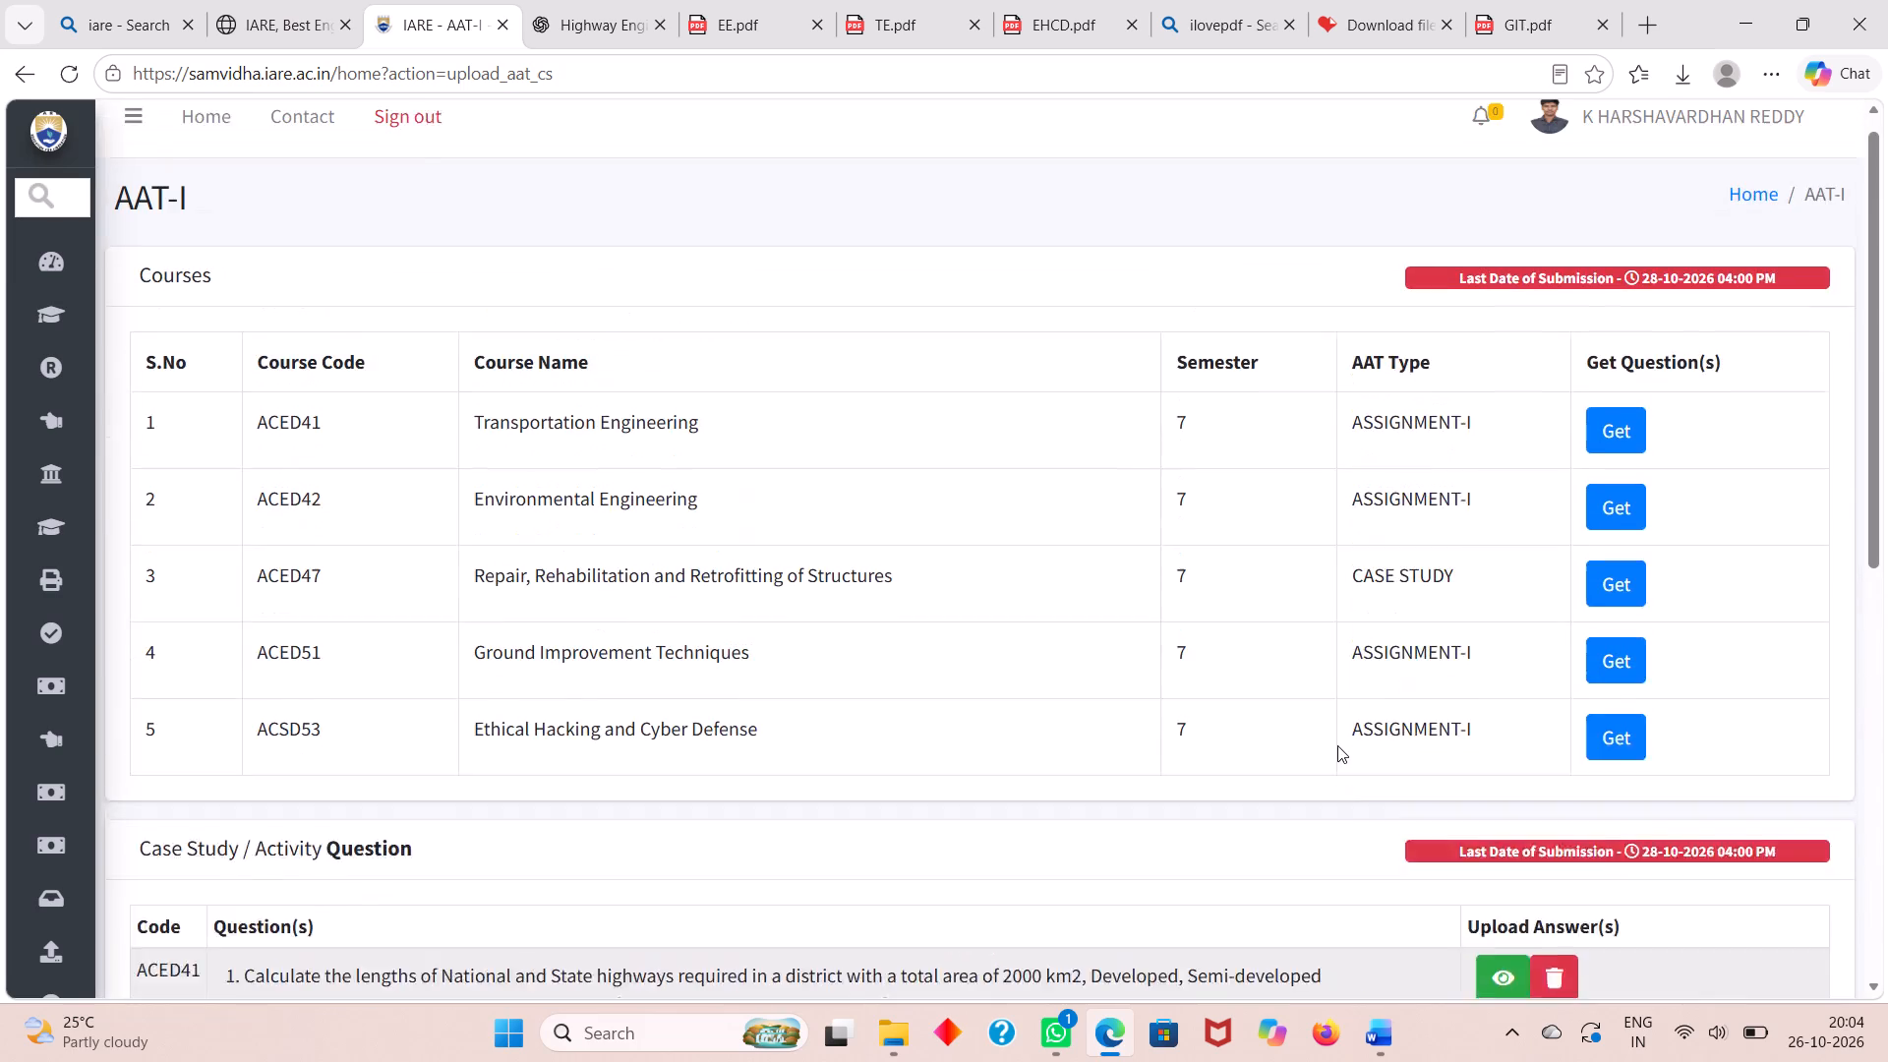
{"action": "left_click", "coordinate": [1604, 517]}
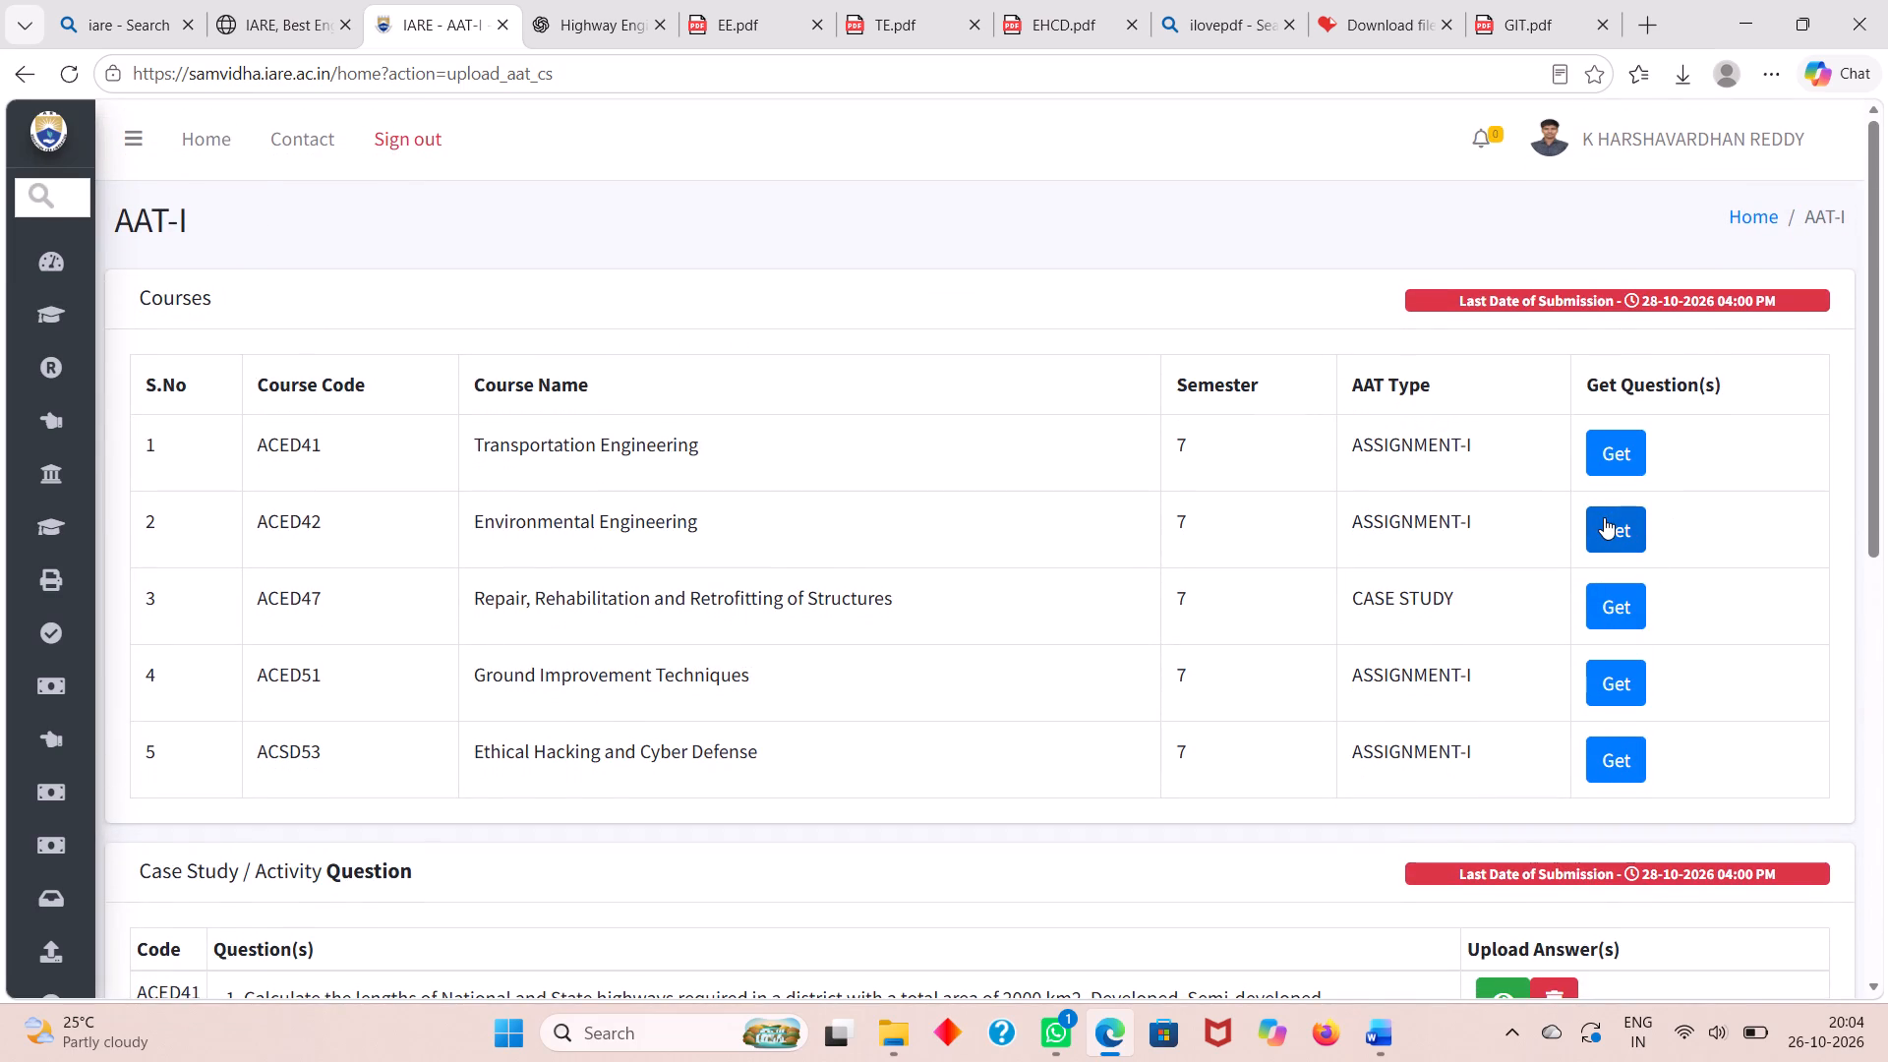
{"action": "scroll", "coordinate": [1605, 541], "scroll_direction": "down", "scroll_amount": 1}
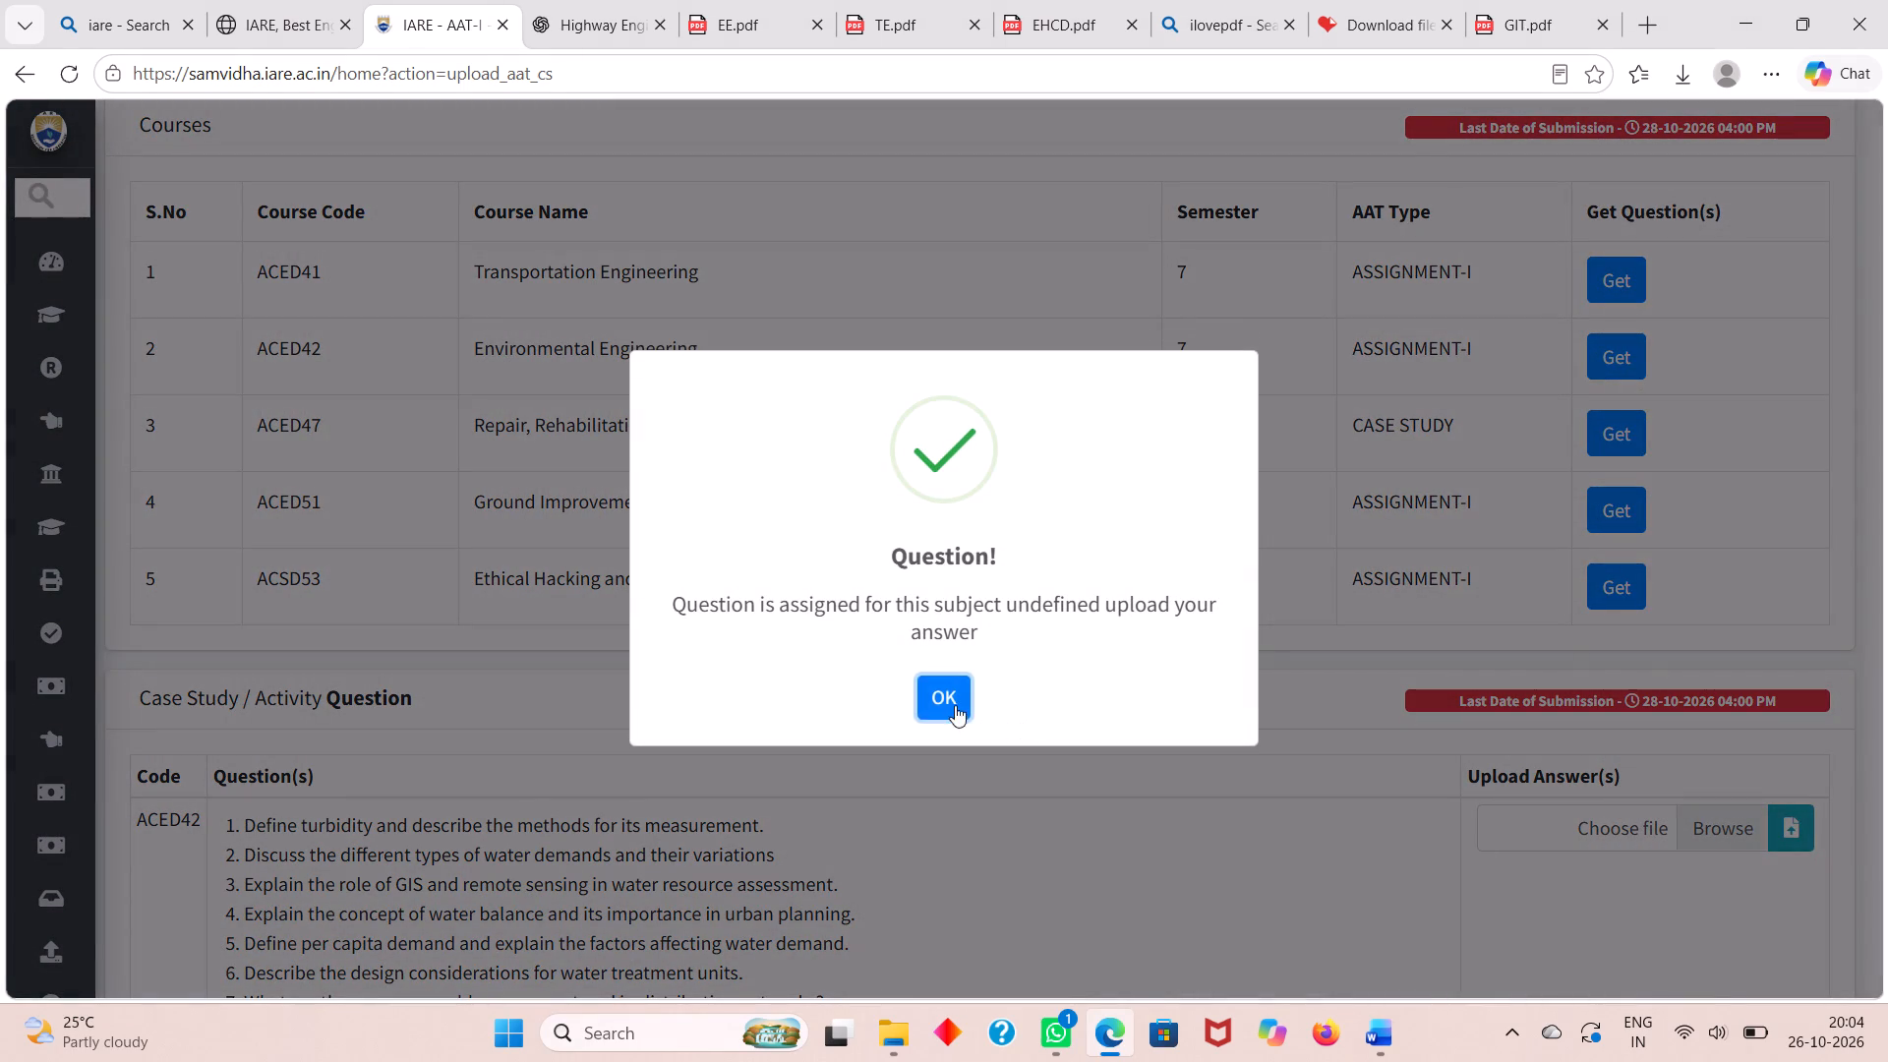
{"action": "left_click", "coordinate": [929, 685]}
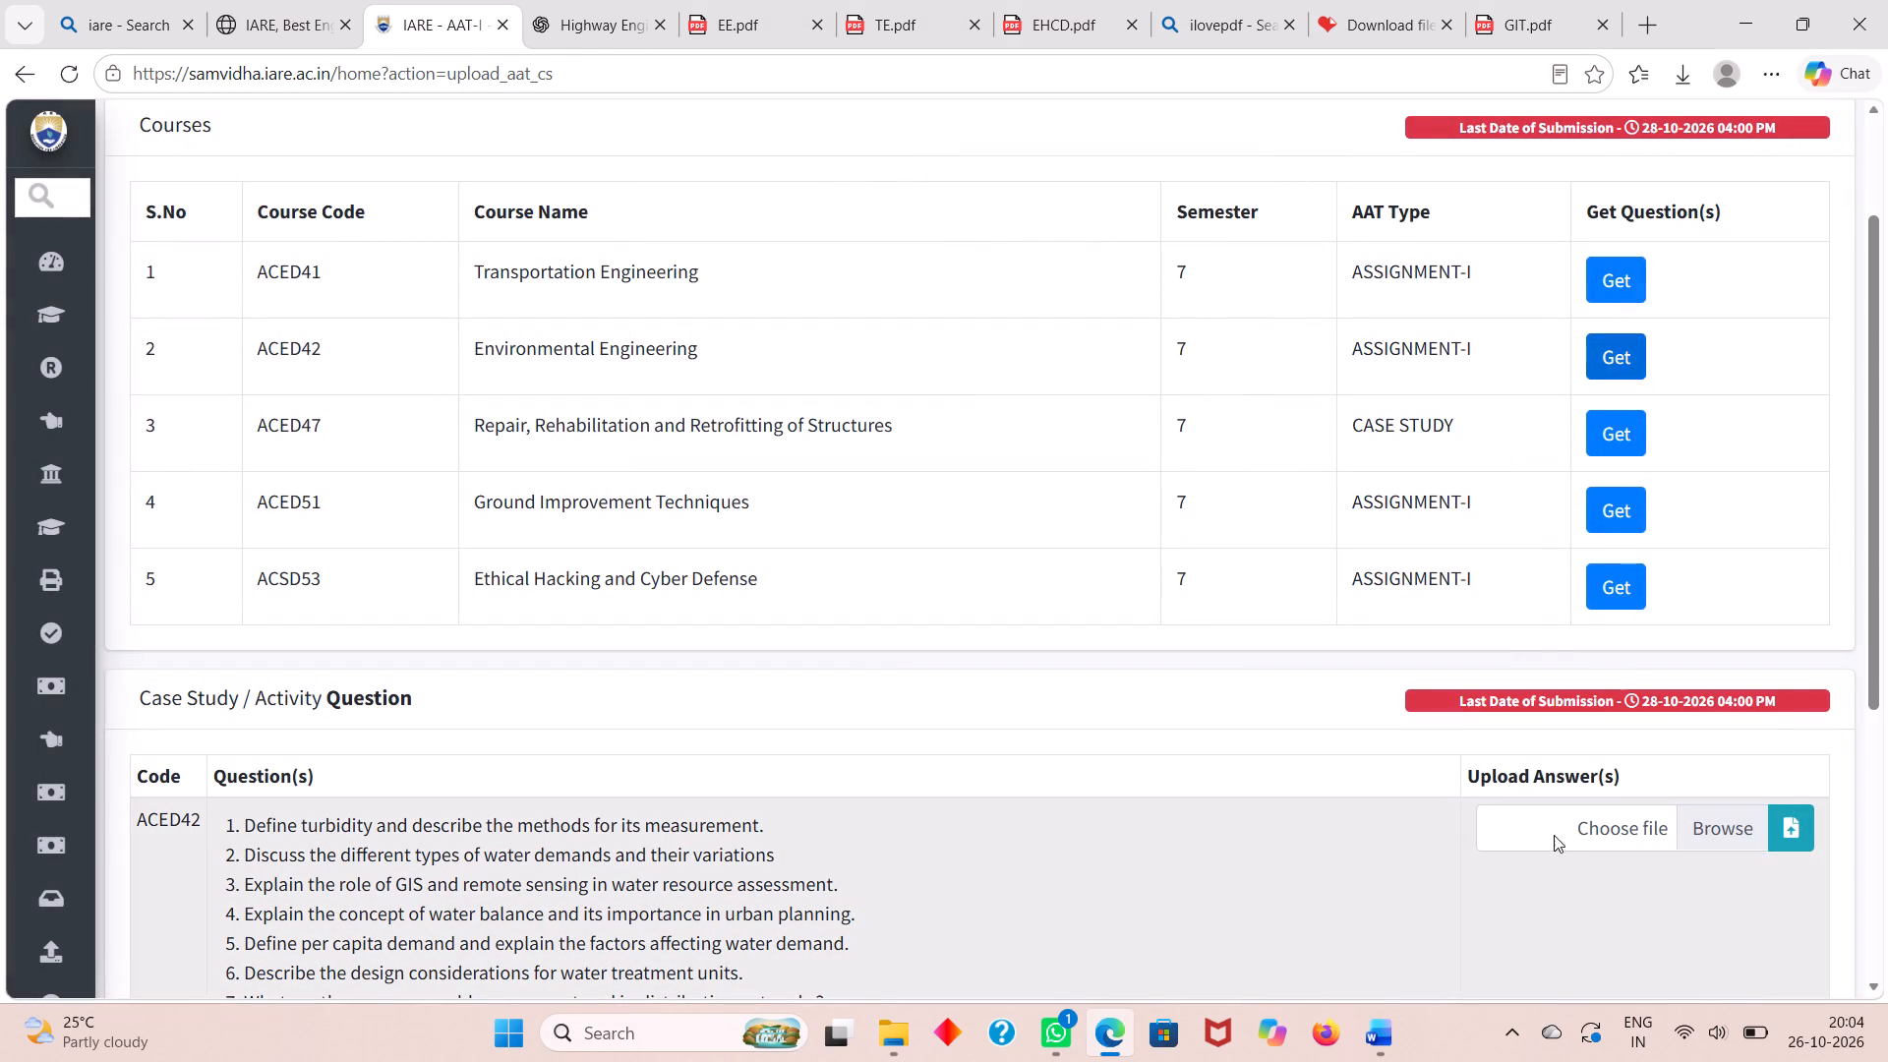
Upload EE.pdf from Downloads as the answer for ACED42.
{"action": "left_click", "coordinate": [1596, 834]}
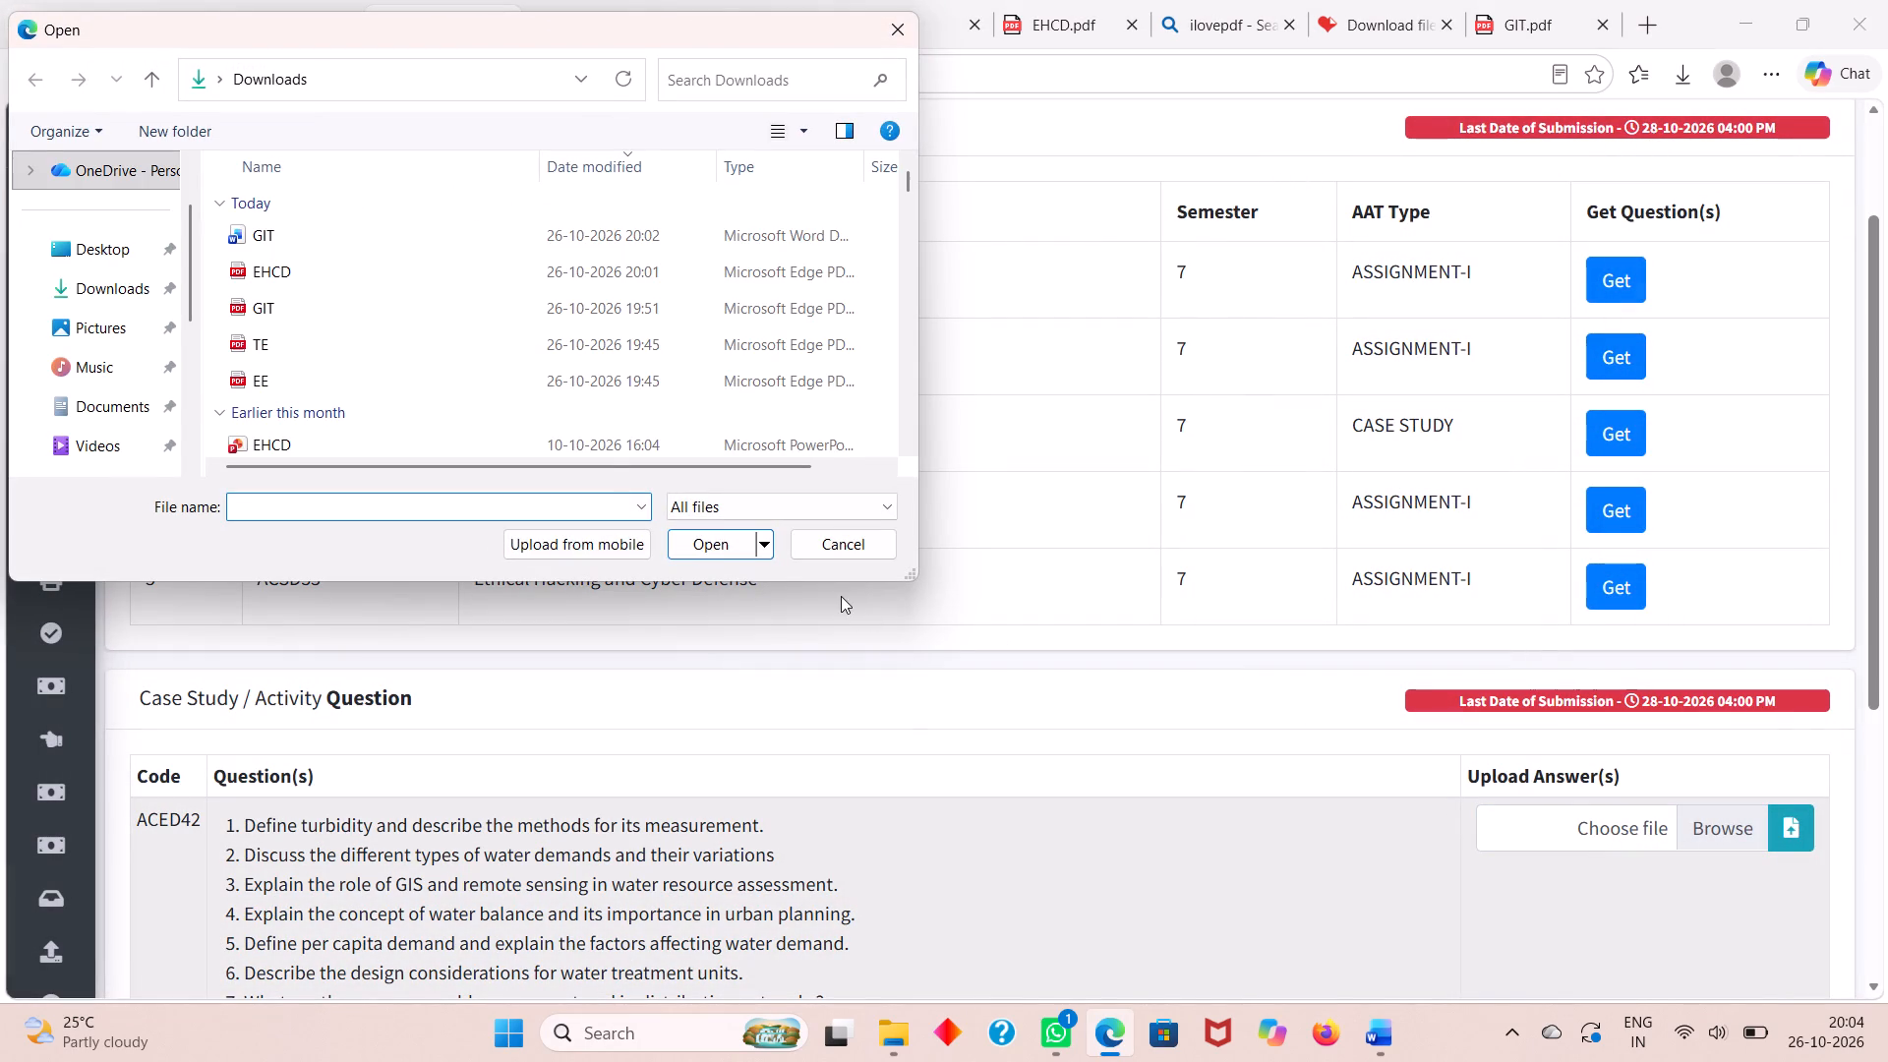
{"action": "left_click", "coordinate": [500, 336]}
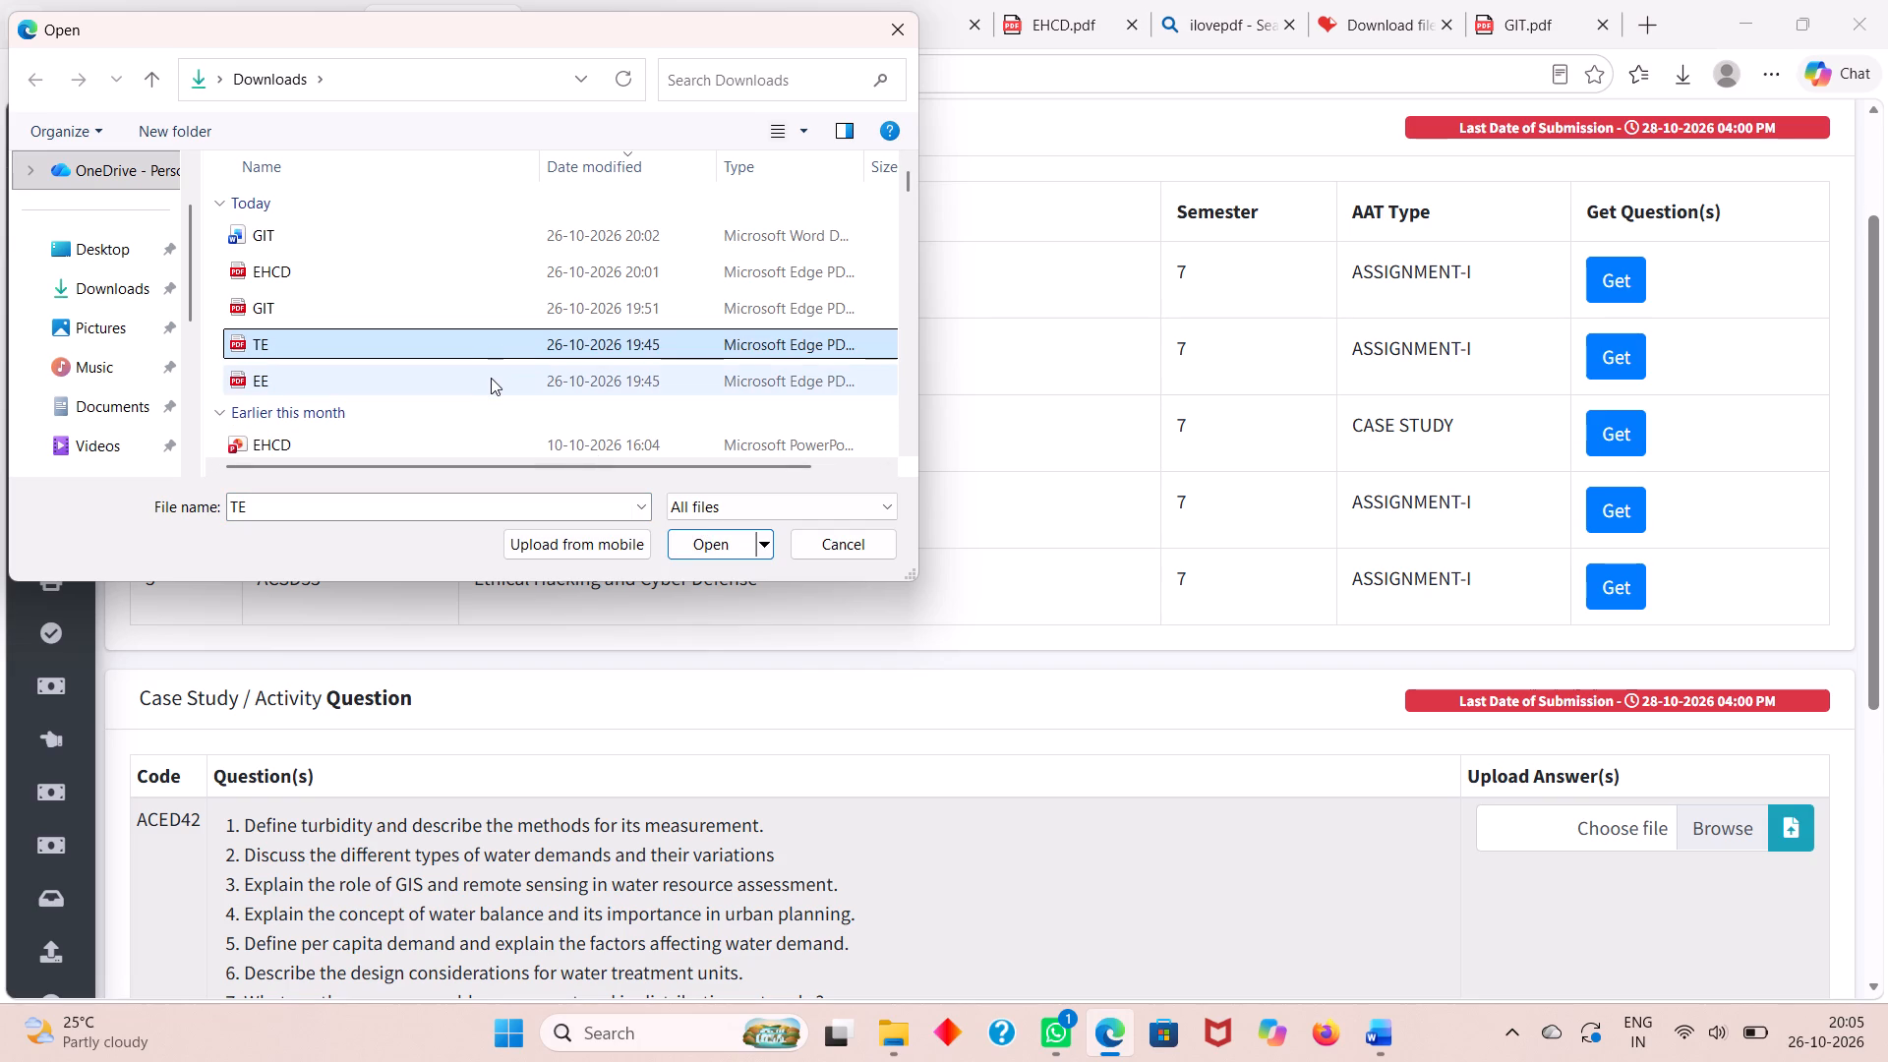
{"action": "left_click", "coordinate": [491, 378]}
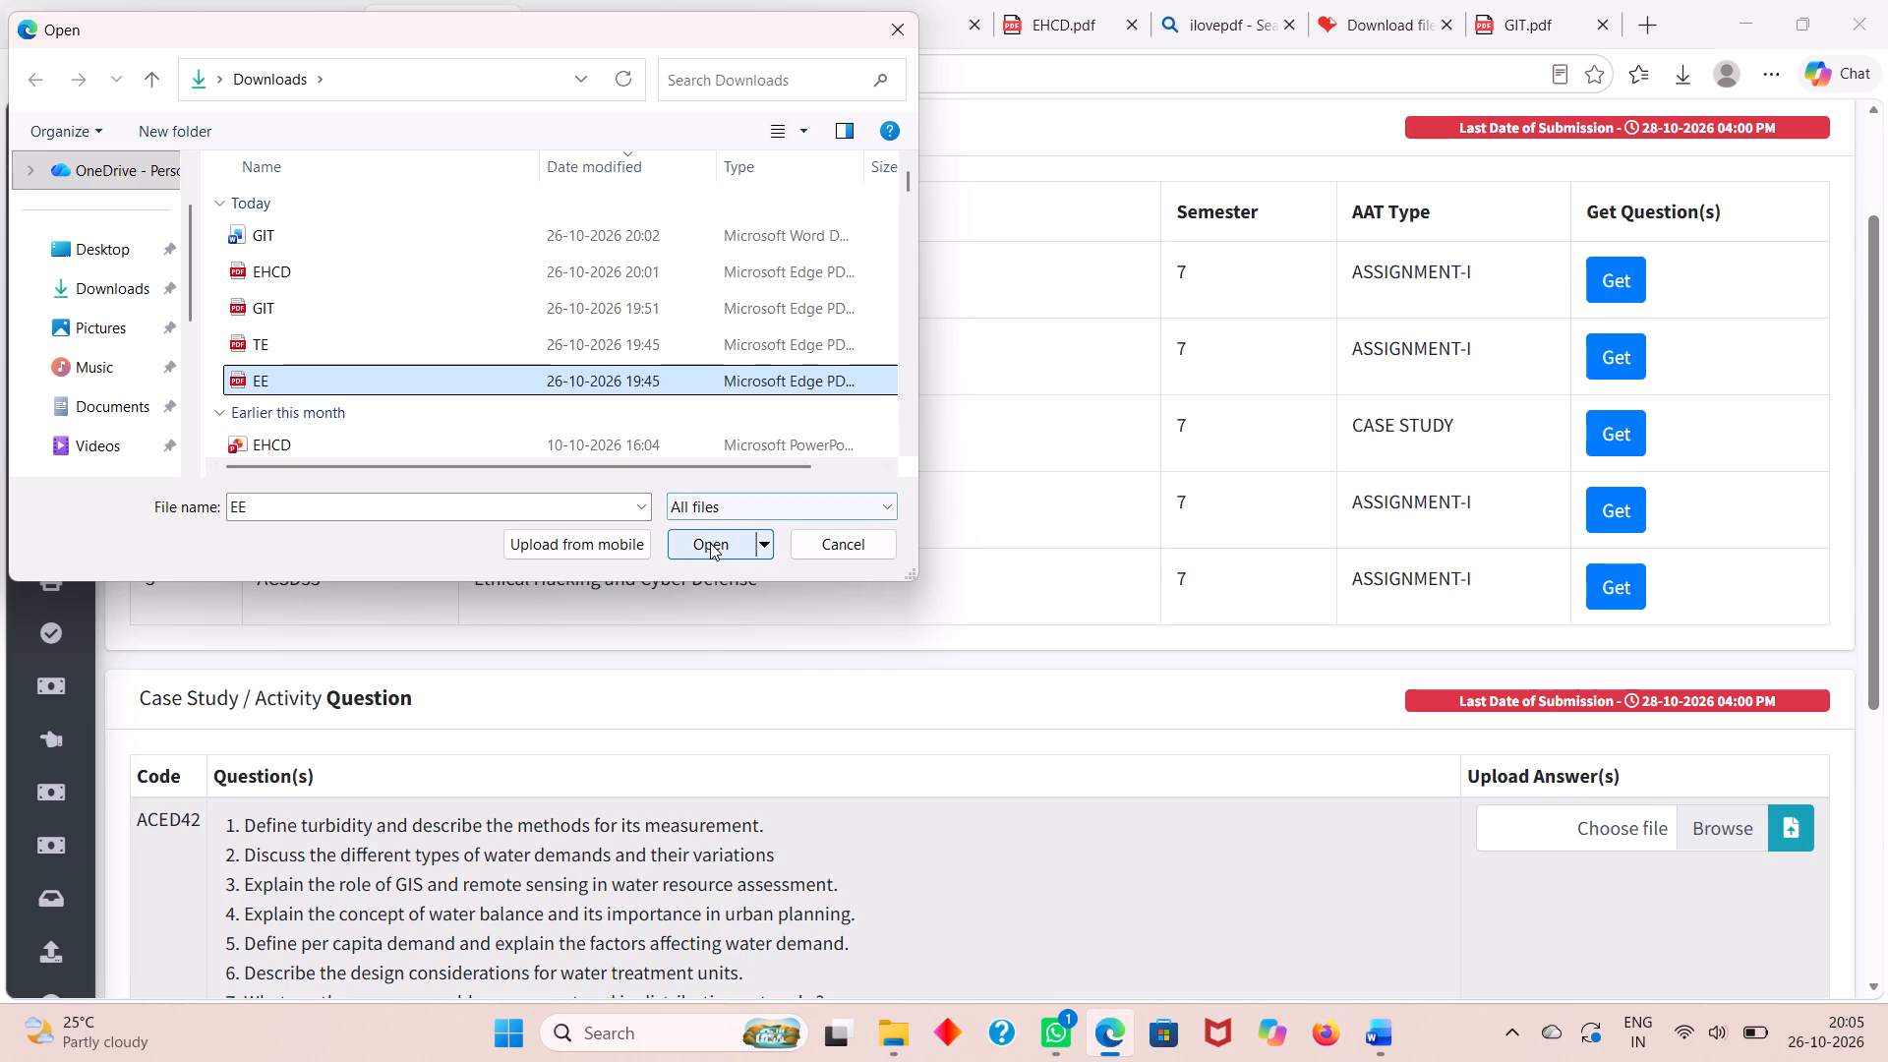
{"action": "left_click", "coordinate": [710, 543]}
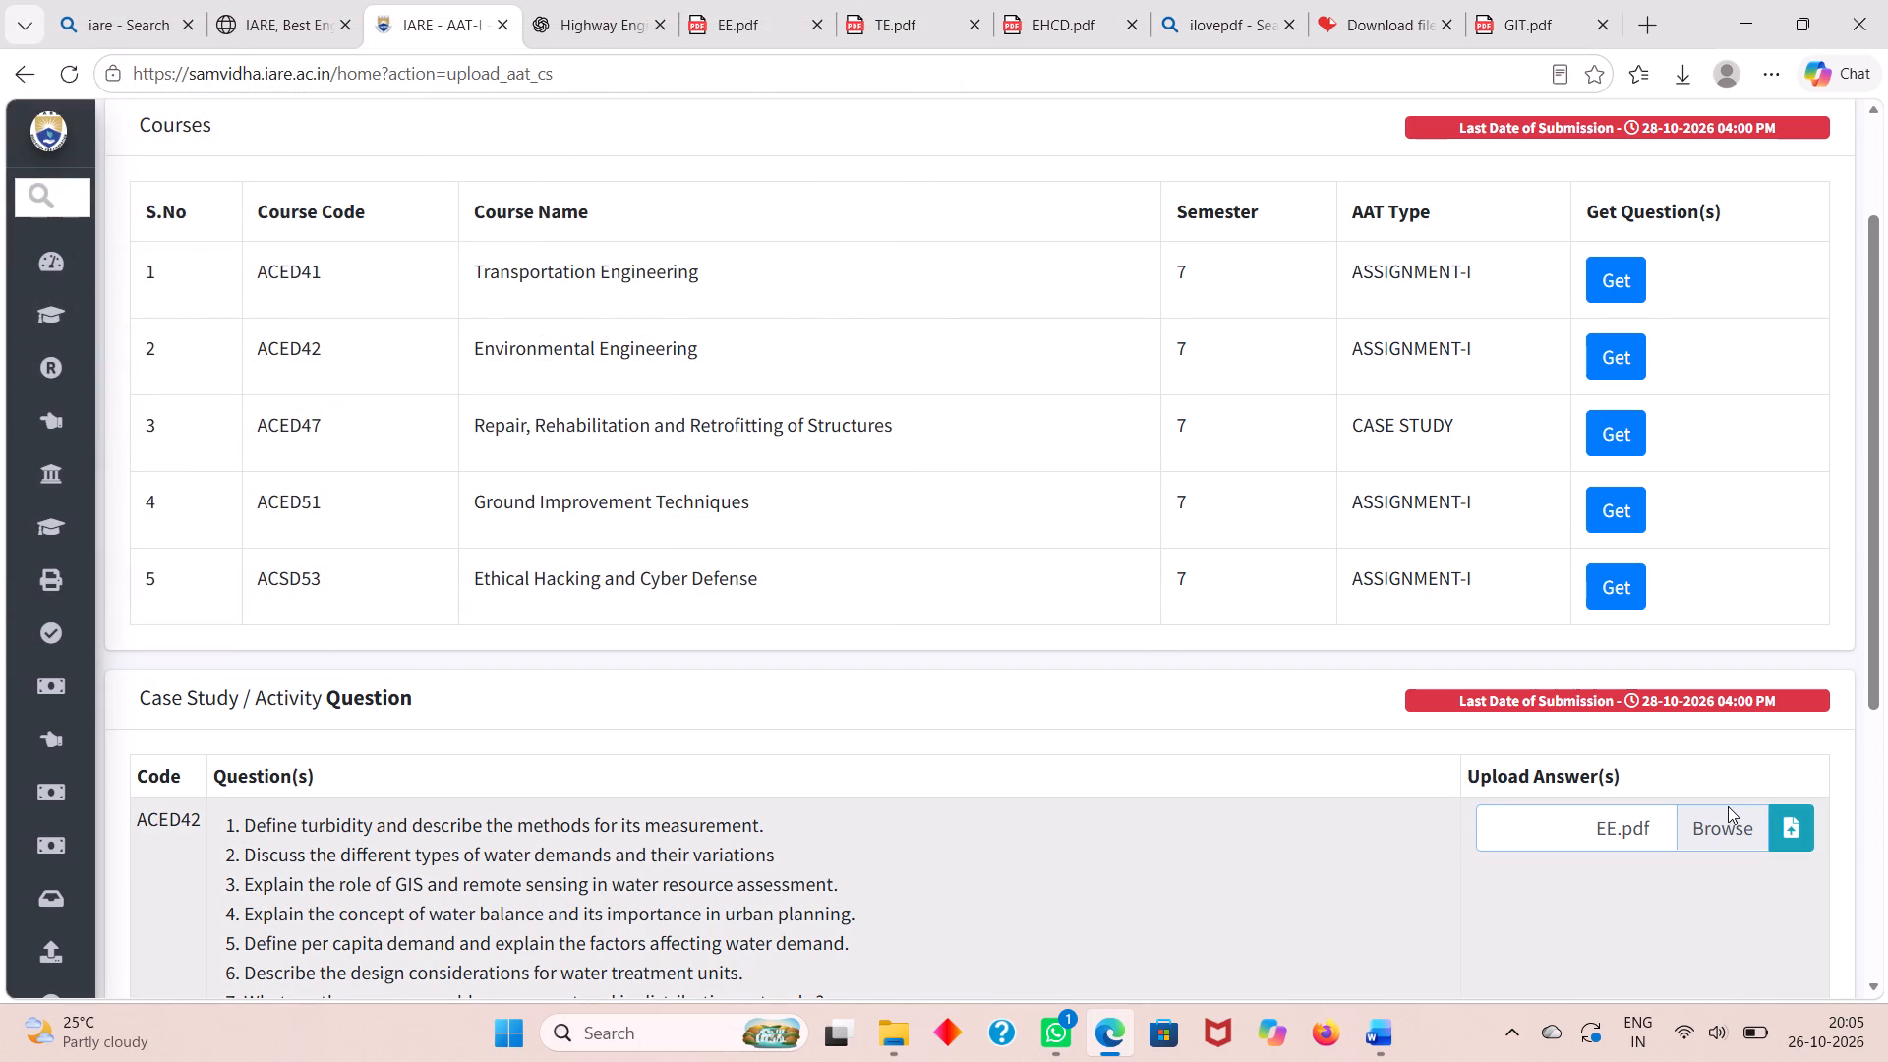
{"action": "left_click", "coordinate": [1789, 826]}
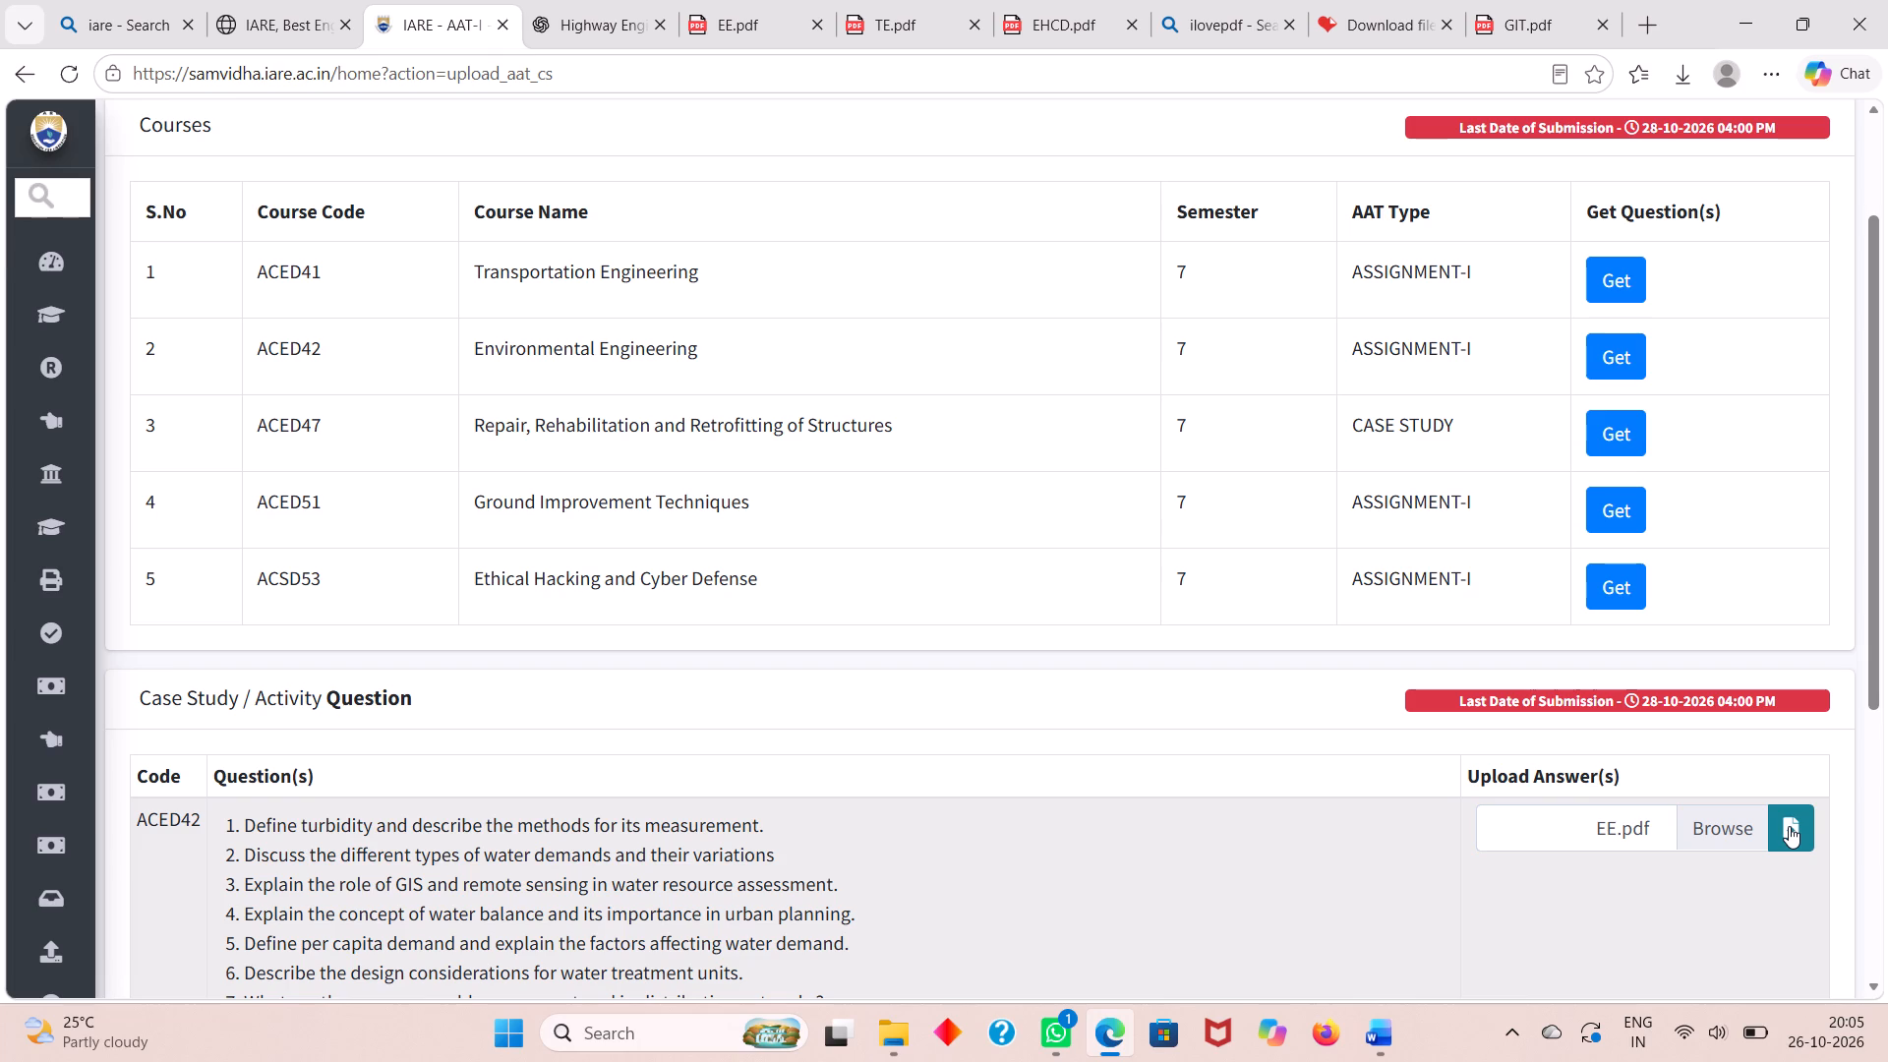
{"action": "left_click", "coordinate": [1789, 826]}
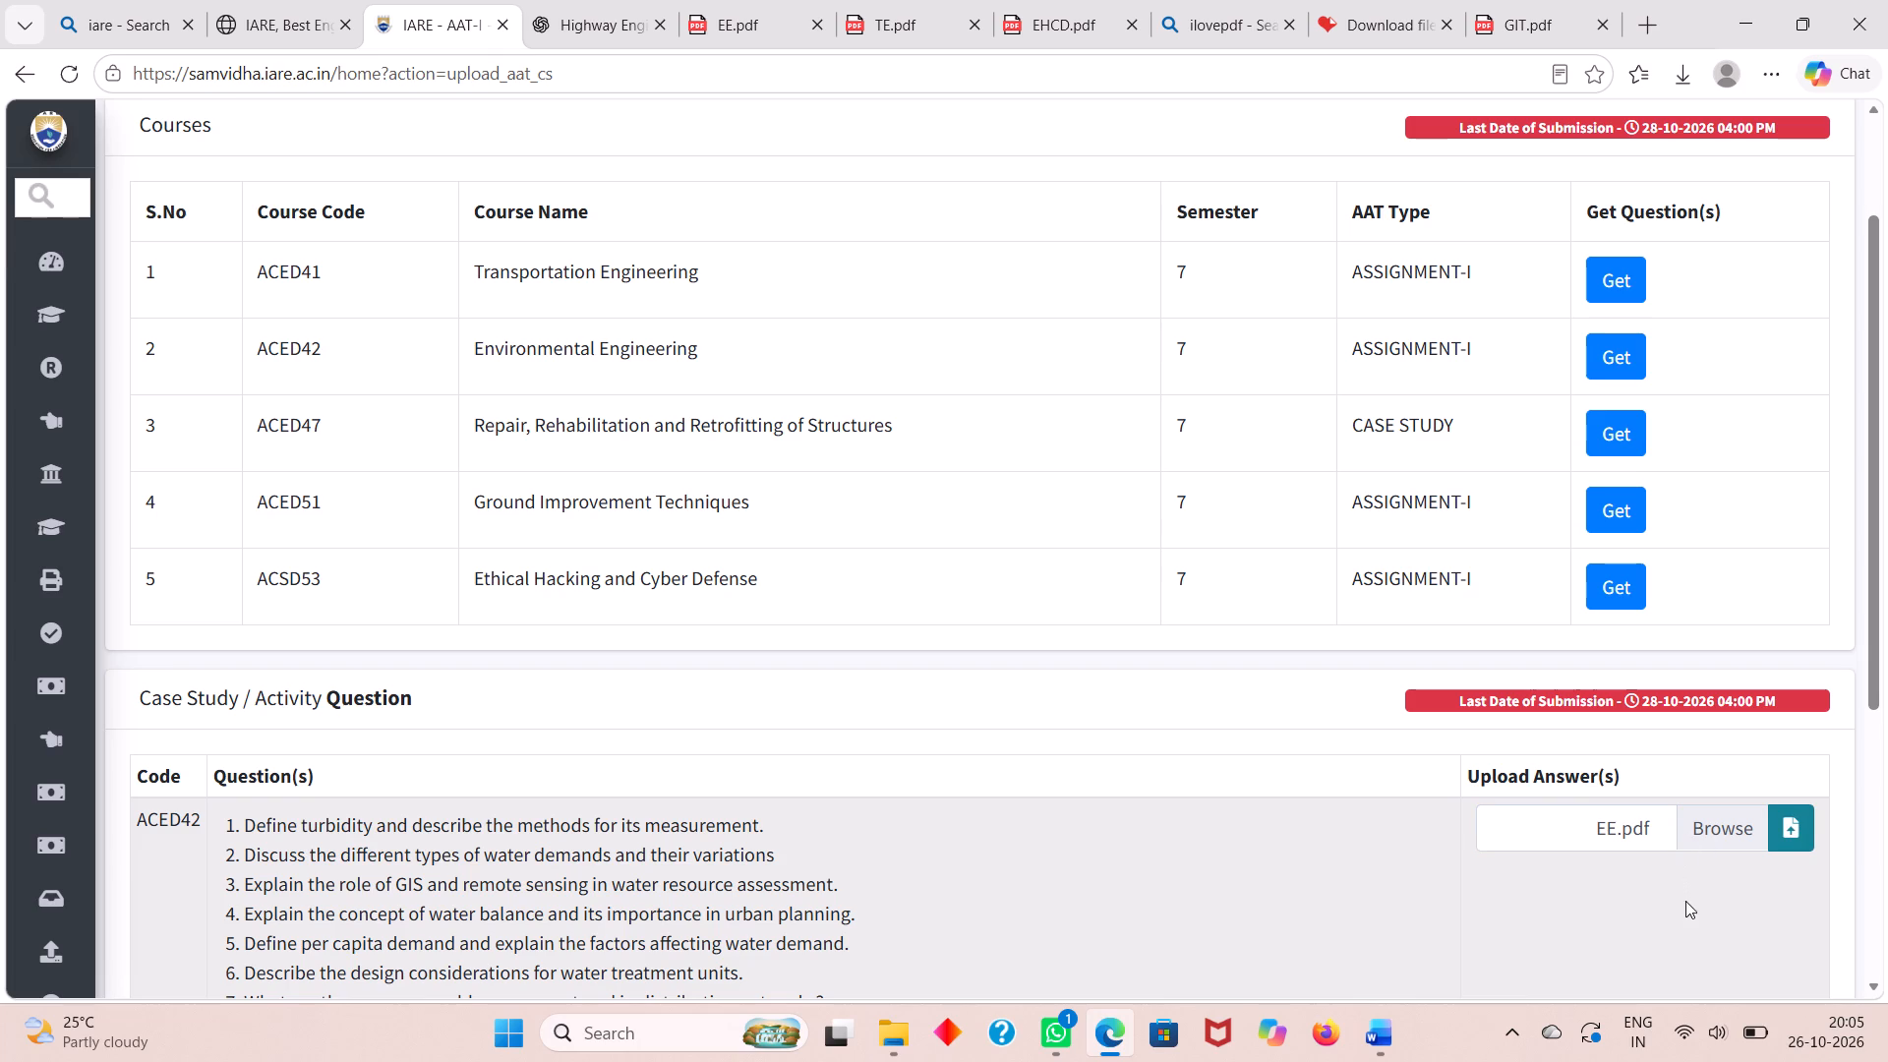
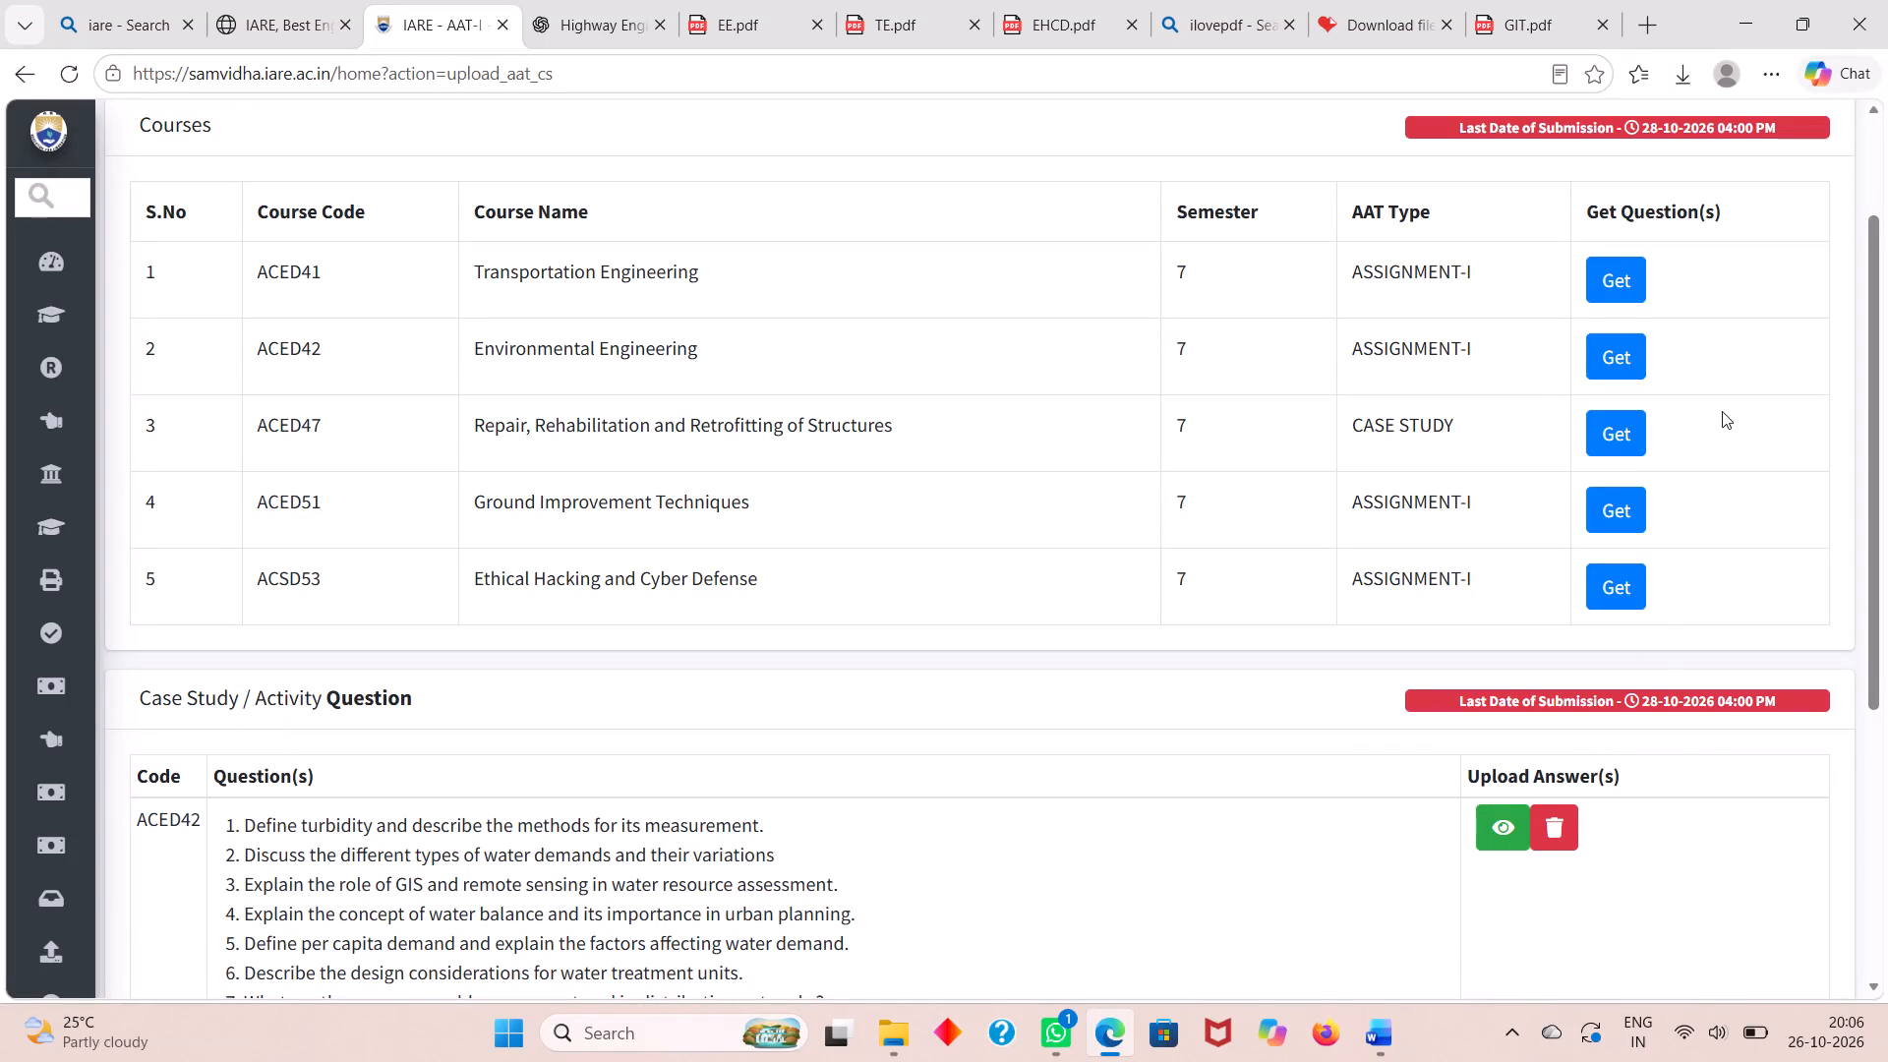
Get the Assignment-I questions for Ground Improvement Techniques (ACED51).
{"action": "scroll", "coordinate": [1513, 439], "scroll_direction": "down", "scroll_amount": 1}
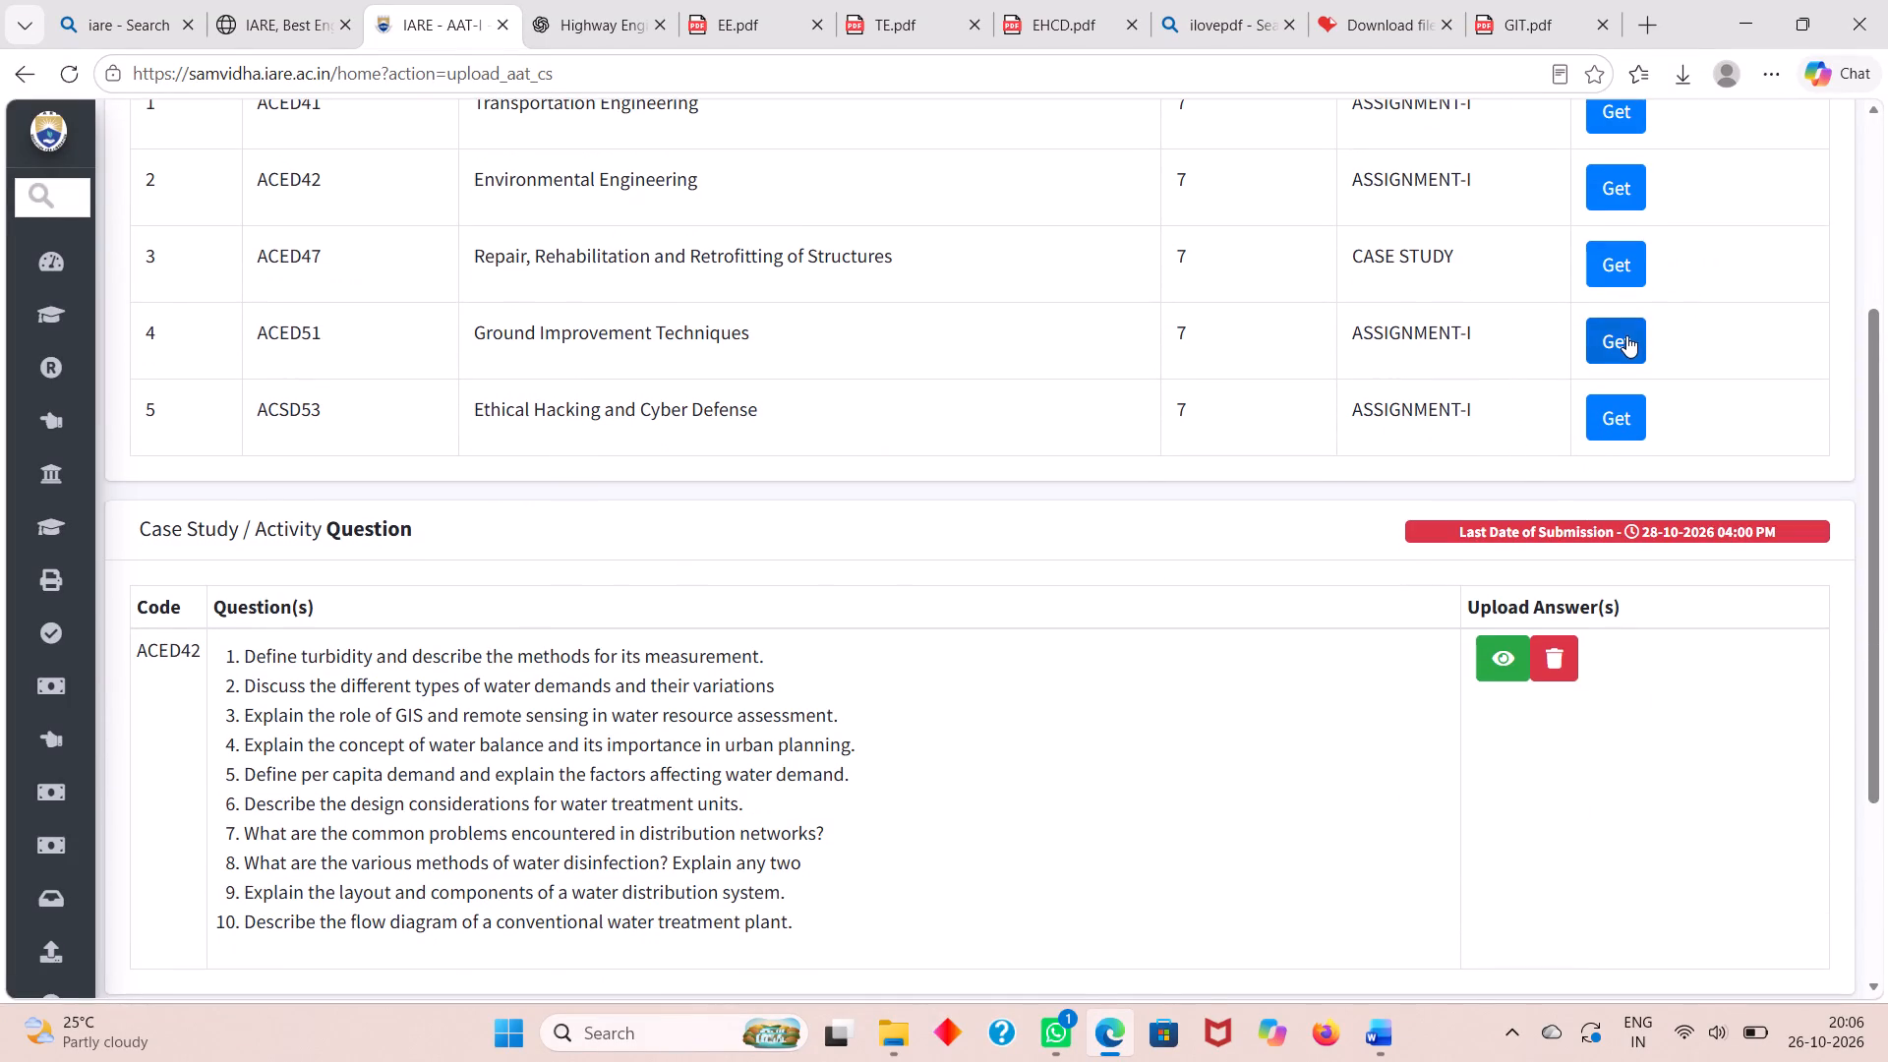
{"action": "left_click", "coordinate": [1626, 336]}
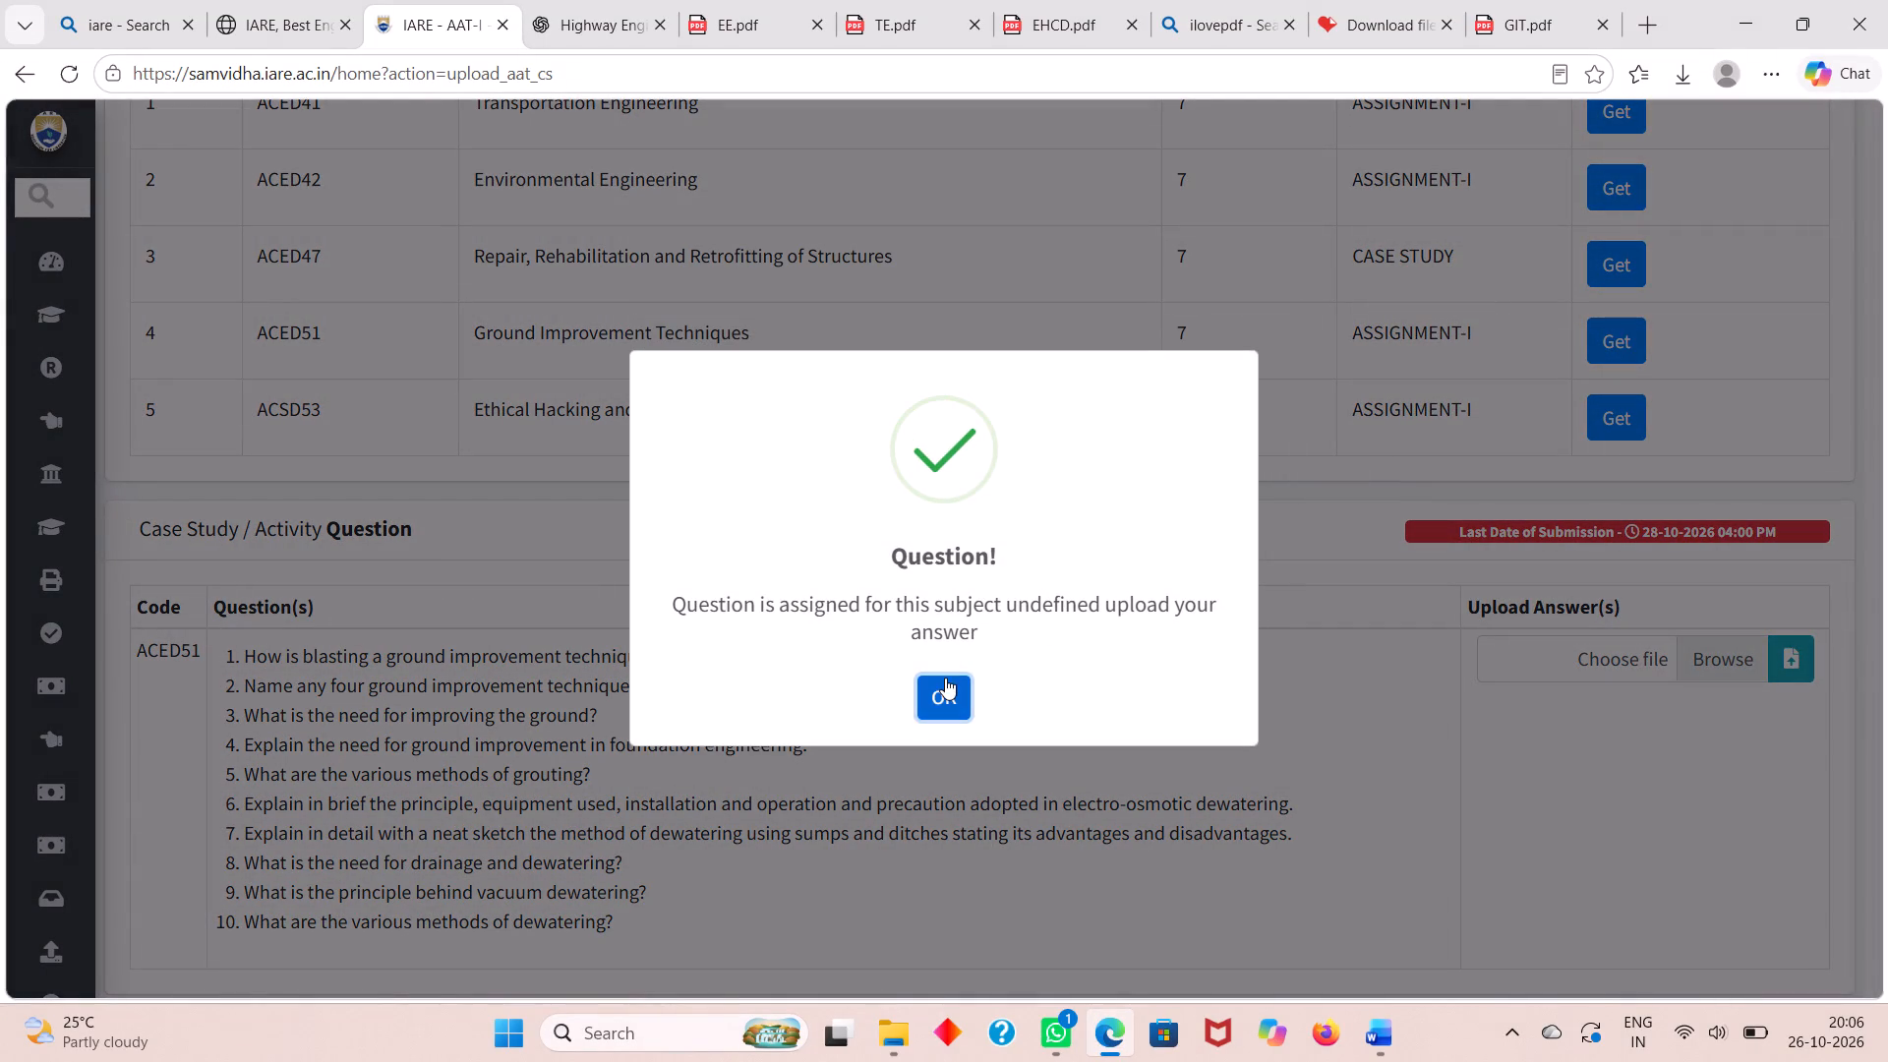
{"action": "left_click", "coordinate": [945, 678]}
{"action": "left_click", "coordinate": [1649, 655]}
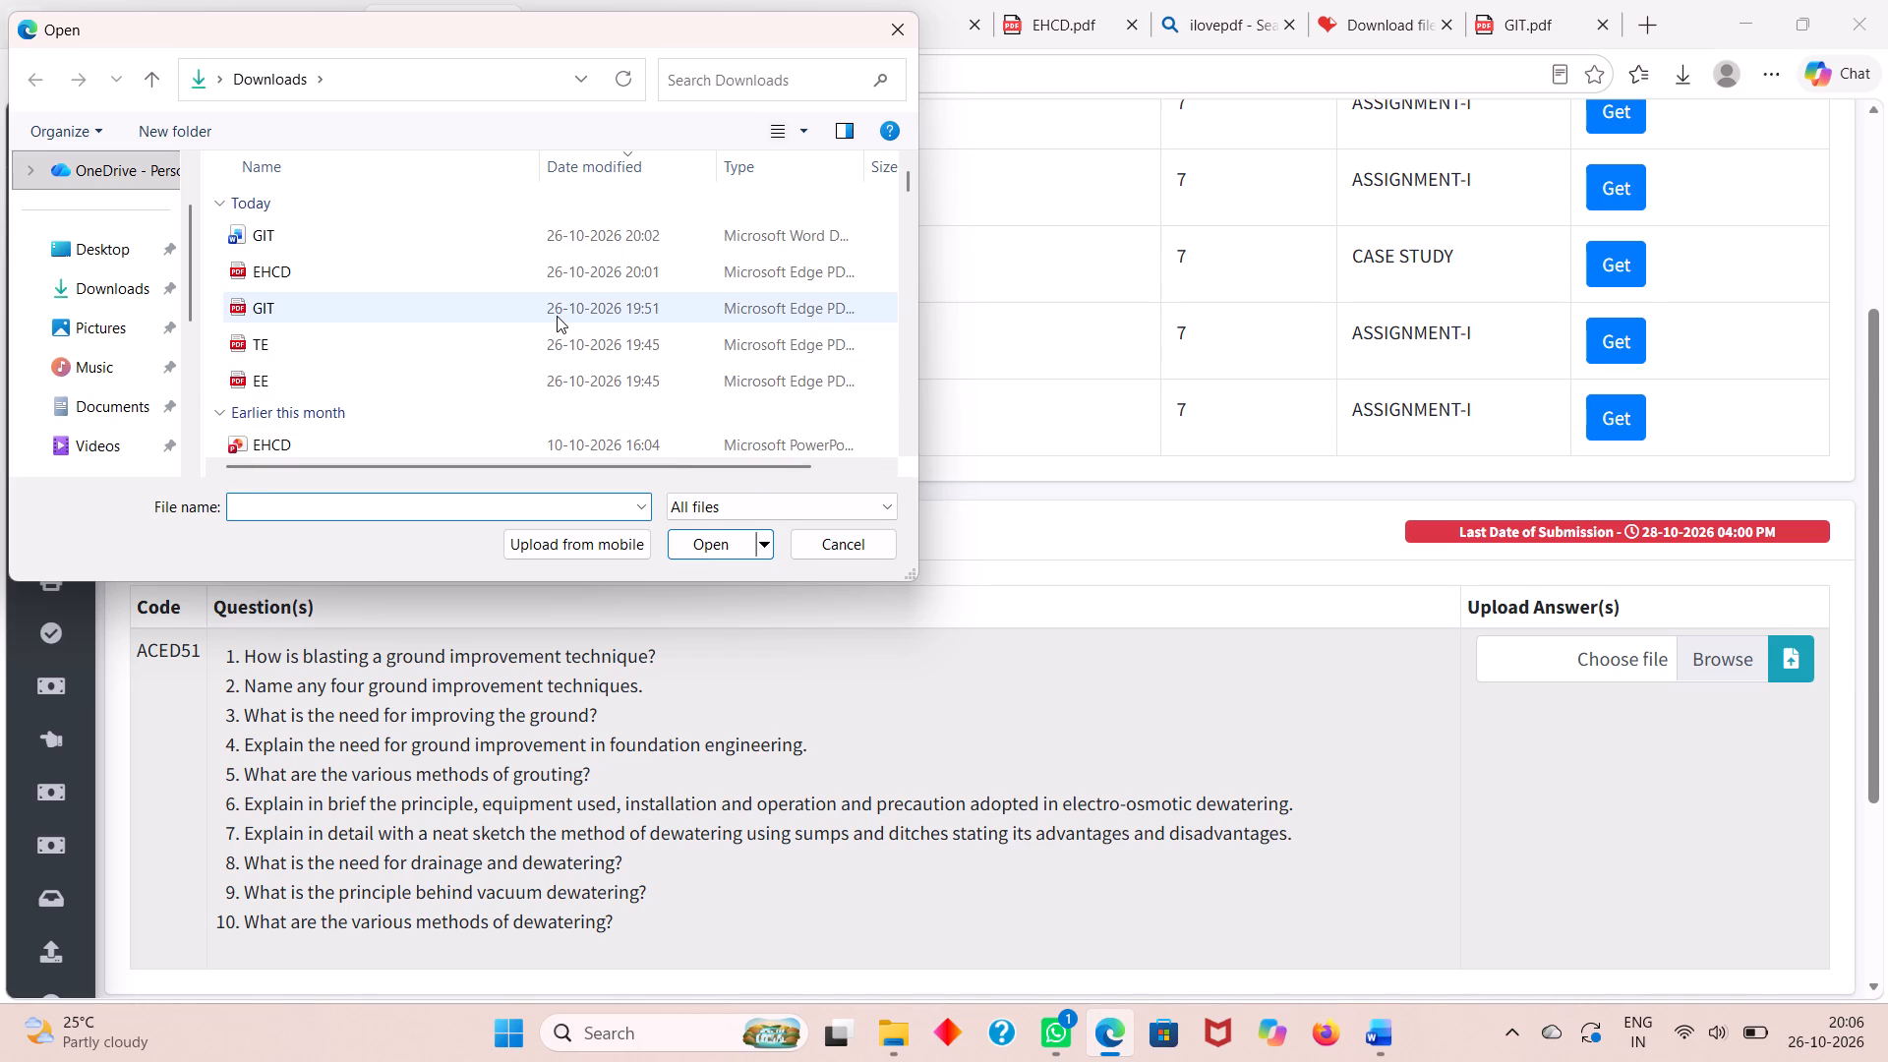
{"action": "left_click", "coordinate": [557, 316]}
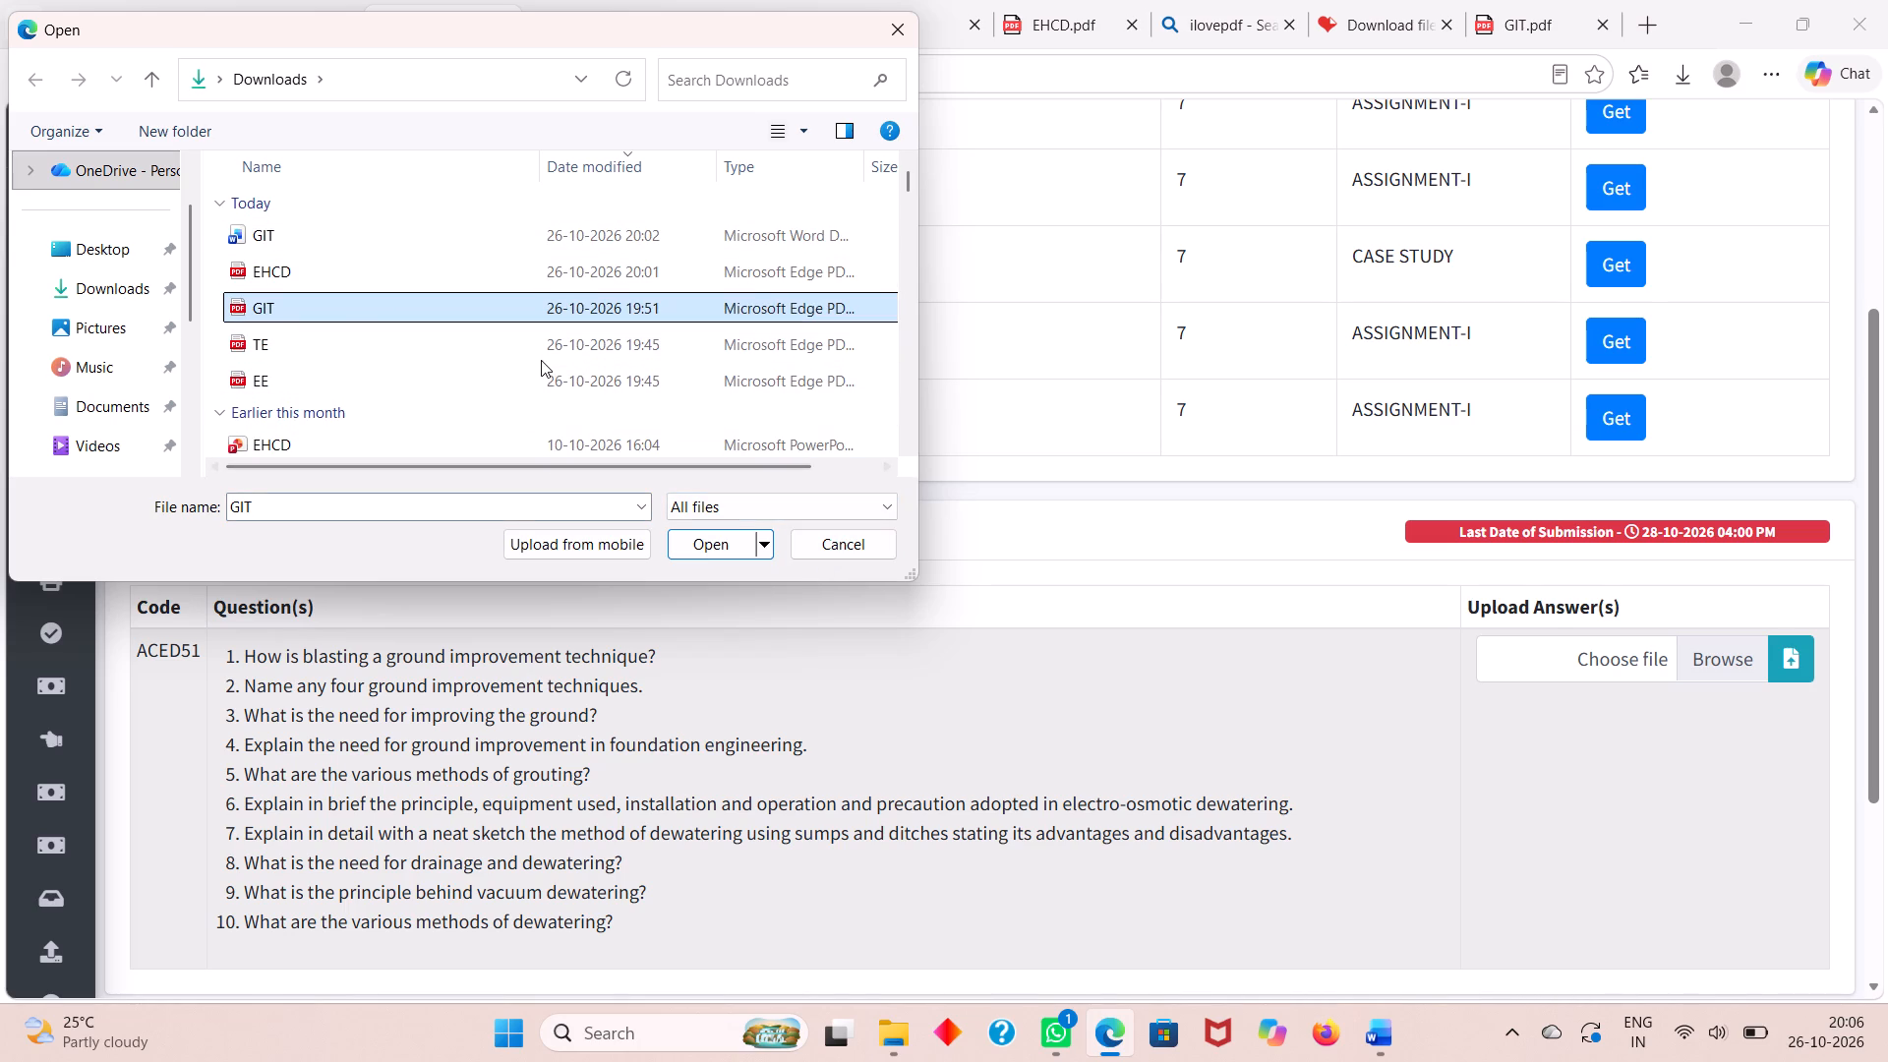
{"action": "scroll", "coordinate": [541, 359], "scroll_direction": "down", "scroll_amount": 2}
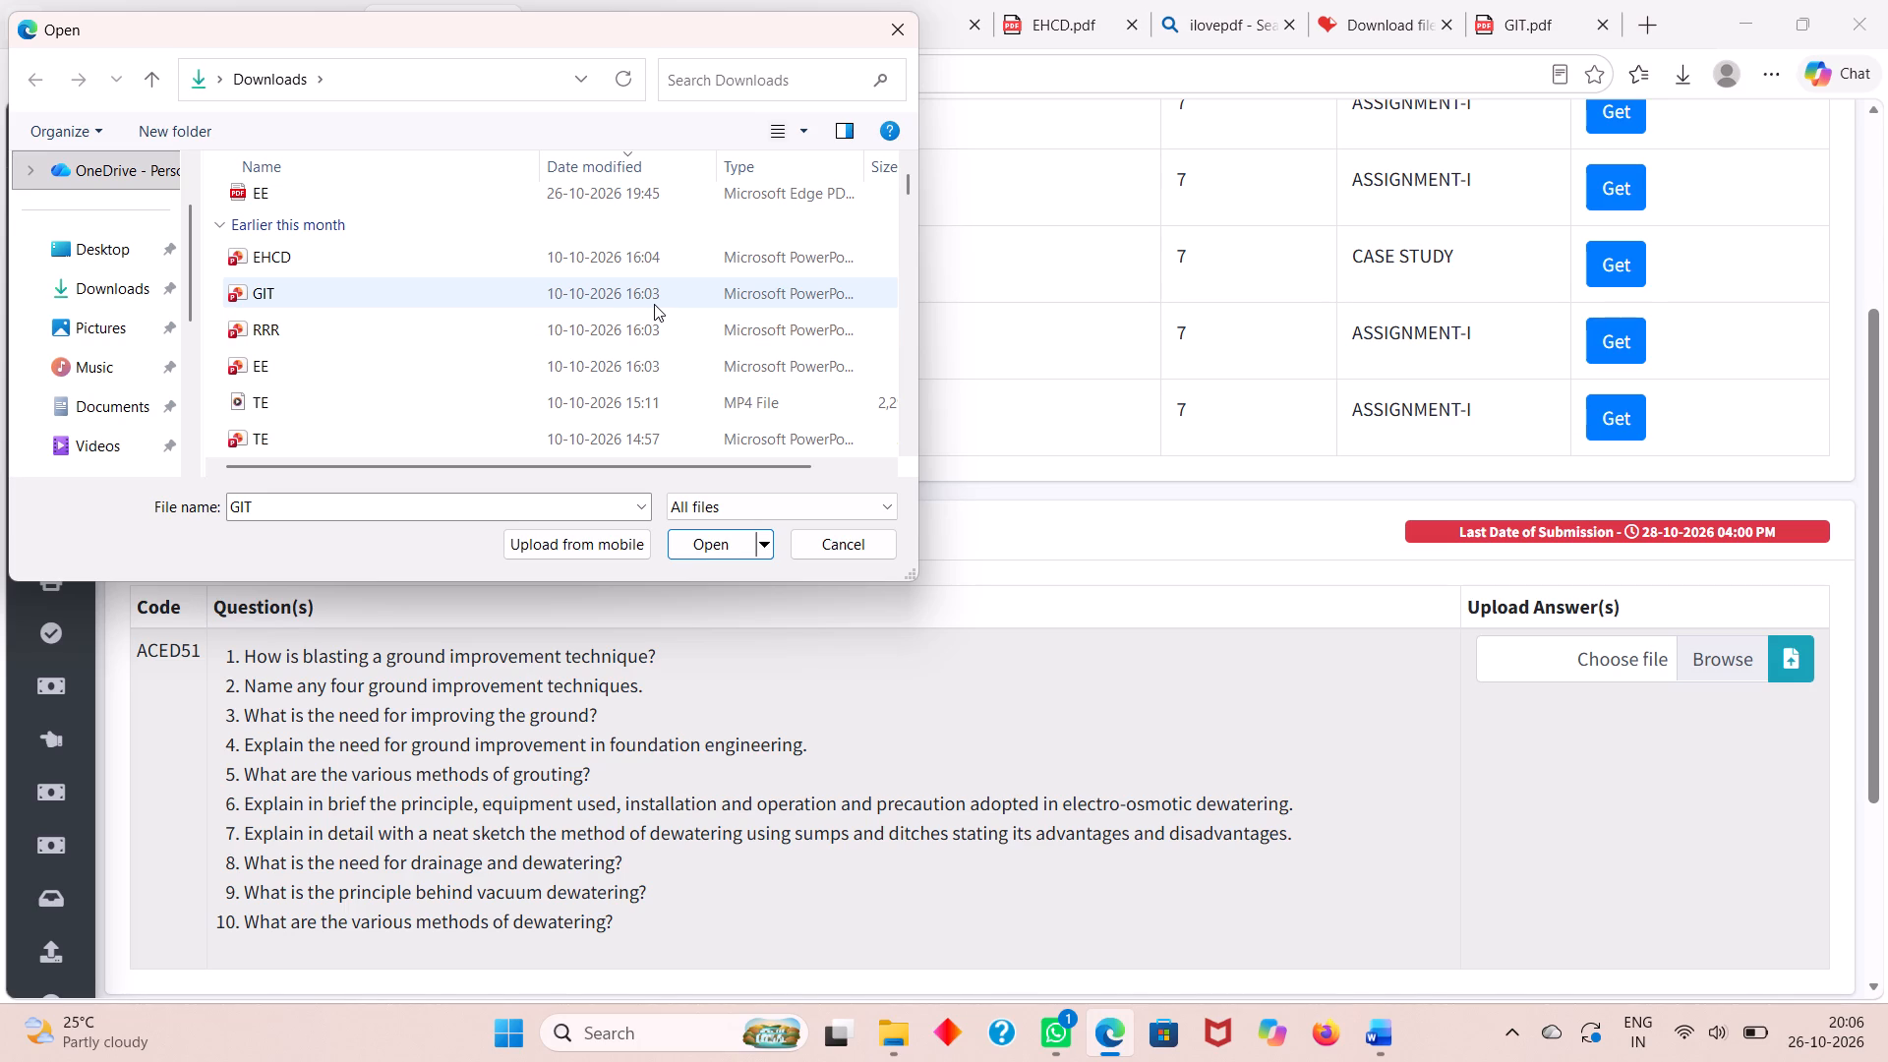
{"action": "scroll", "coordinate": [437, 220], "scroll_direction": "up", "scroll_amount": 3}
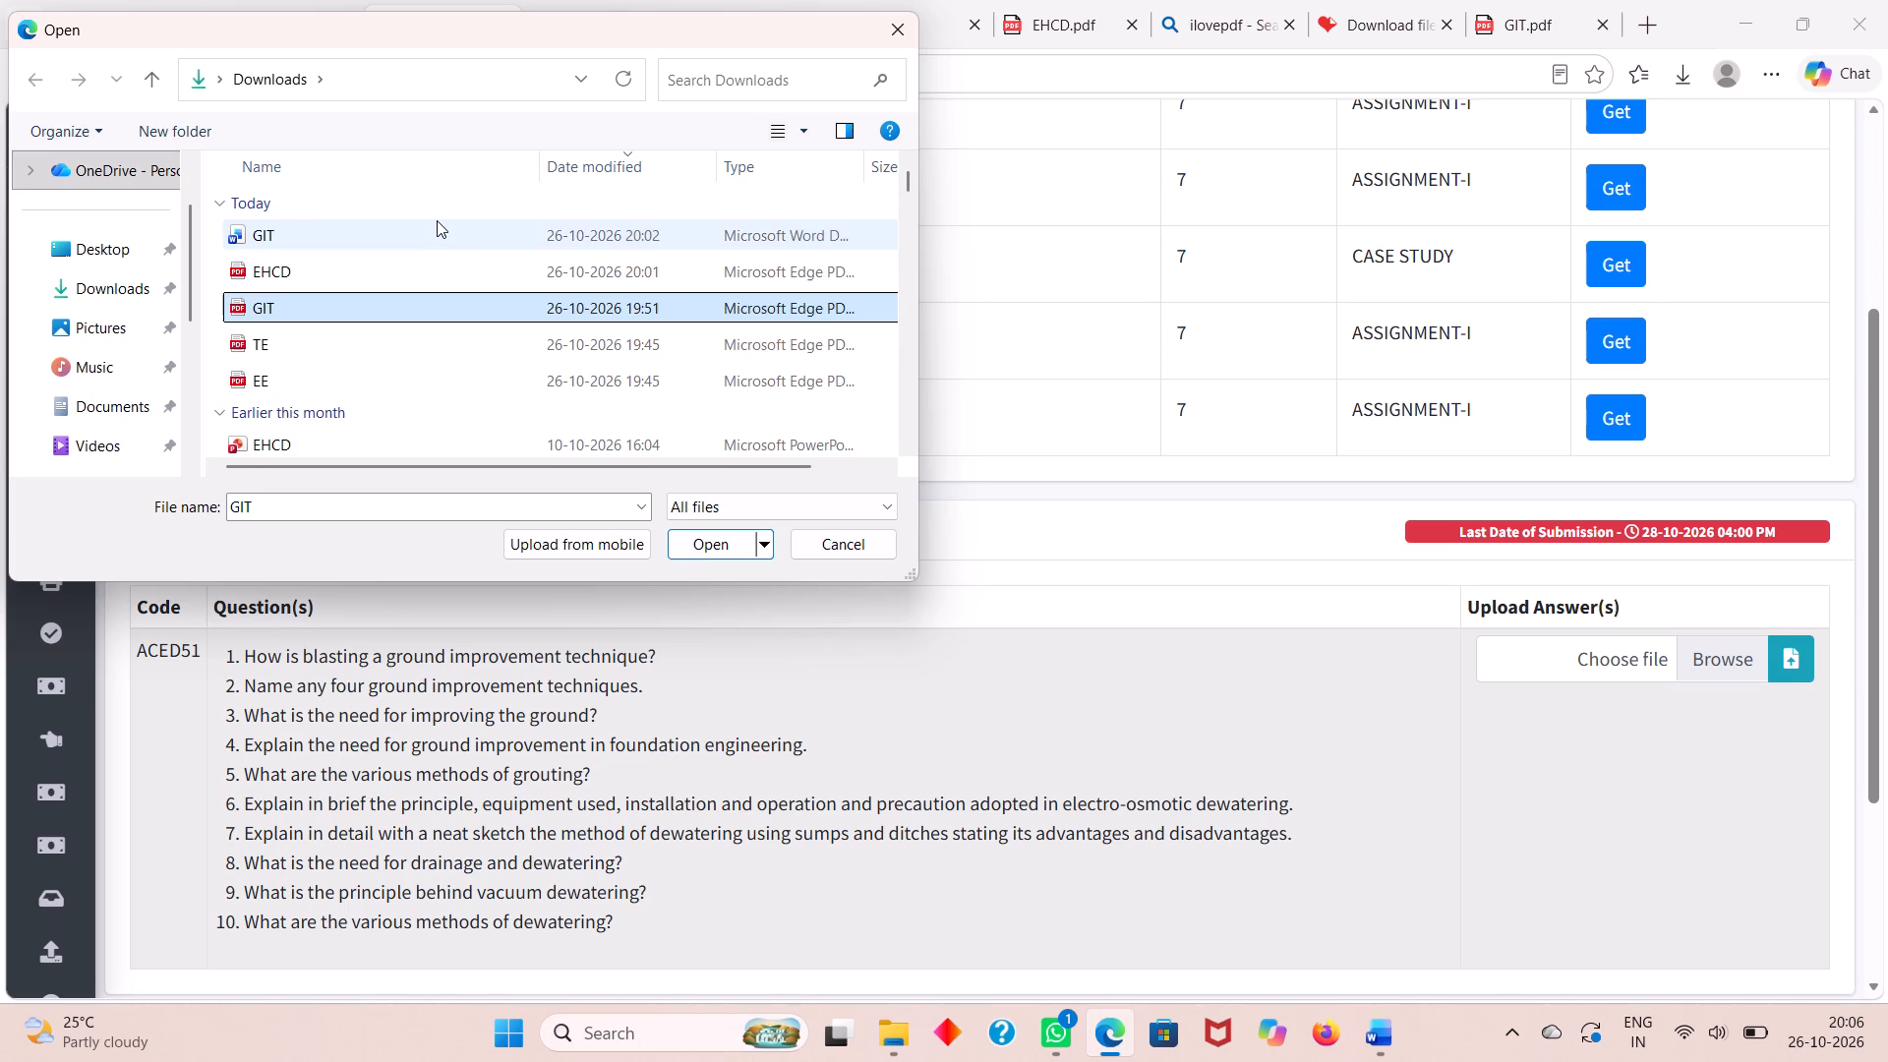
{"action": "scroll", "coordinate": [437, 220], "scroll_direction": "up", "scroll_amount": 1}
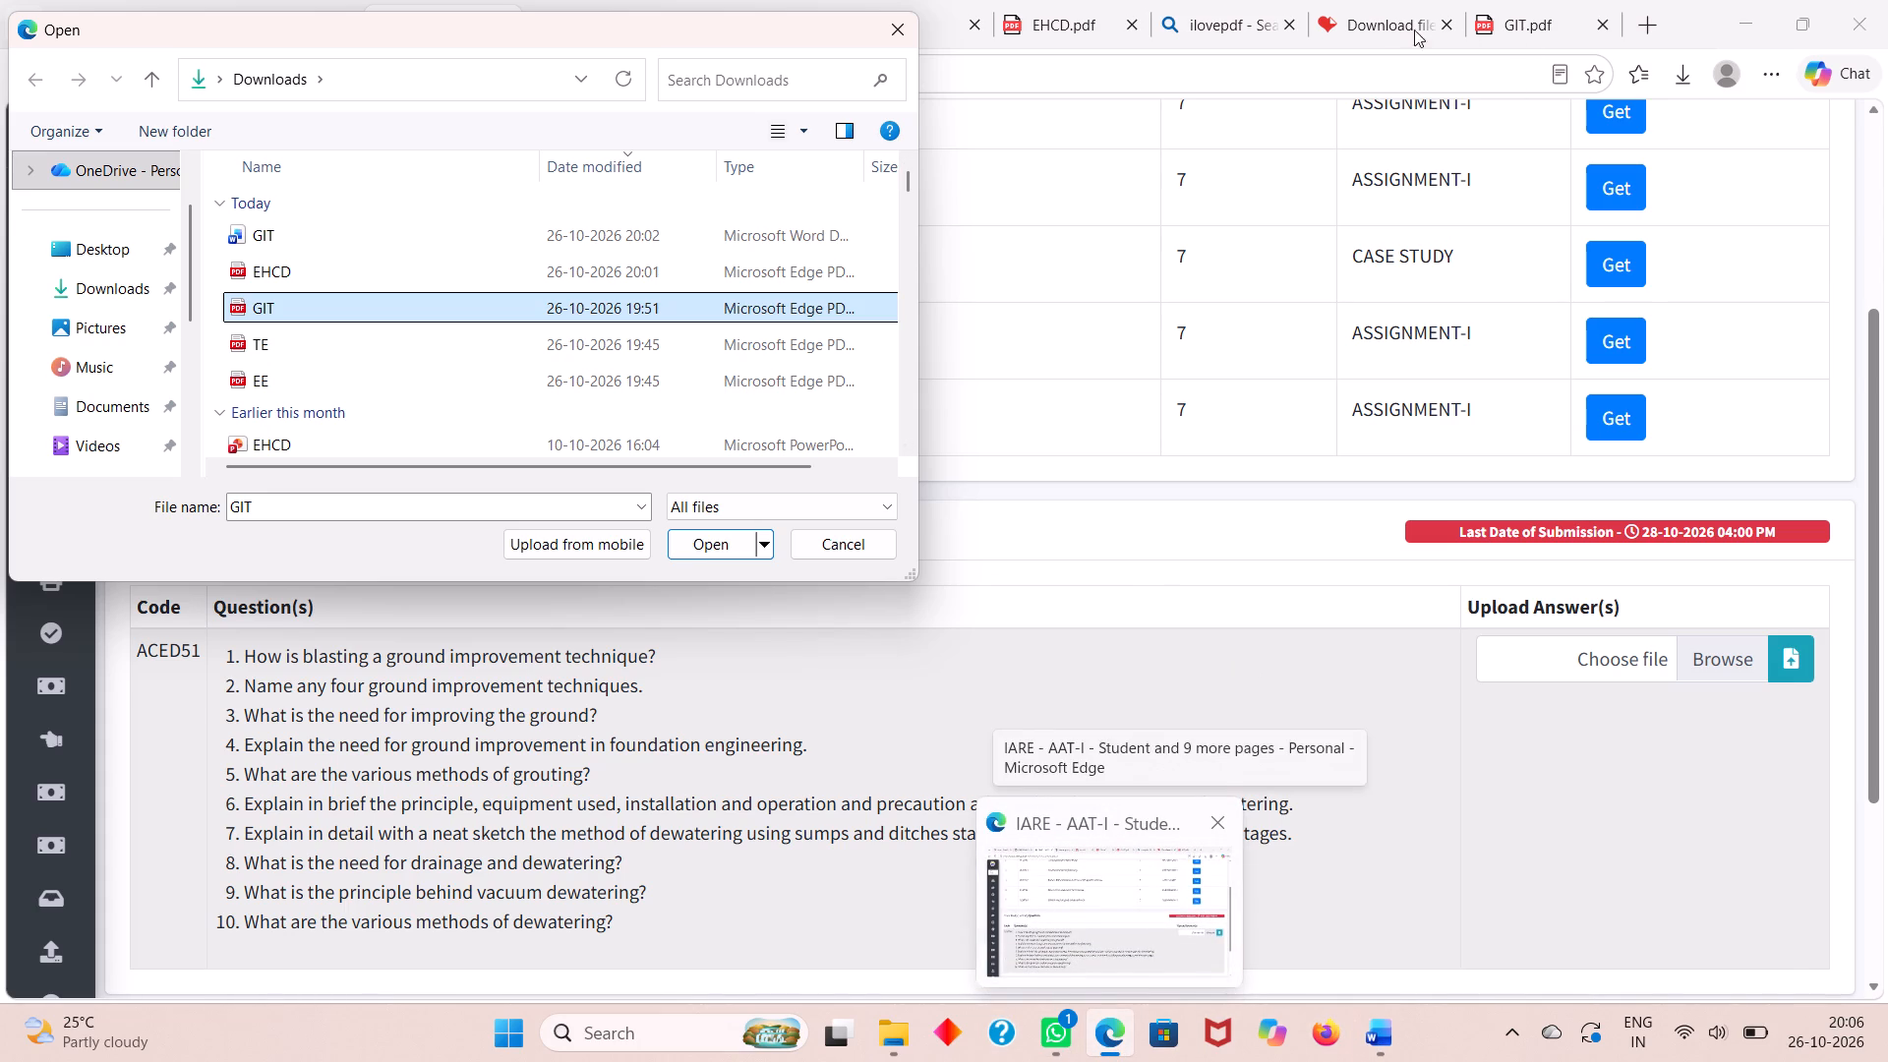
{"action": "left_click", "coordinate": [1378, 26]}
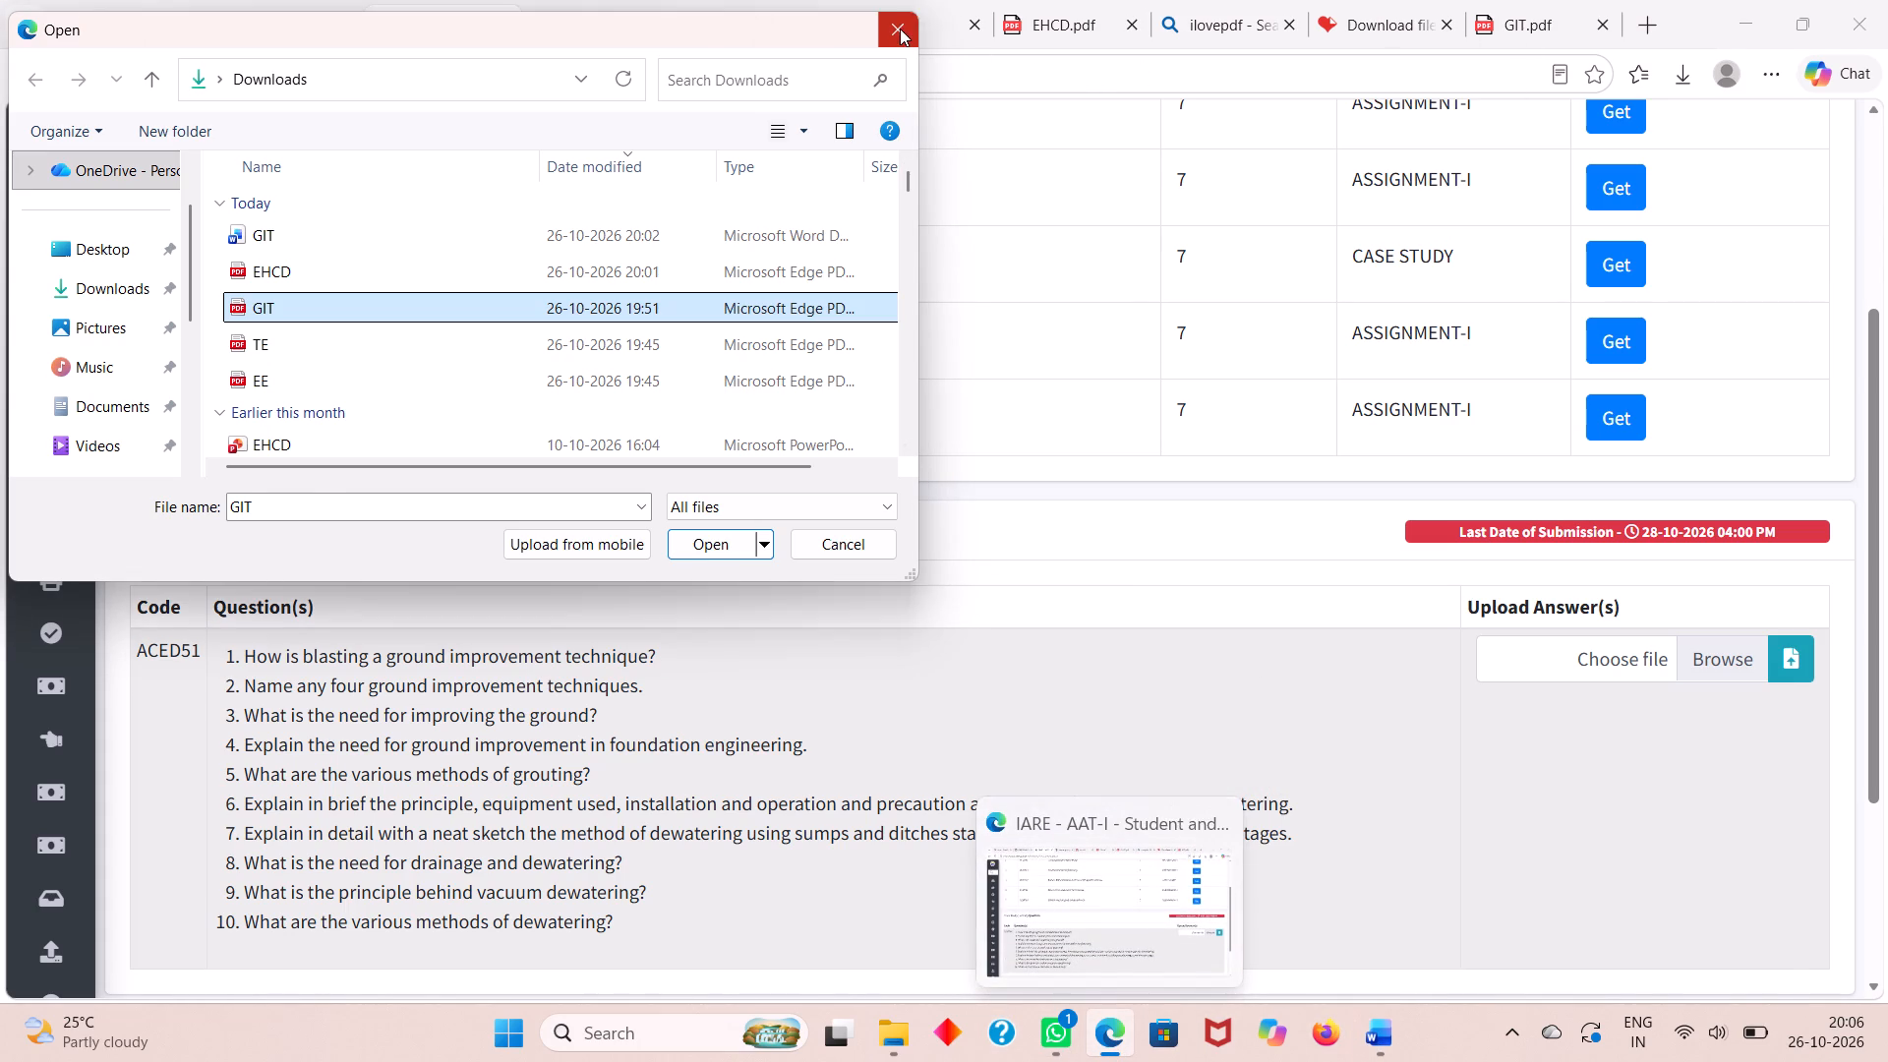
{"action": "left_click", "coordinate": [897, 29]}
Check the iLovePDF conversion page and the cover page of the open GIT.pdf, and close GIT.pdf.
{"action": "left_click", "coordinate": [1368, 17]}
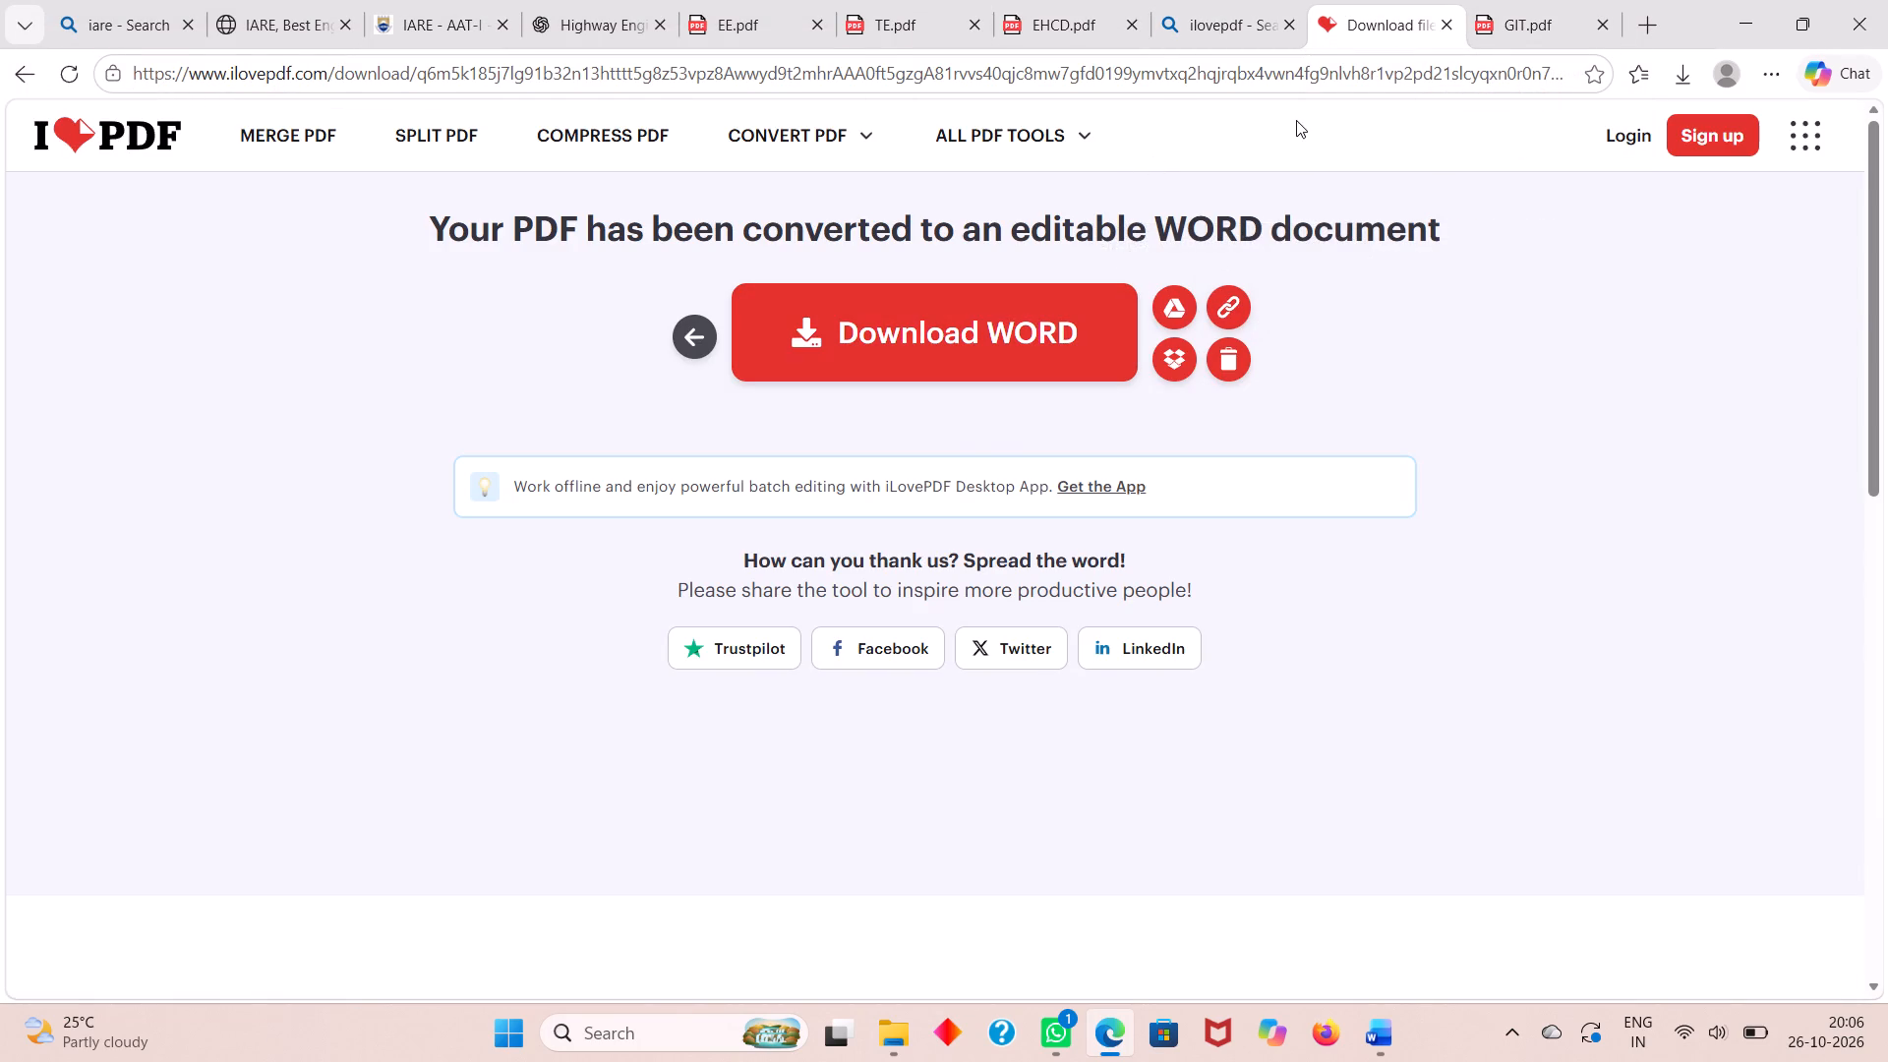
{"action": "left_click", "coordinate": [1552, 24]}
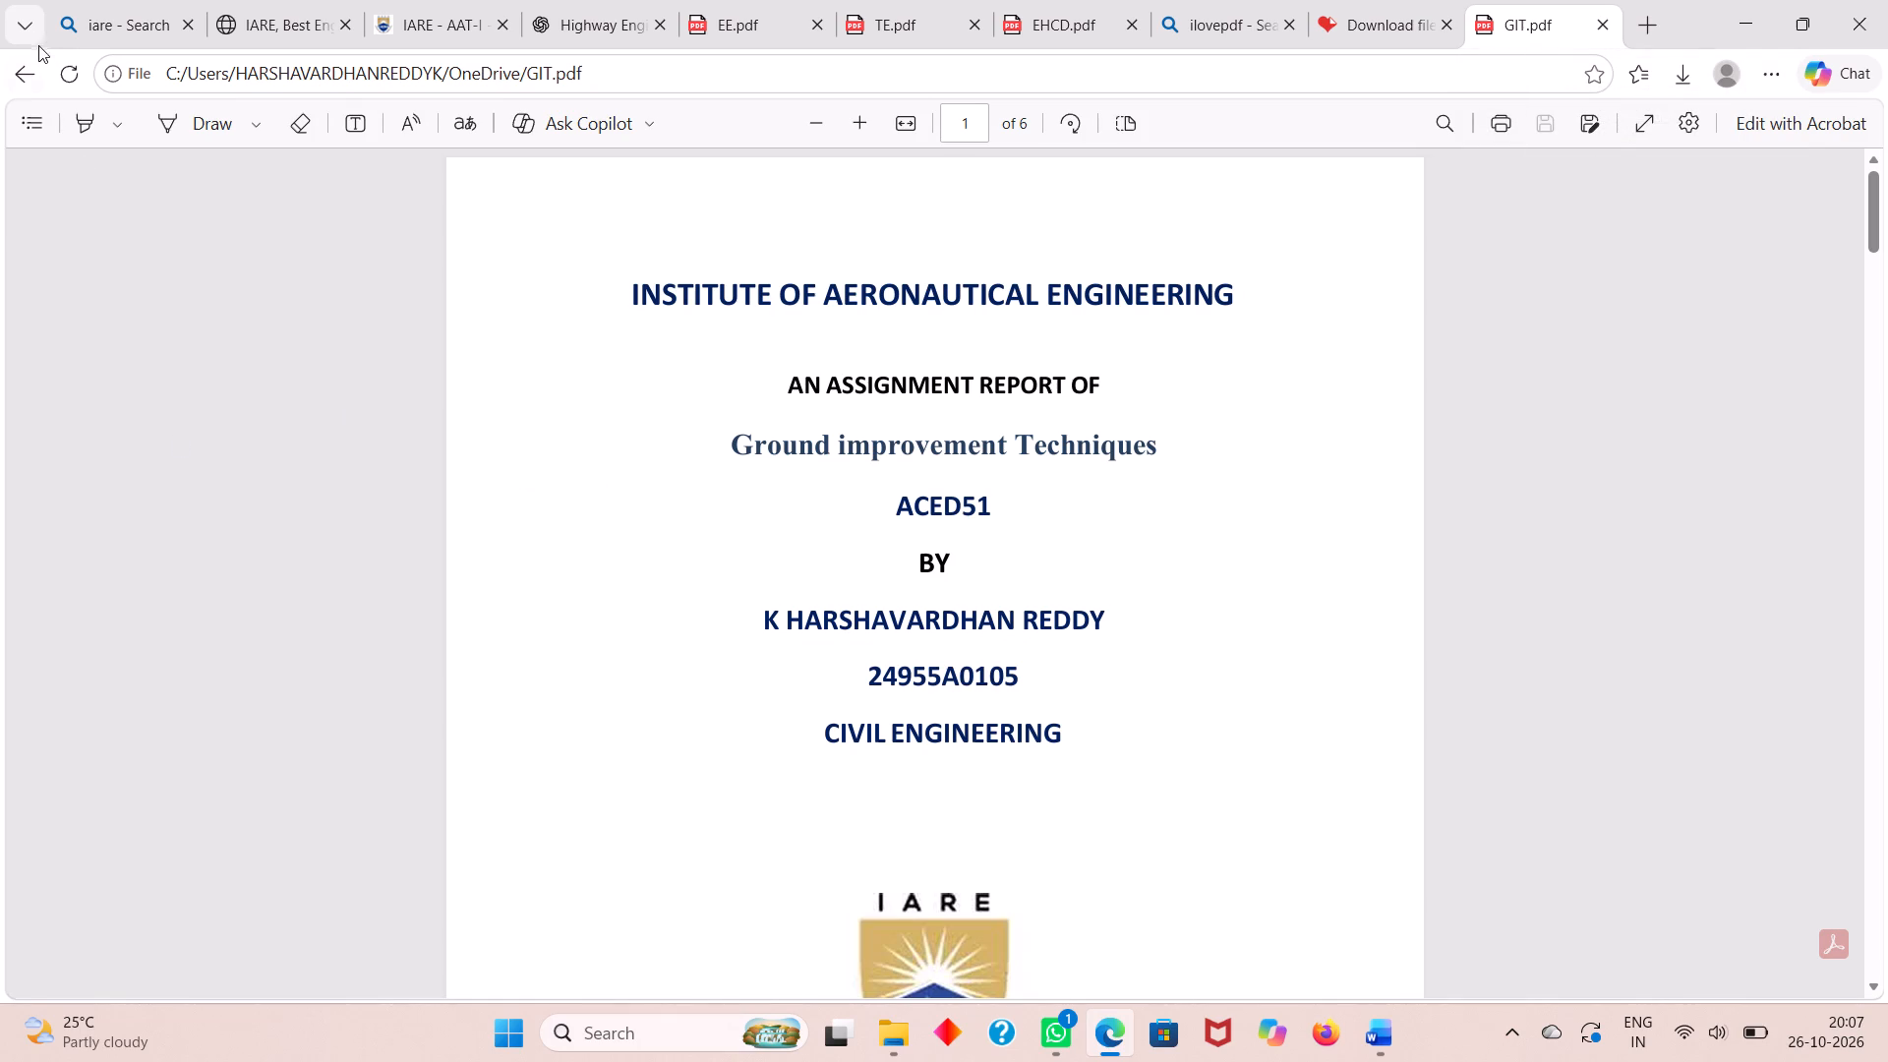
{"action": "scroll", "coordinate": [799, 421], "scroll_direction": "down", "scroll_amount": 1}
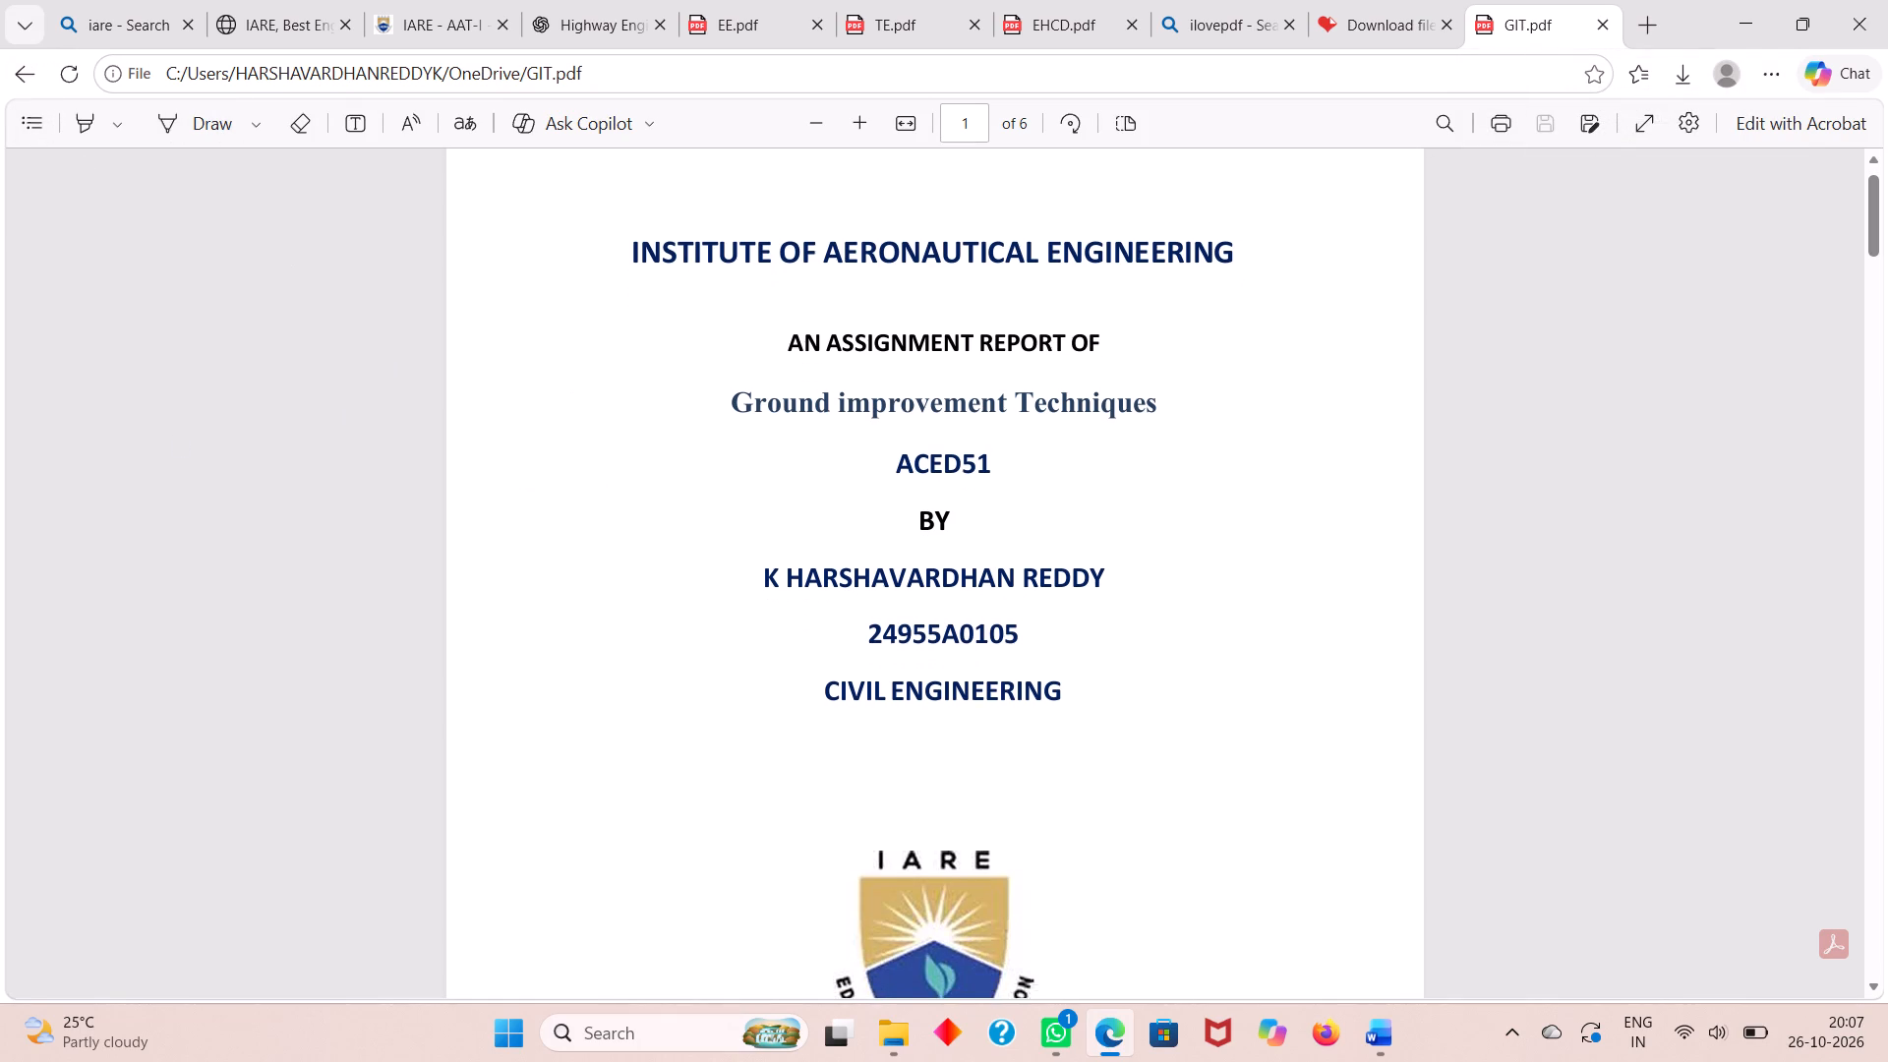
{"action": "scroll", "coordinate": [799, 421], "scroll_direction": "down", "scroll_amount": 4}
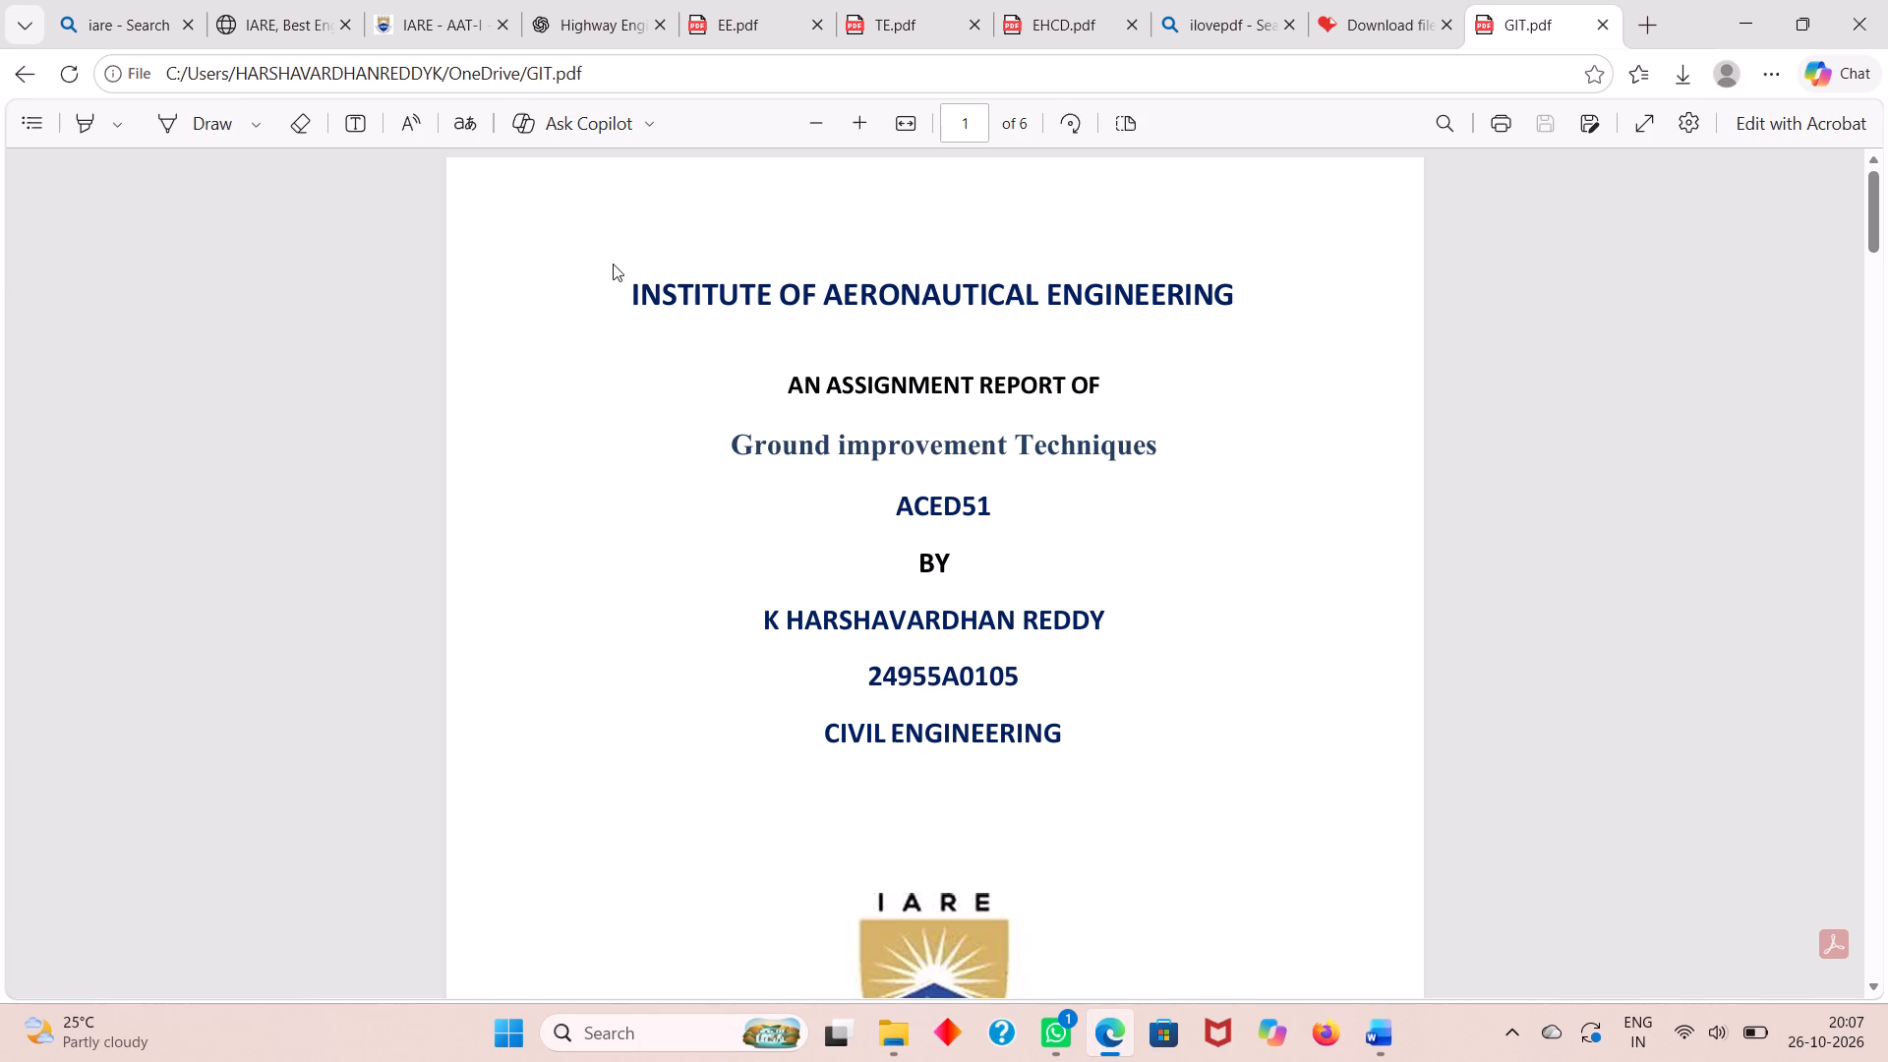
{"action": "left_click", "coordinate": [1602, 27]}
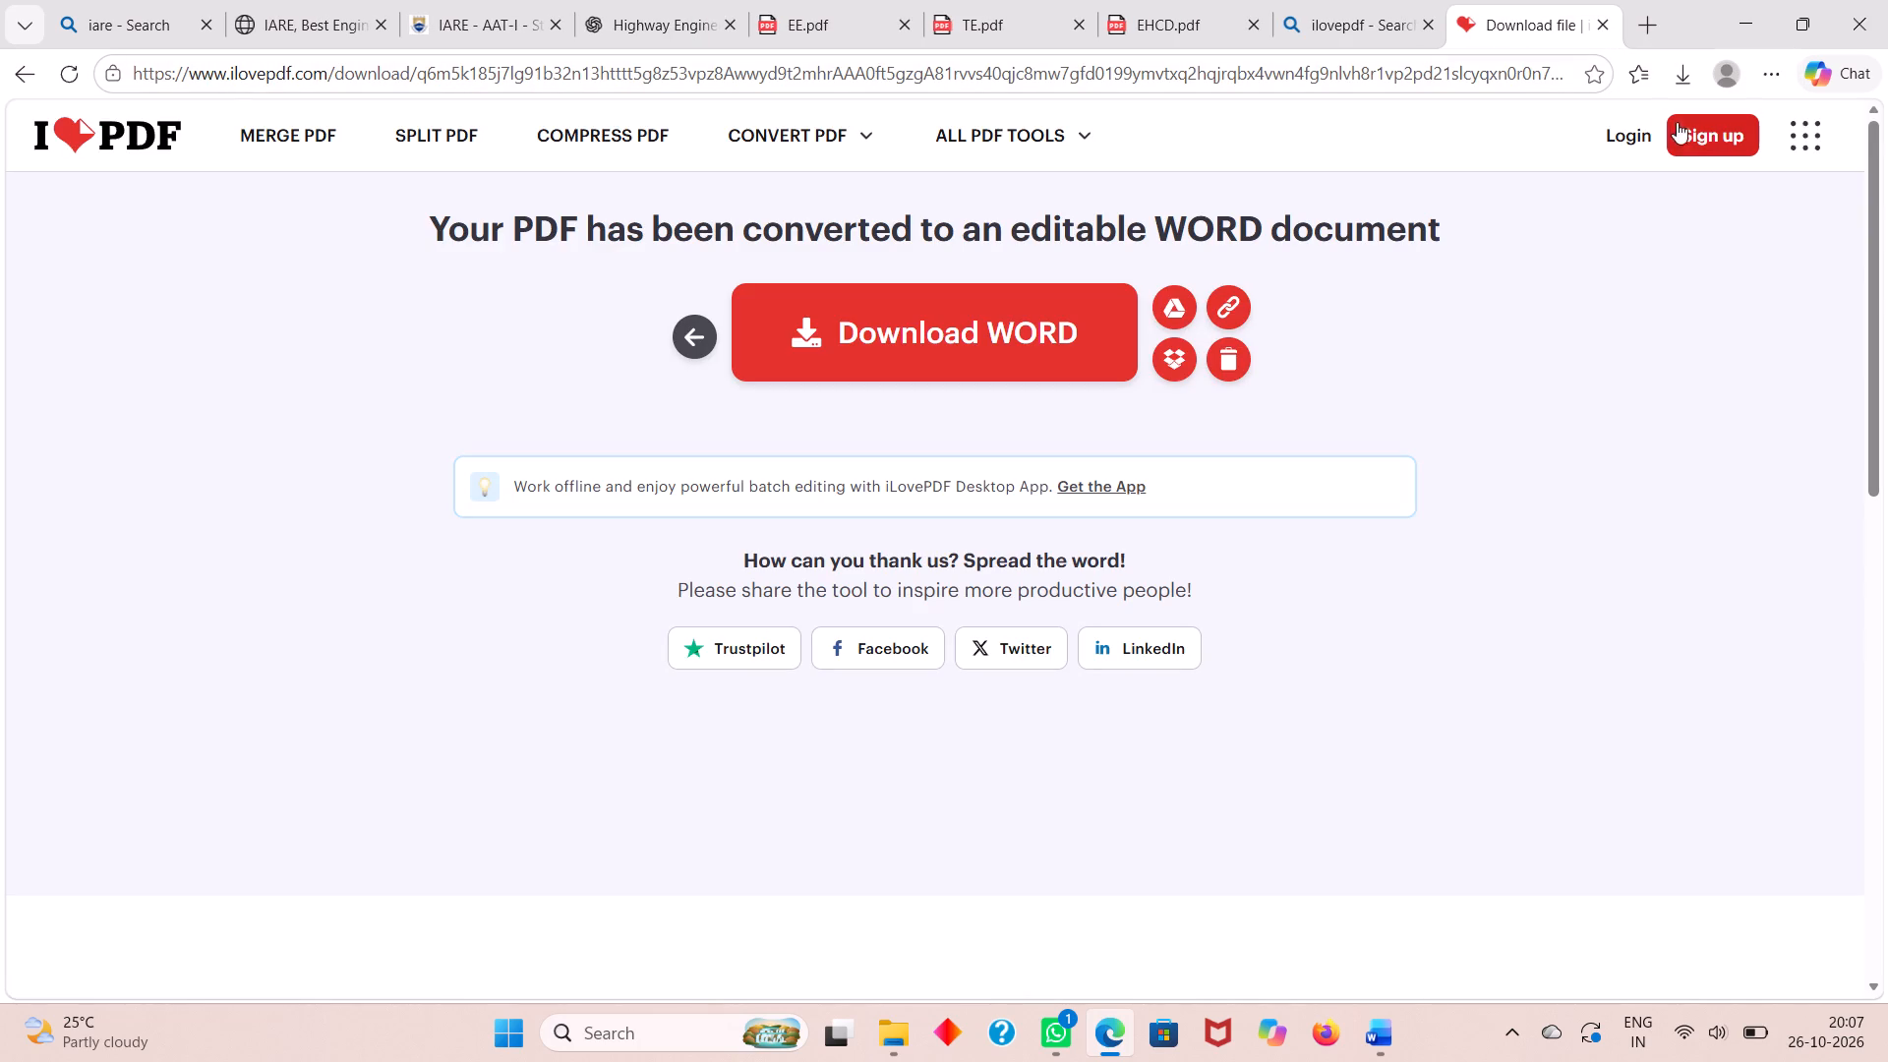
Download the converted GIT Word document again from iLovePDF and open GIT.docx.
{"action": "left_click", "coordinate": [1033, 348]}
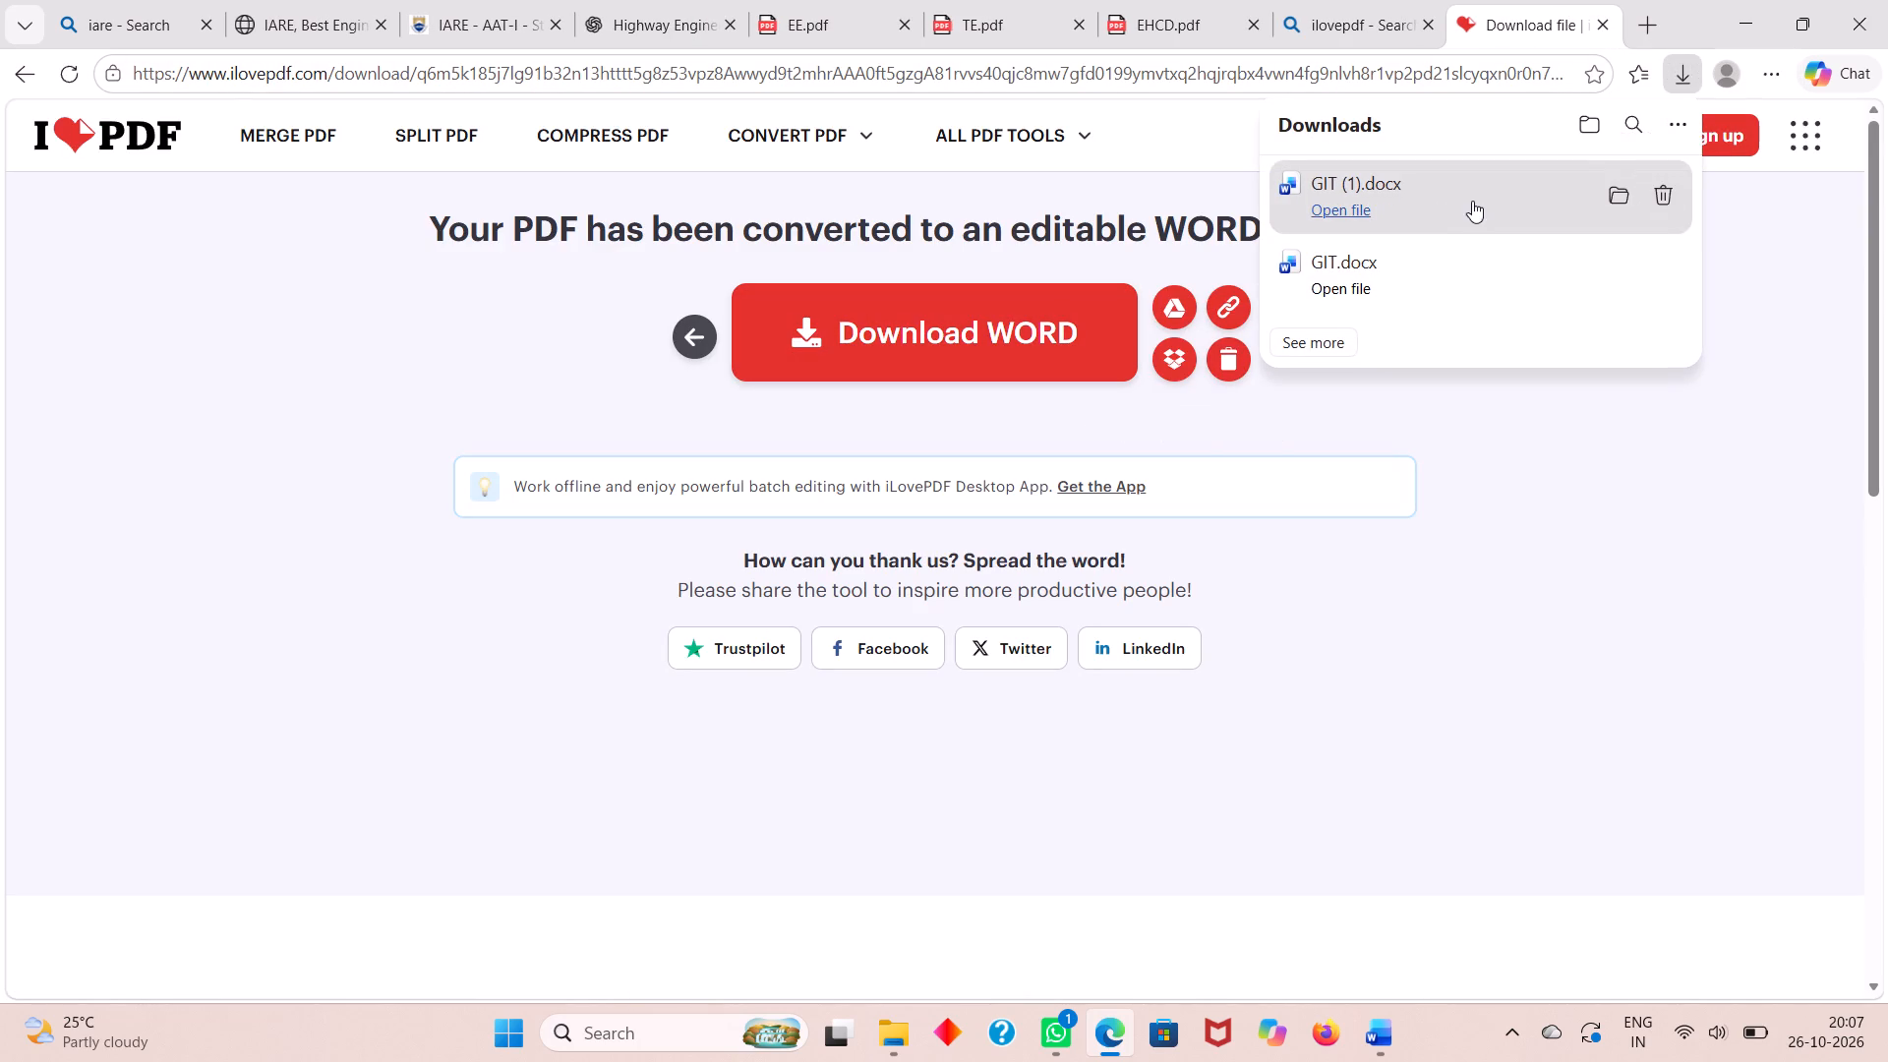
{"action": "double_click", "coordinate": [1446, 258]}
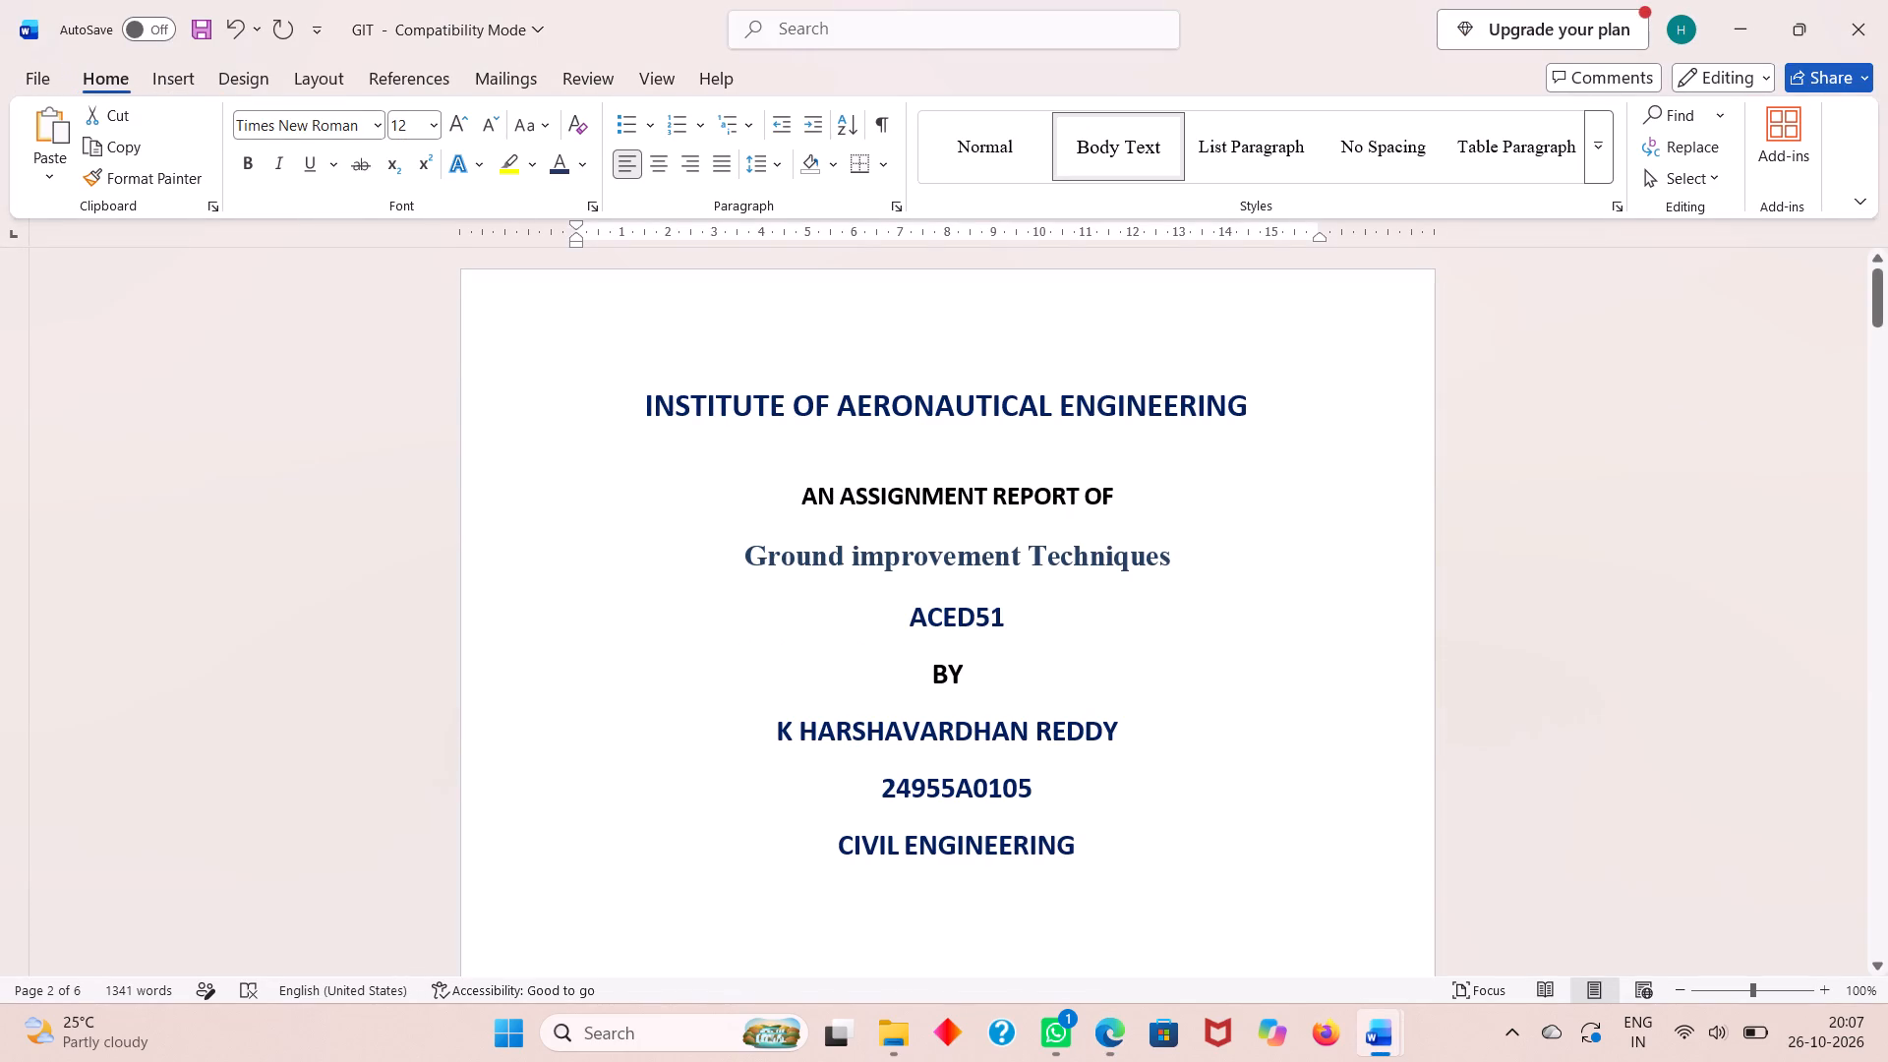
In File Explorer, find the recent GIT PDF stored in OneDrive and open it to check its cover page.
{"action": "left_click", "coordinate": [877, 1033]}
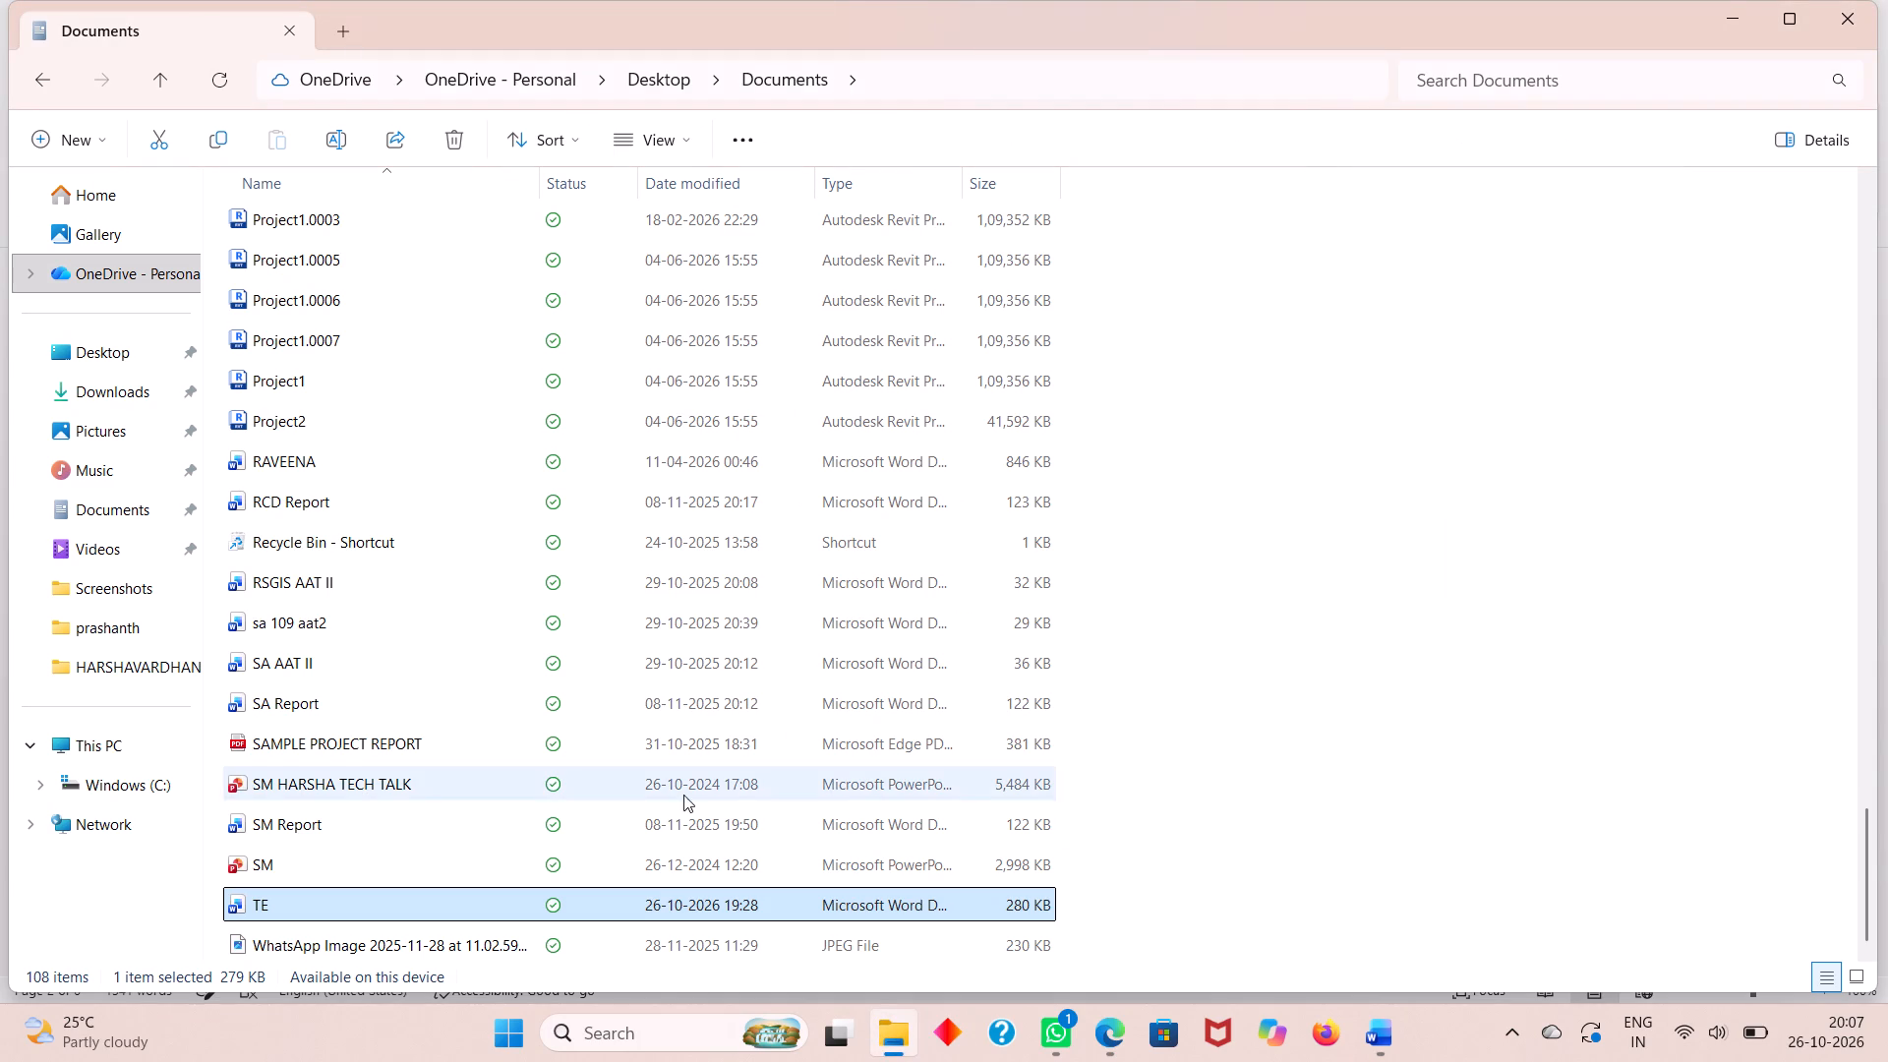
{"action": "left_click", "coordinate": [156, 200]}
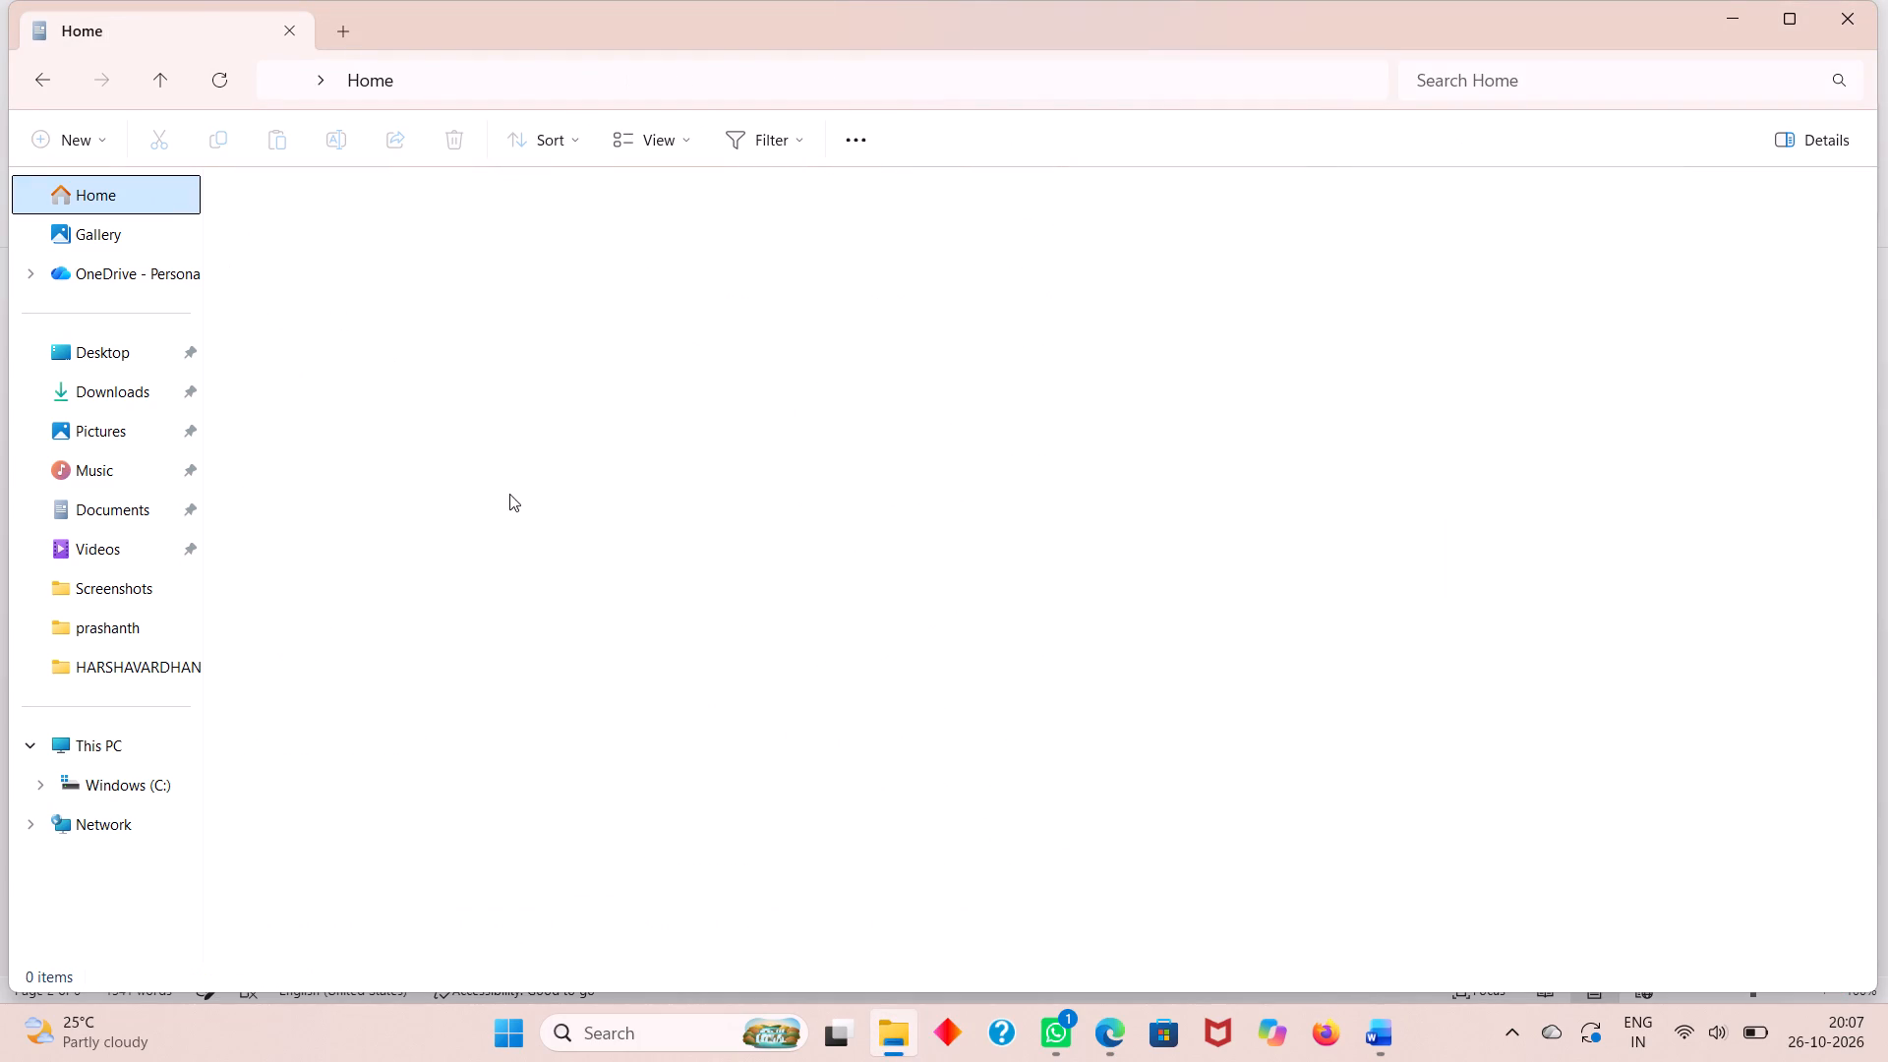
{"action": "scroll", "coordinate": [509, 494], "scroll_direction": "up", "scroll_amount": 12}
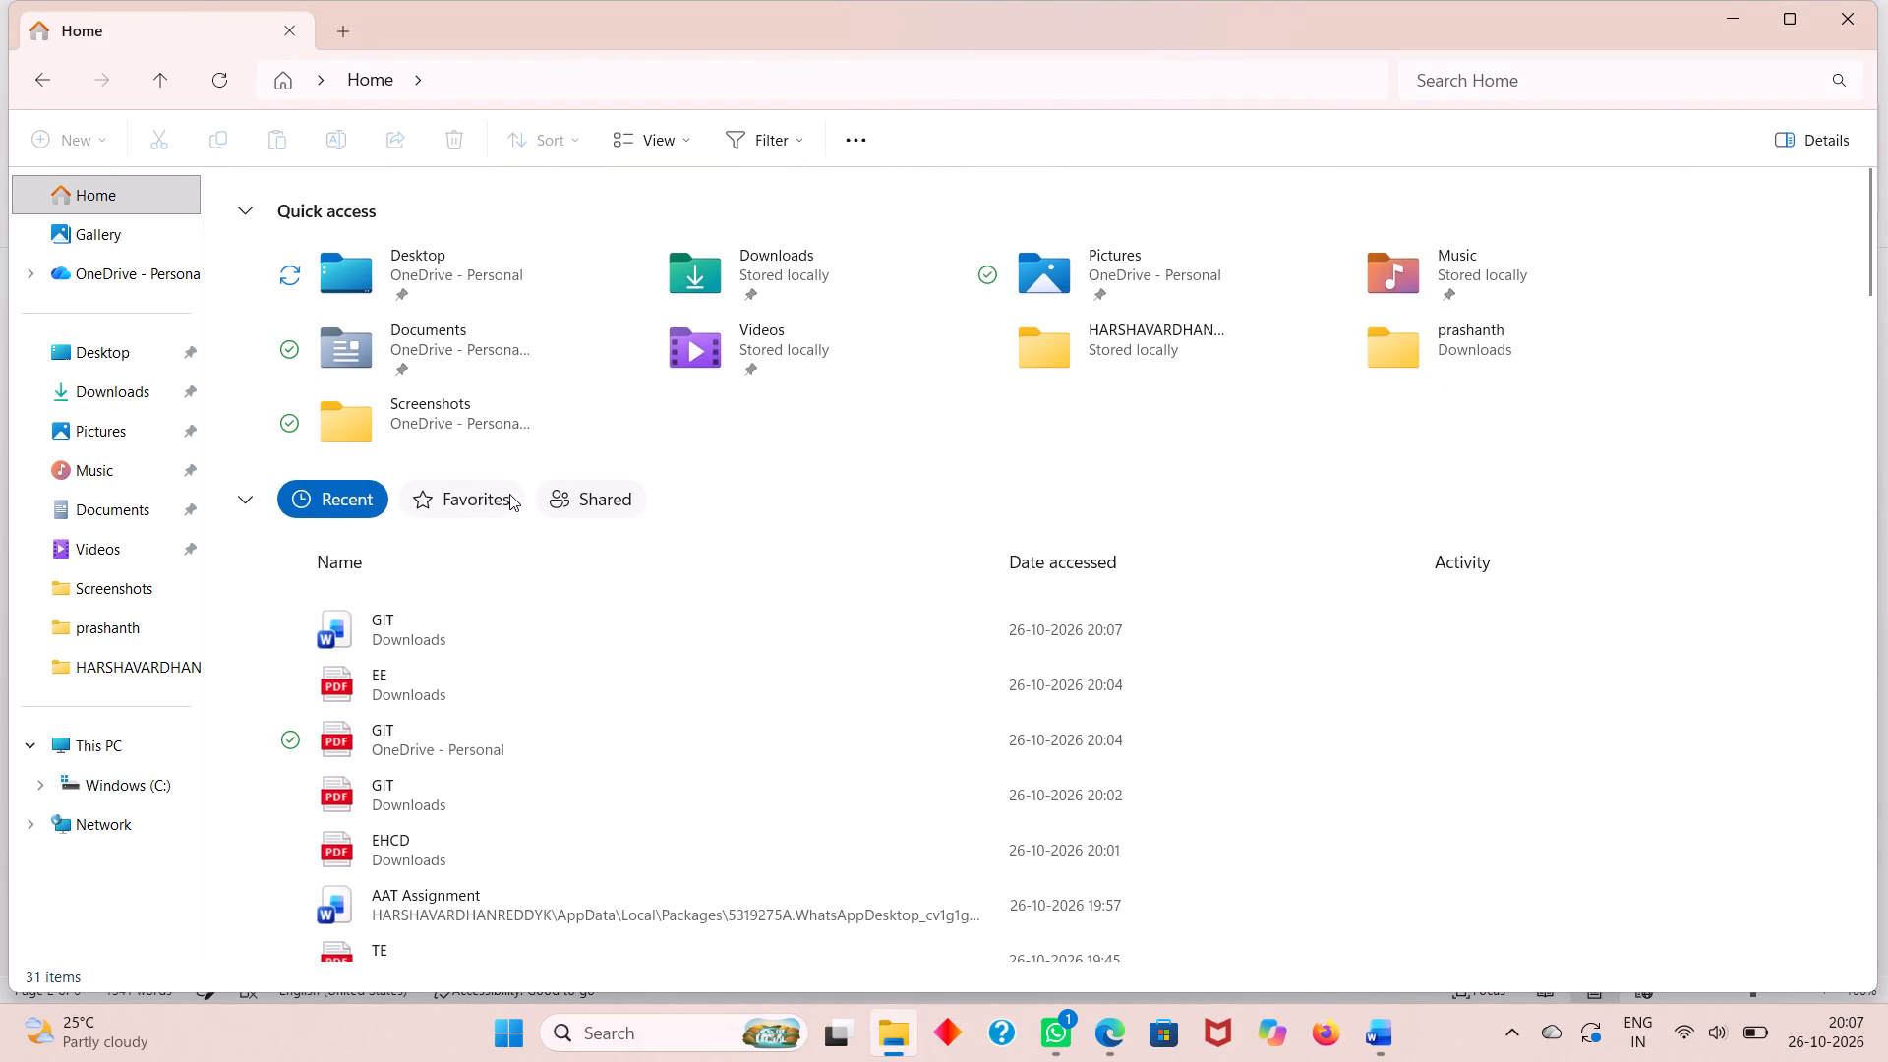
{"action": "scroll", "coordinate": [509, 494], "scroll_direction": "up", "scroll_amount": 1}
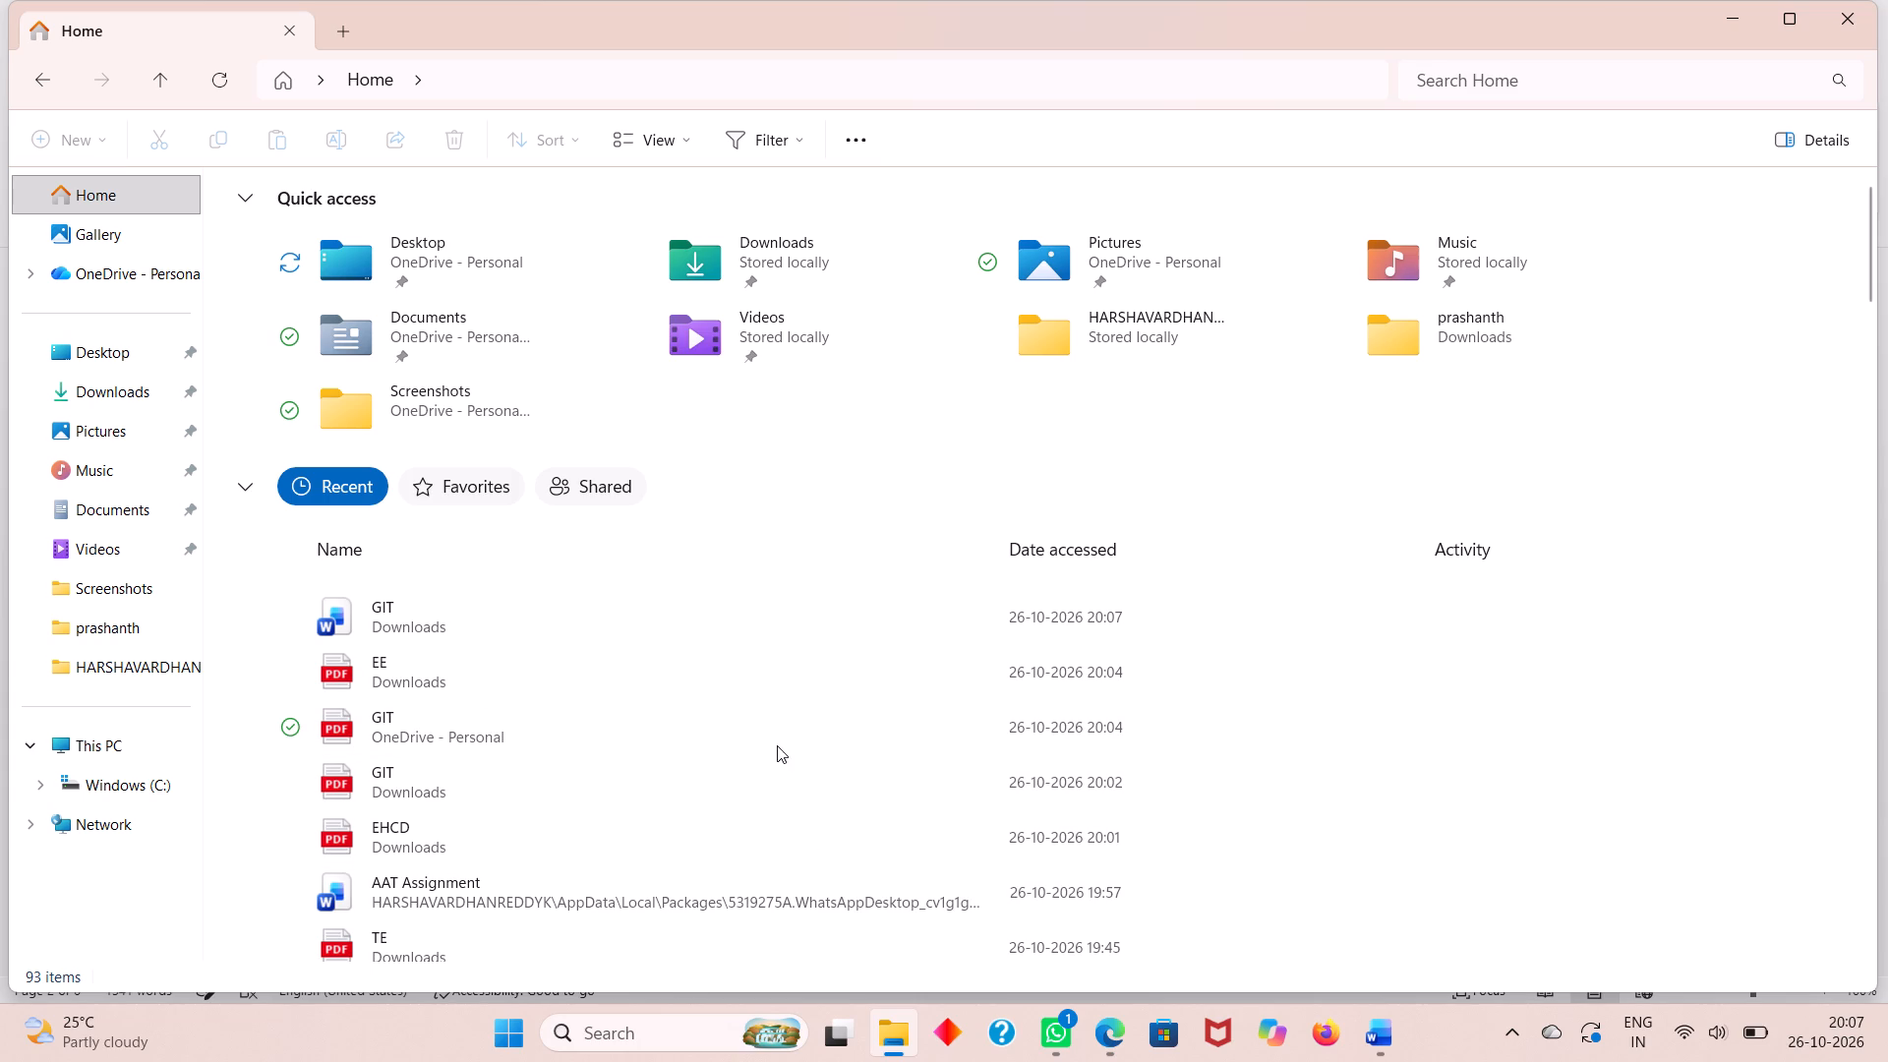
{"action": "double_click", "coordinate": [782, 749]}
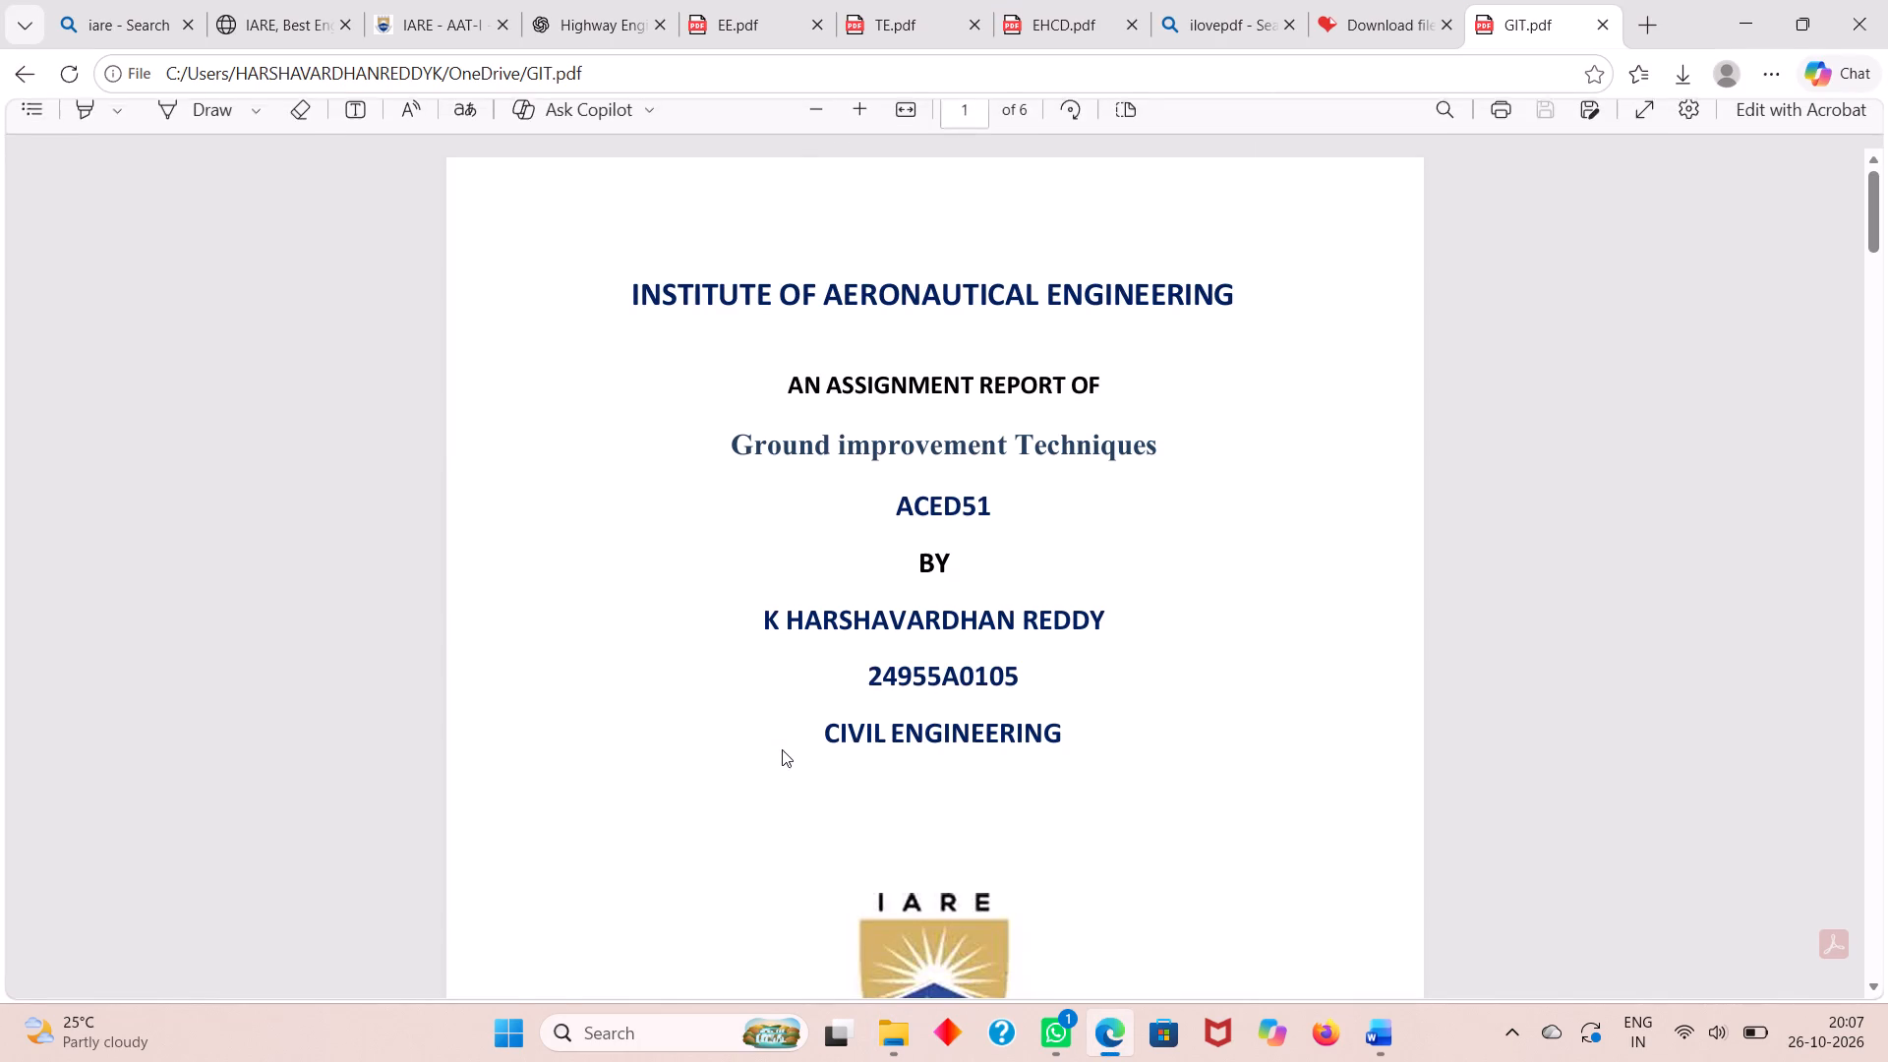
{"action": "scroll", "coordinate": [905, 724], "scroll_direction": "down", "scroll_amount": 4}
{"action": "scroll", "coordinate": [905, 724], "scroll_direction": "up", "scroll_amount": 3}
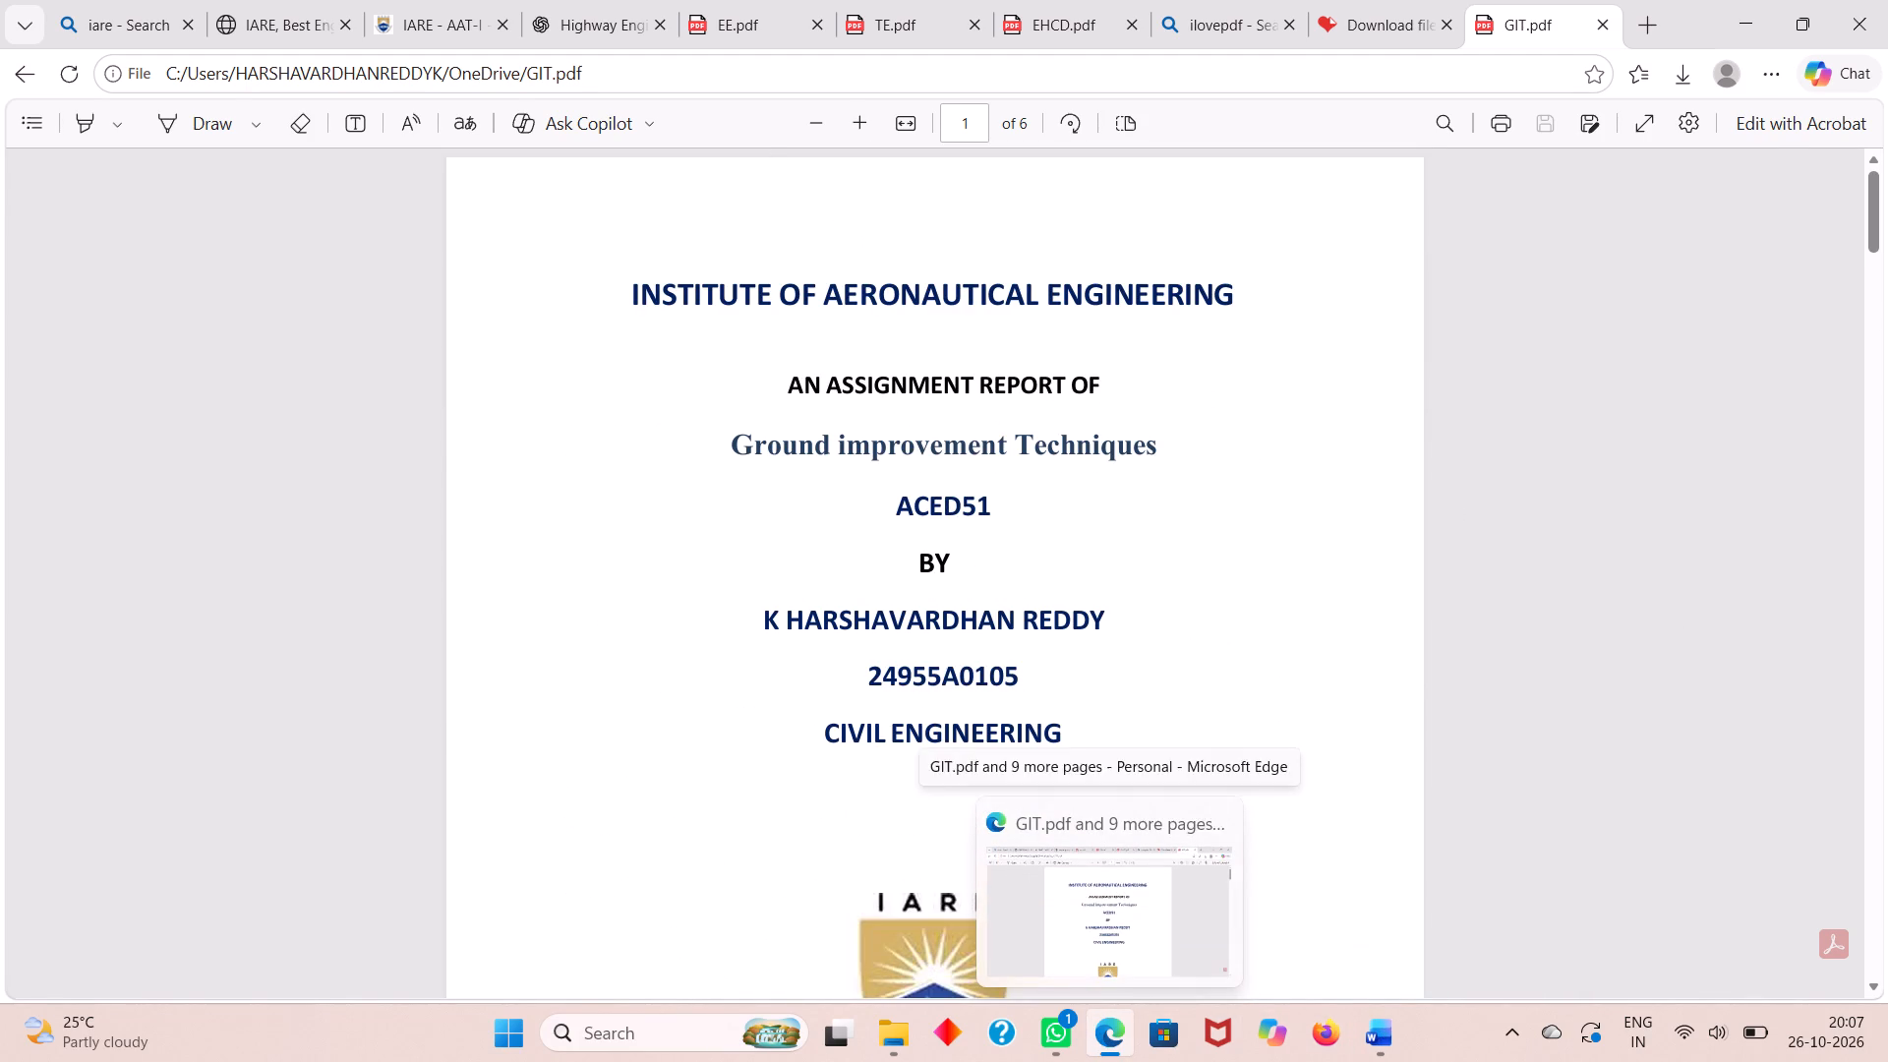
Return to the portal's AAT-I page and get the Assignment-I questions for ACED51 again.
{"action": "left_click", "coordinate": [430, 13]}
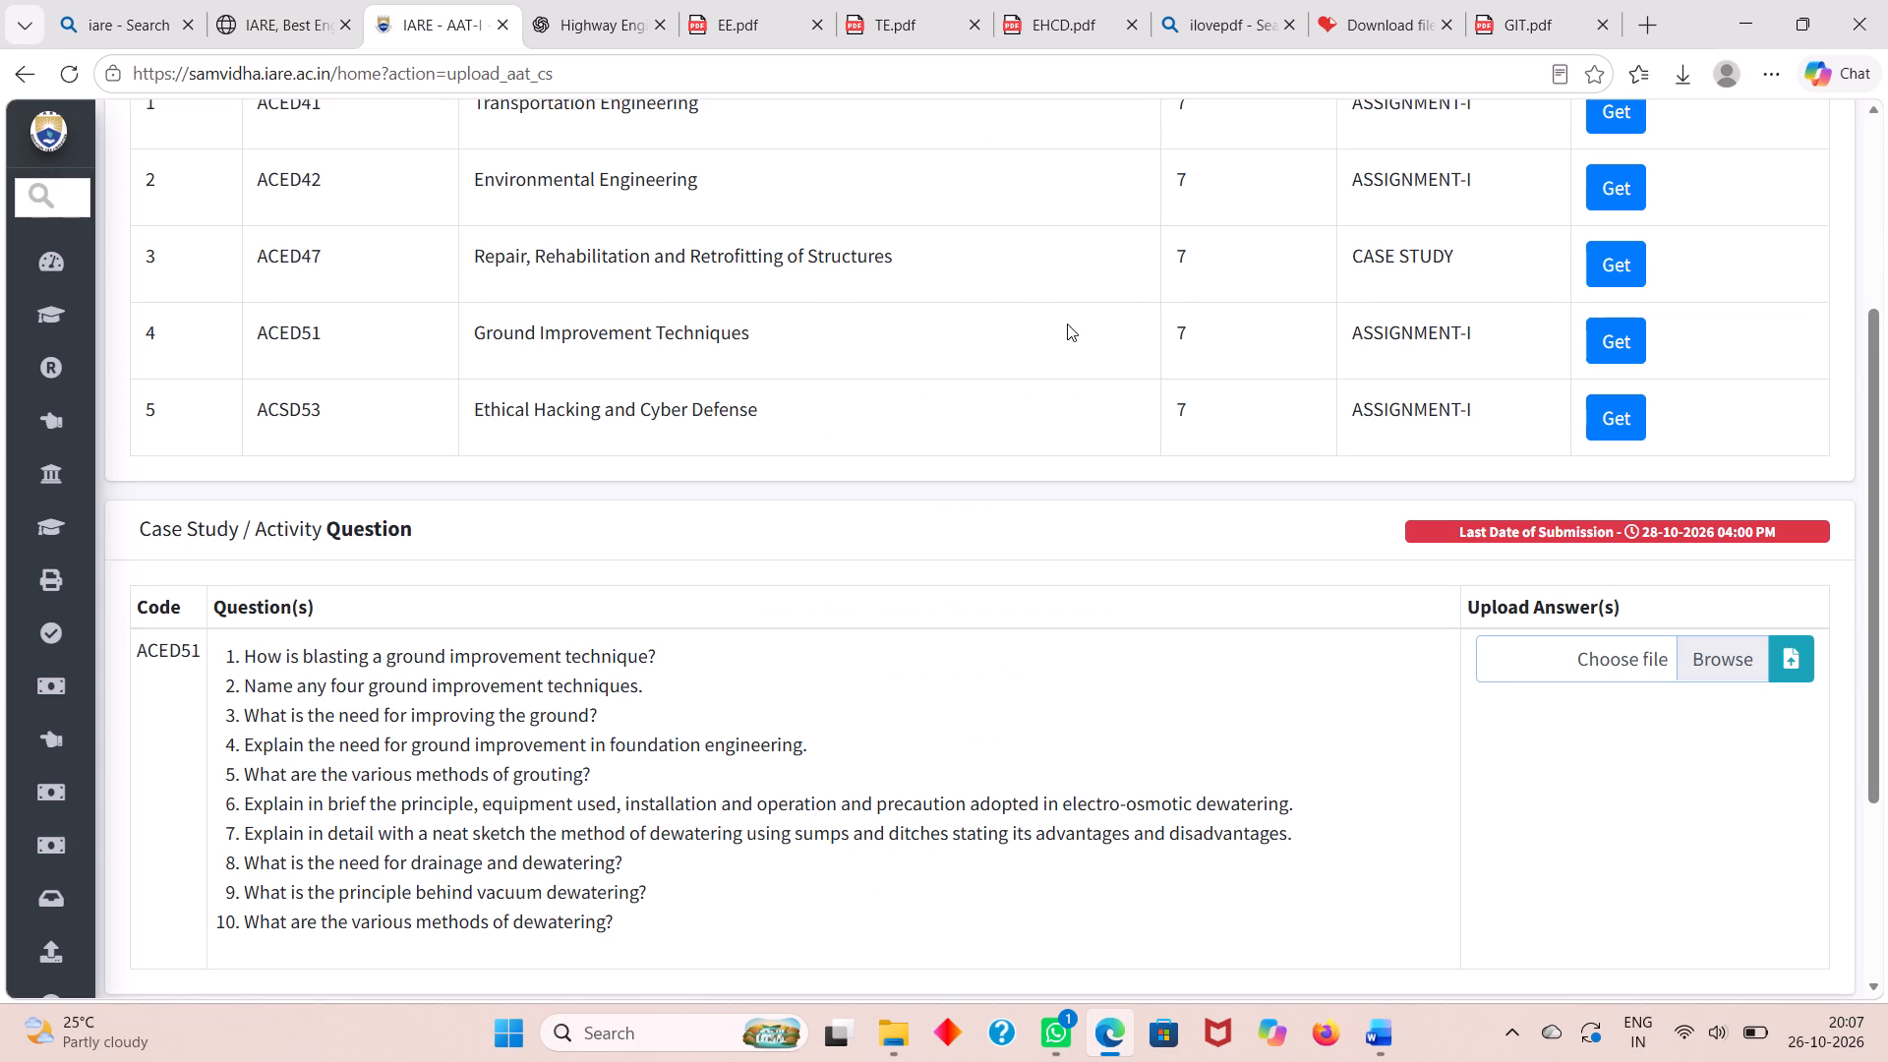
{"action": "left_click", "coordinate": [1600, 338]}
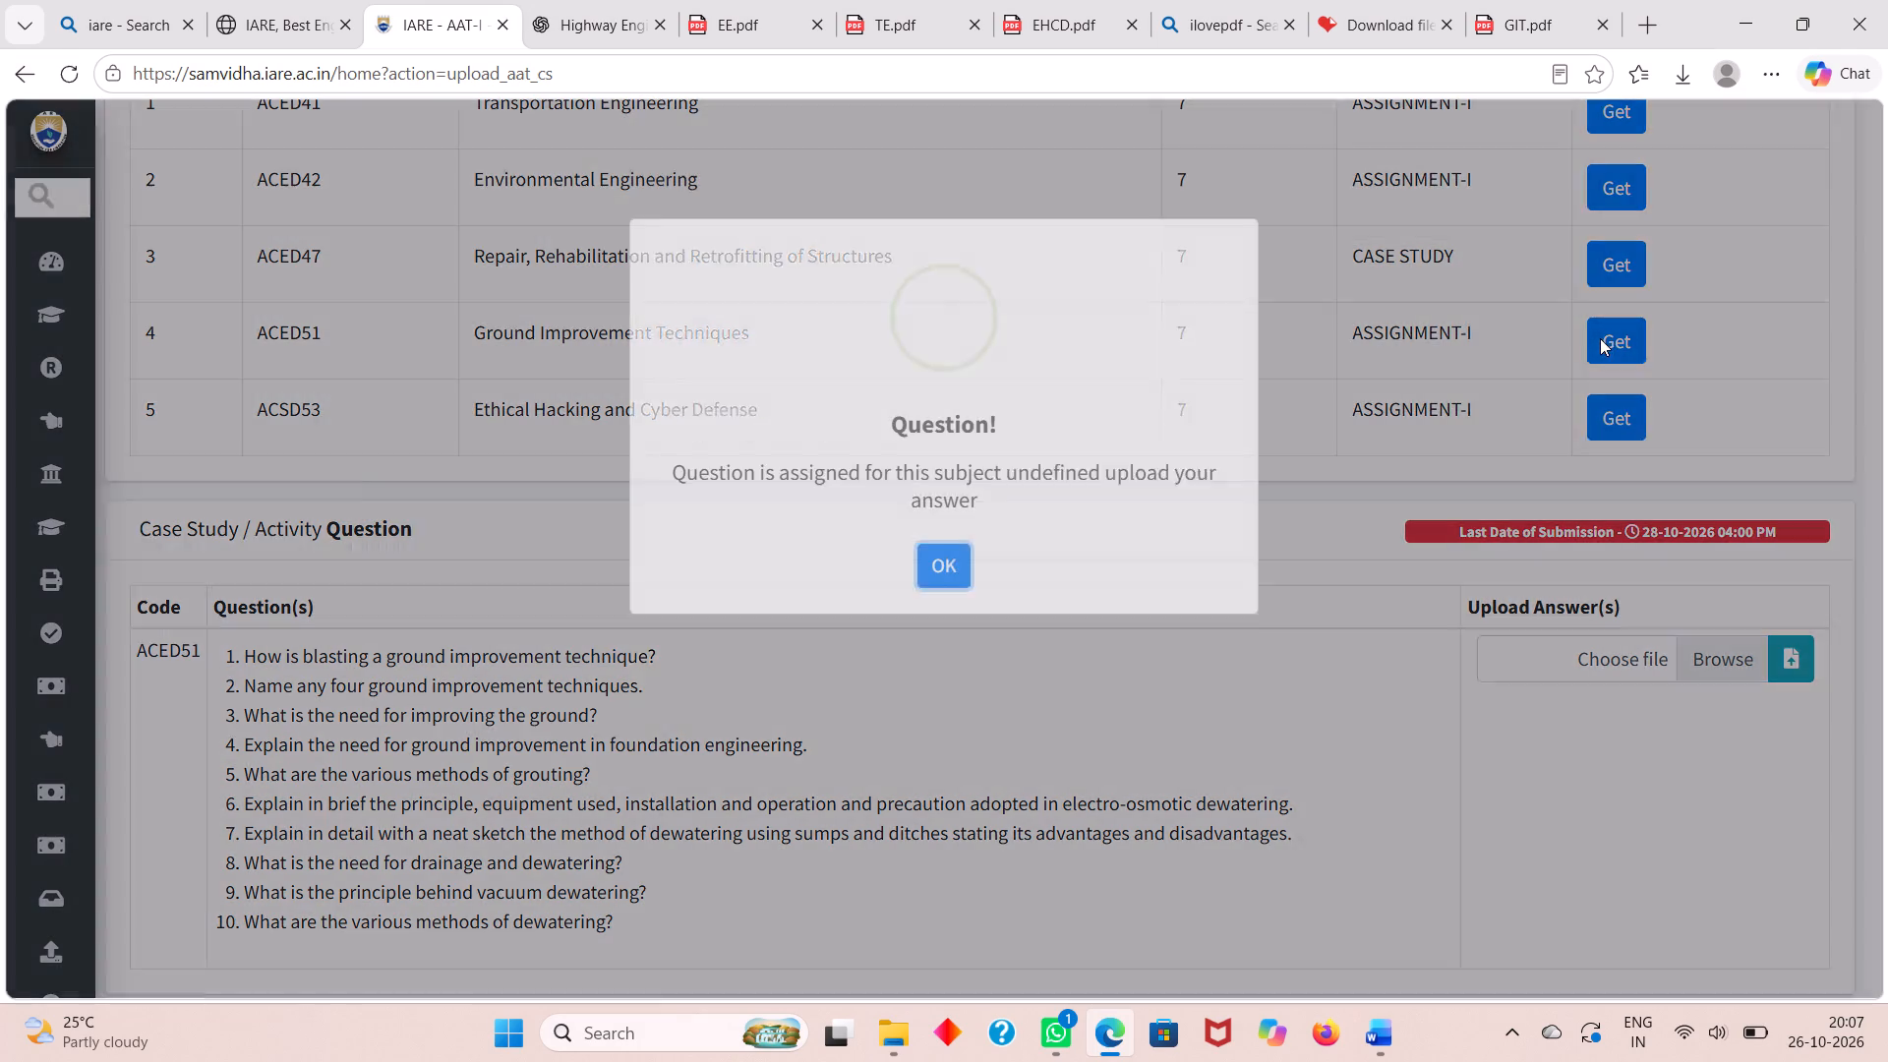
{"action": "left_click", "coordinate": [944, 710]}
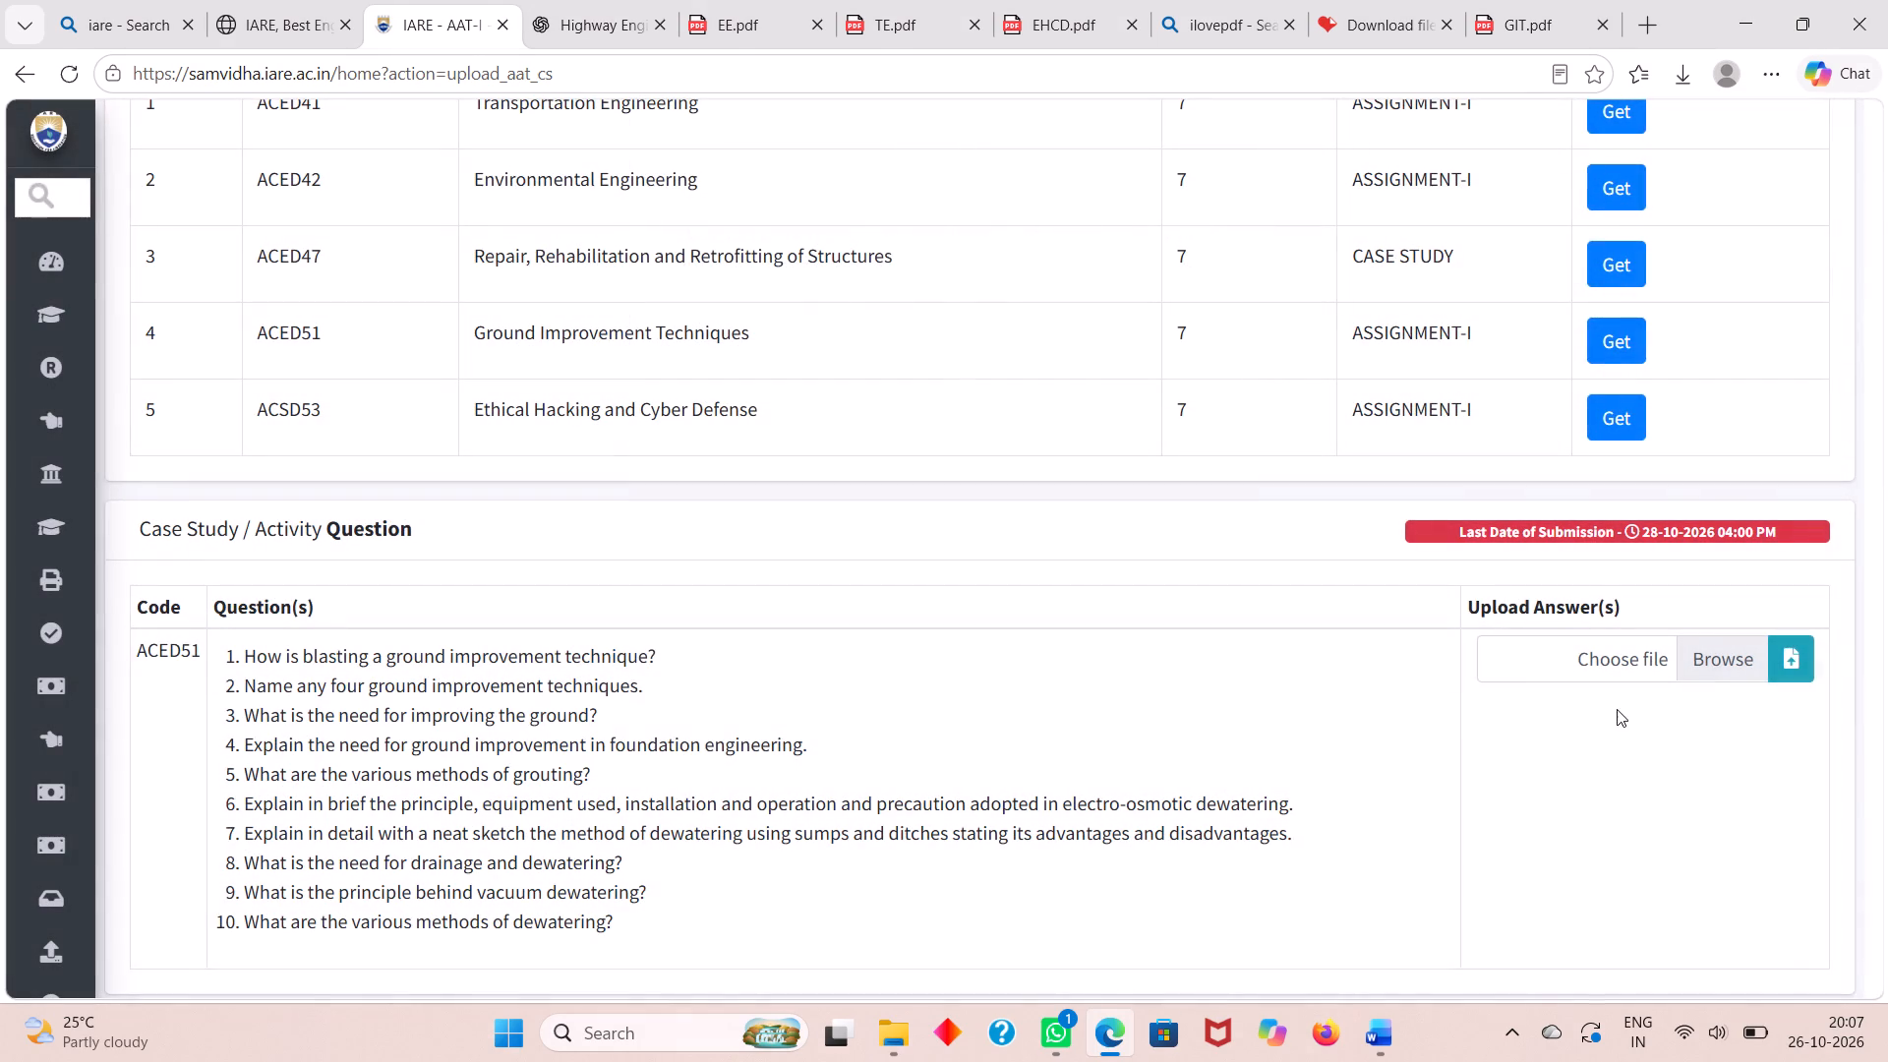
Upload the OneDrive copy of GIT.pdf from the recent files as the answer for ACED51.
{"action": "left_click", "coordinate": [1653, 662]}
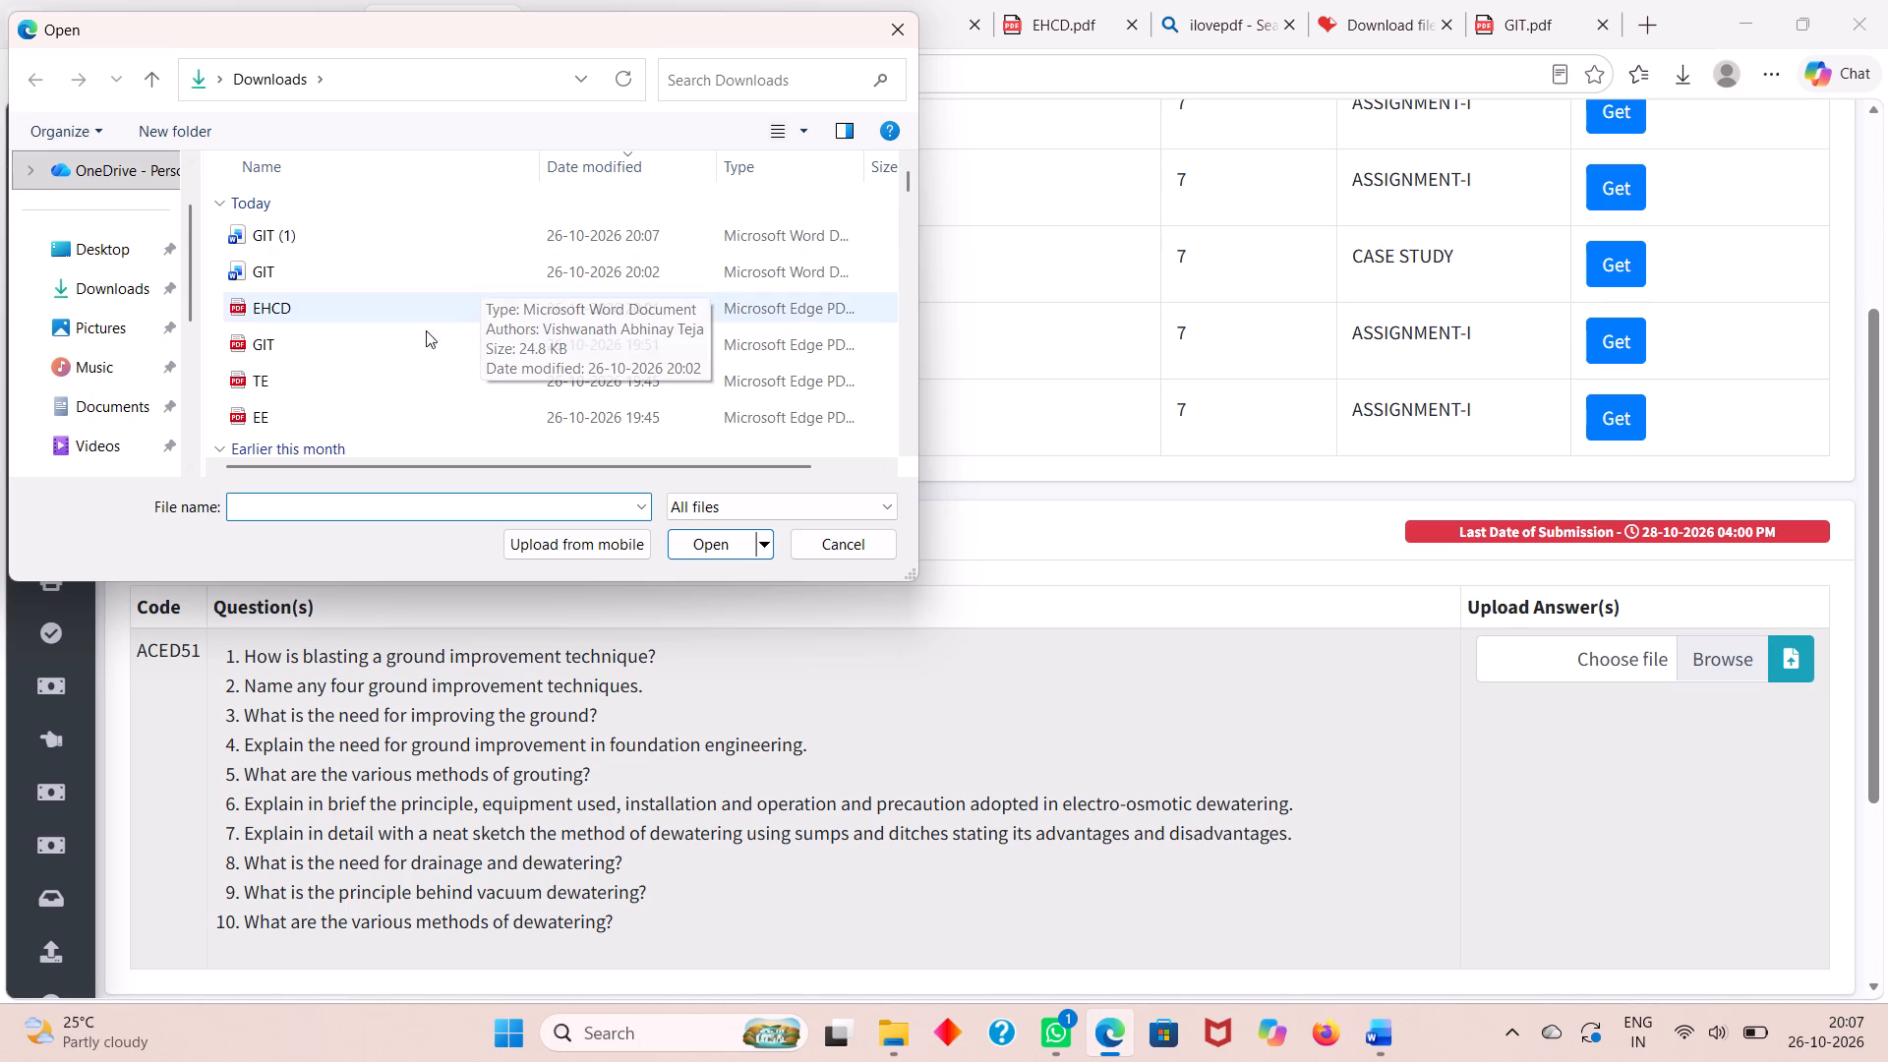
{"action": "scroll", "coordinate": [99, 199], "scroll_direction": "up", "scroll_amount": 7}
{"action": "left_click", "coordinate": [112, 184]}
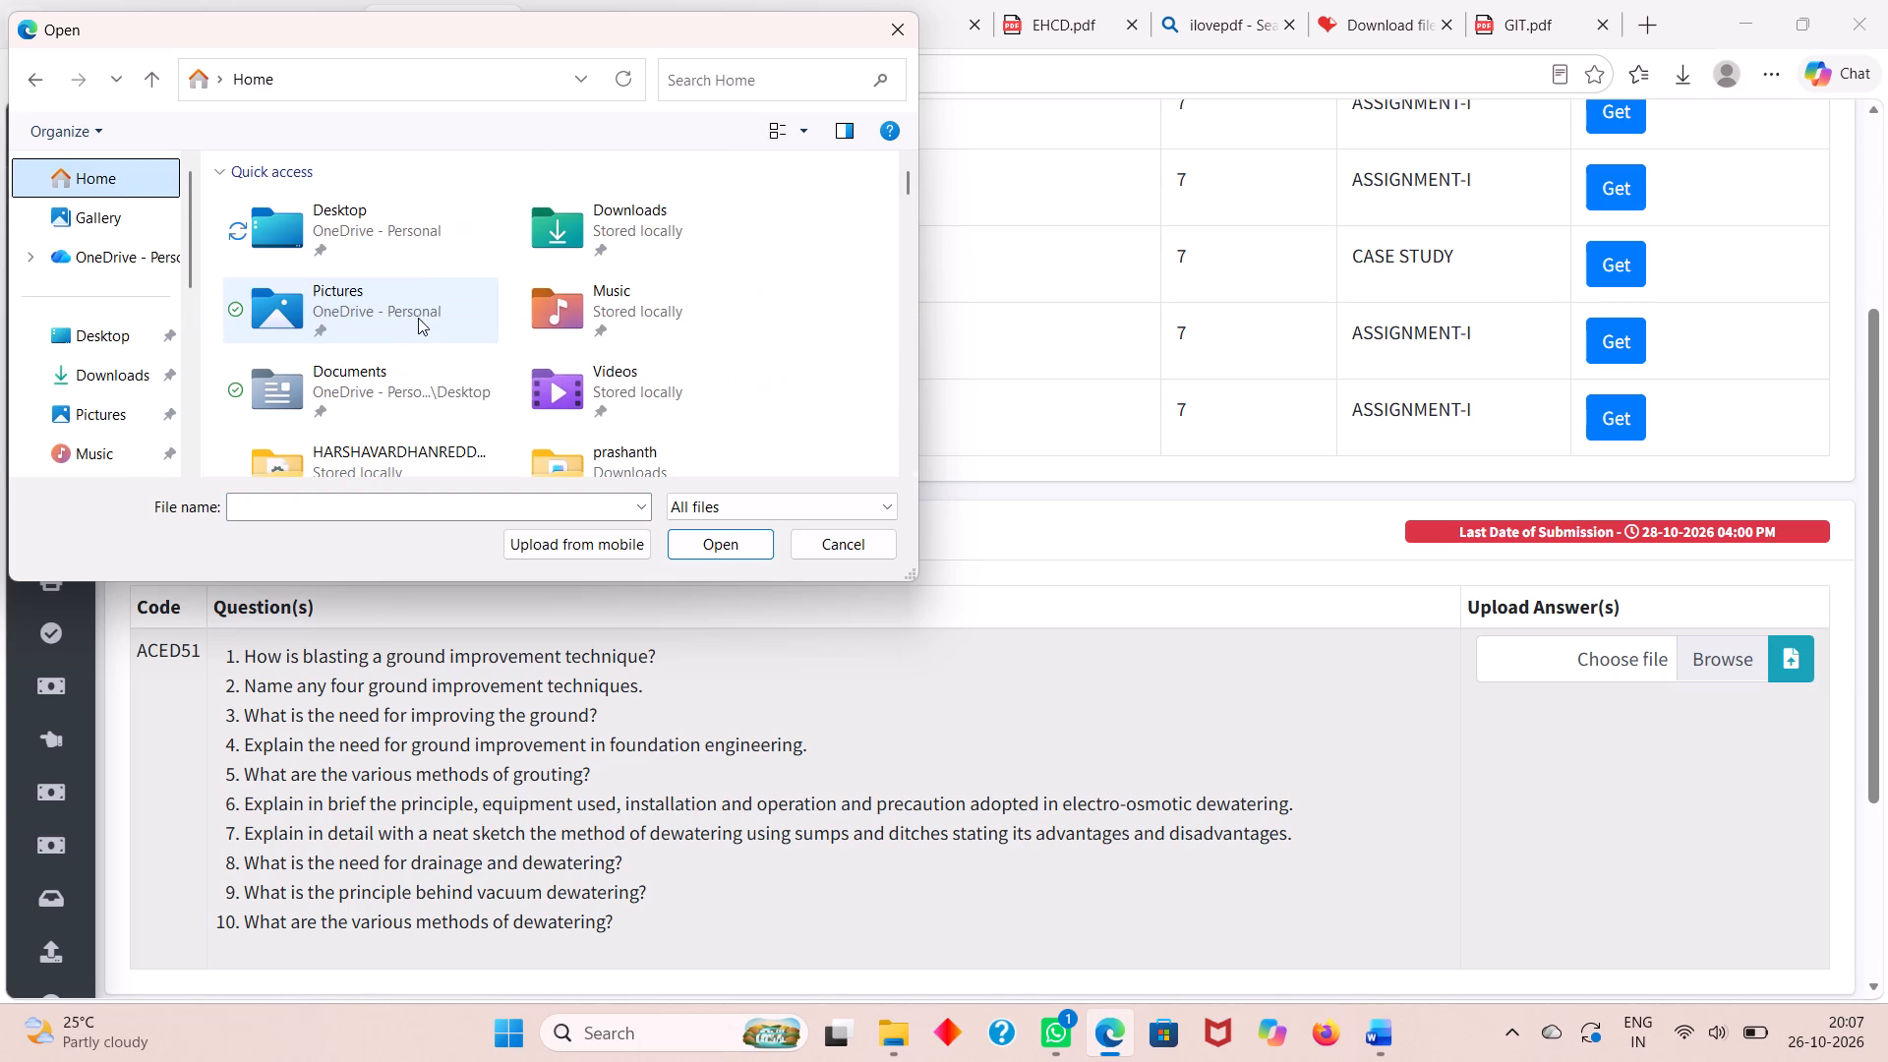
{"action": "scroll", "coordinate": [389, 384], "scroll_direction": "down", "scroll_amount": 1}
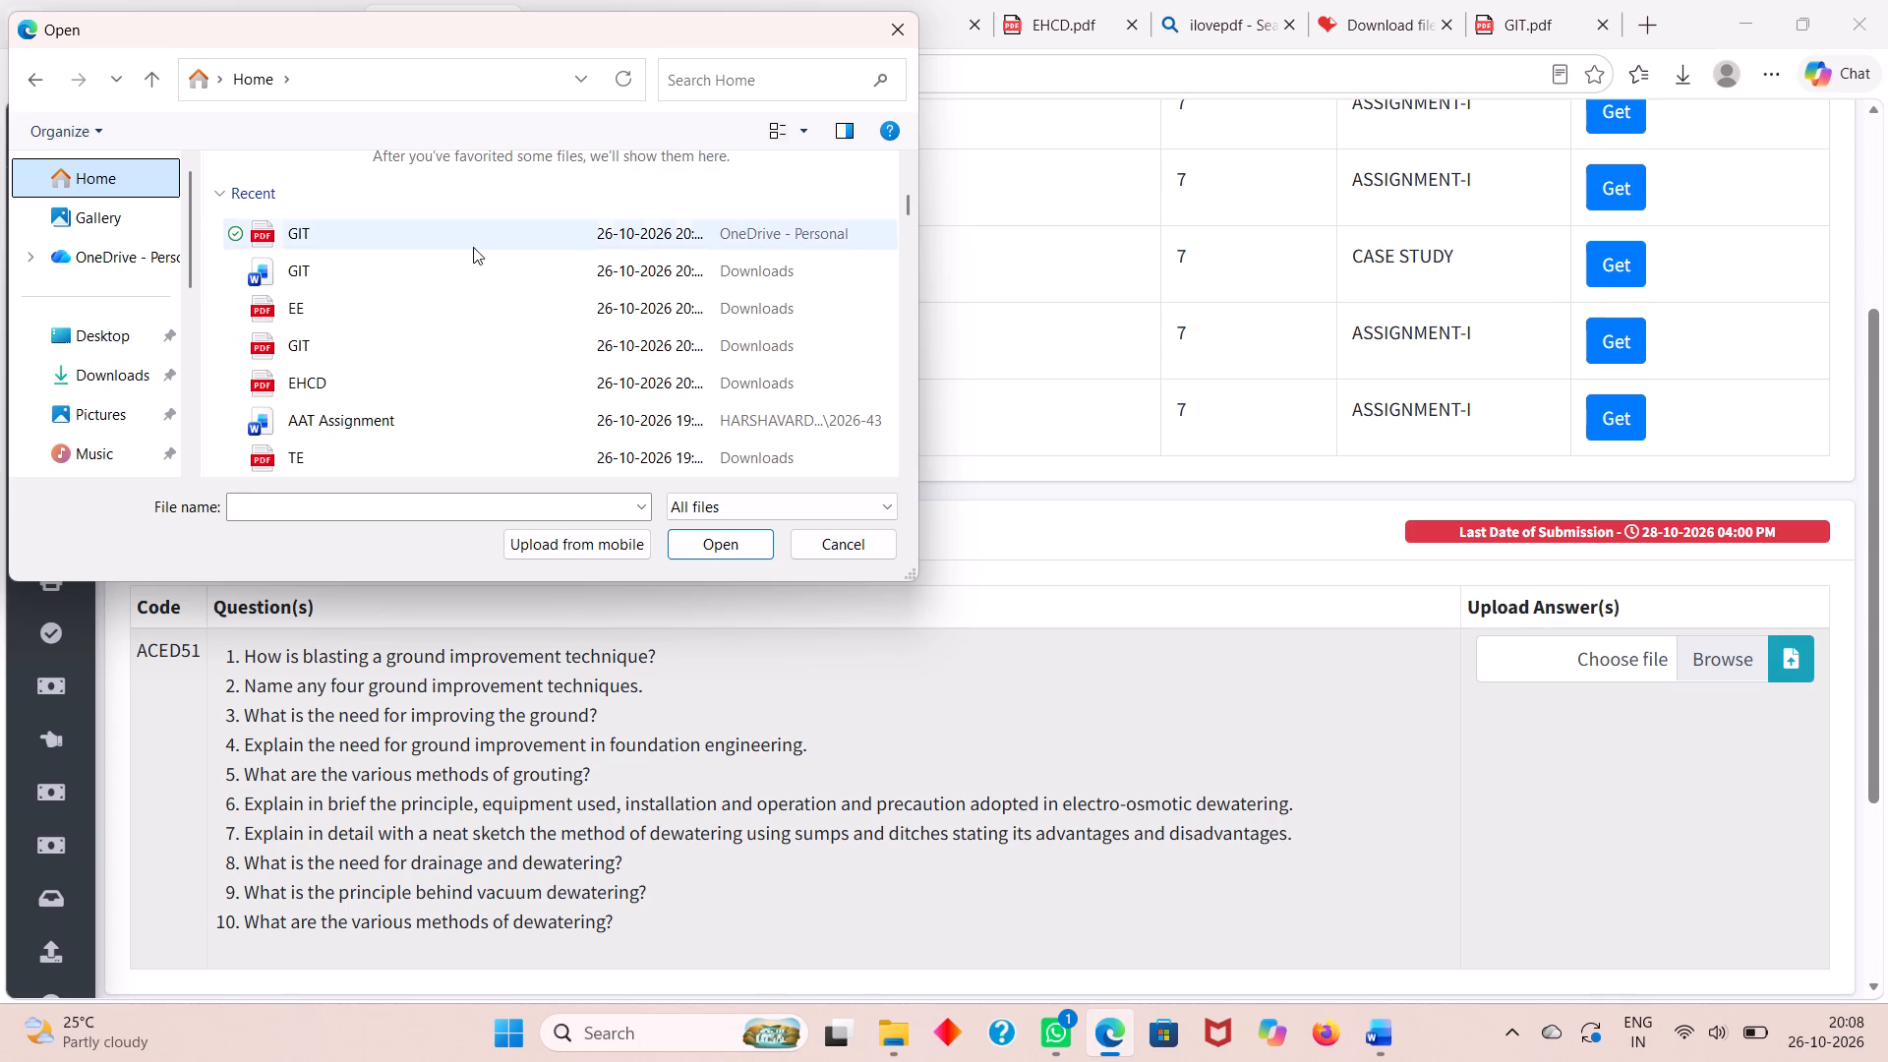
{"action": "left_click", "coordinate": [491, 237]}
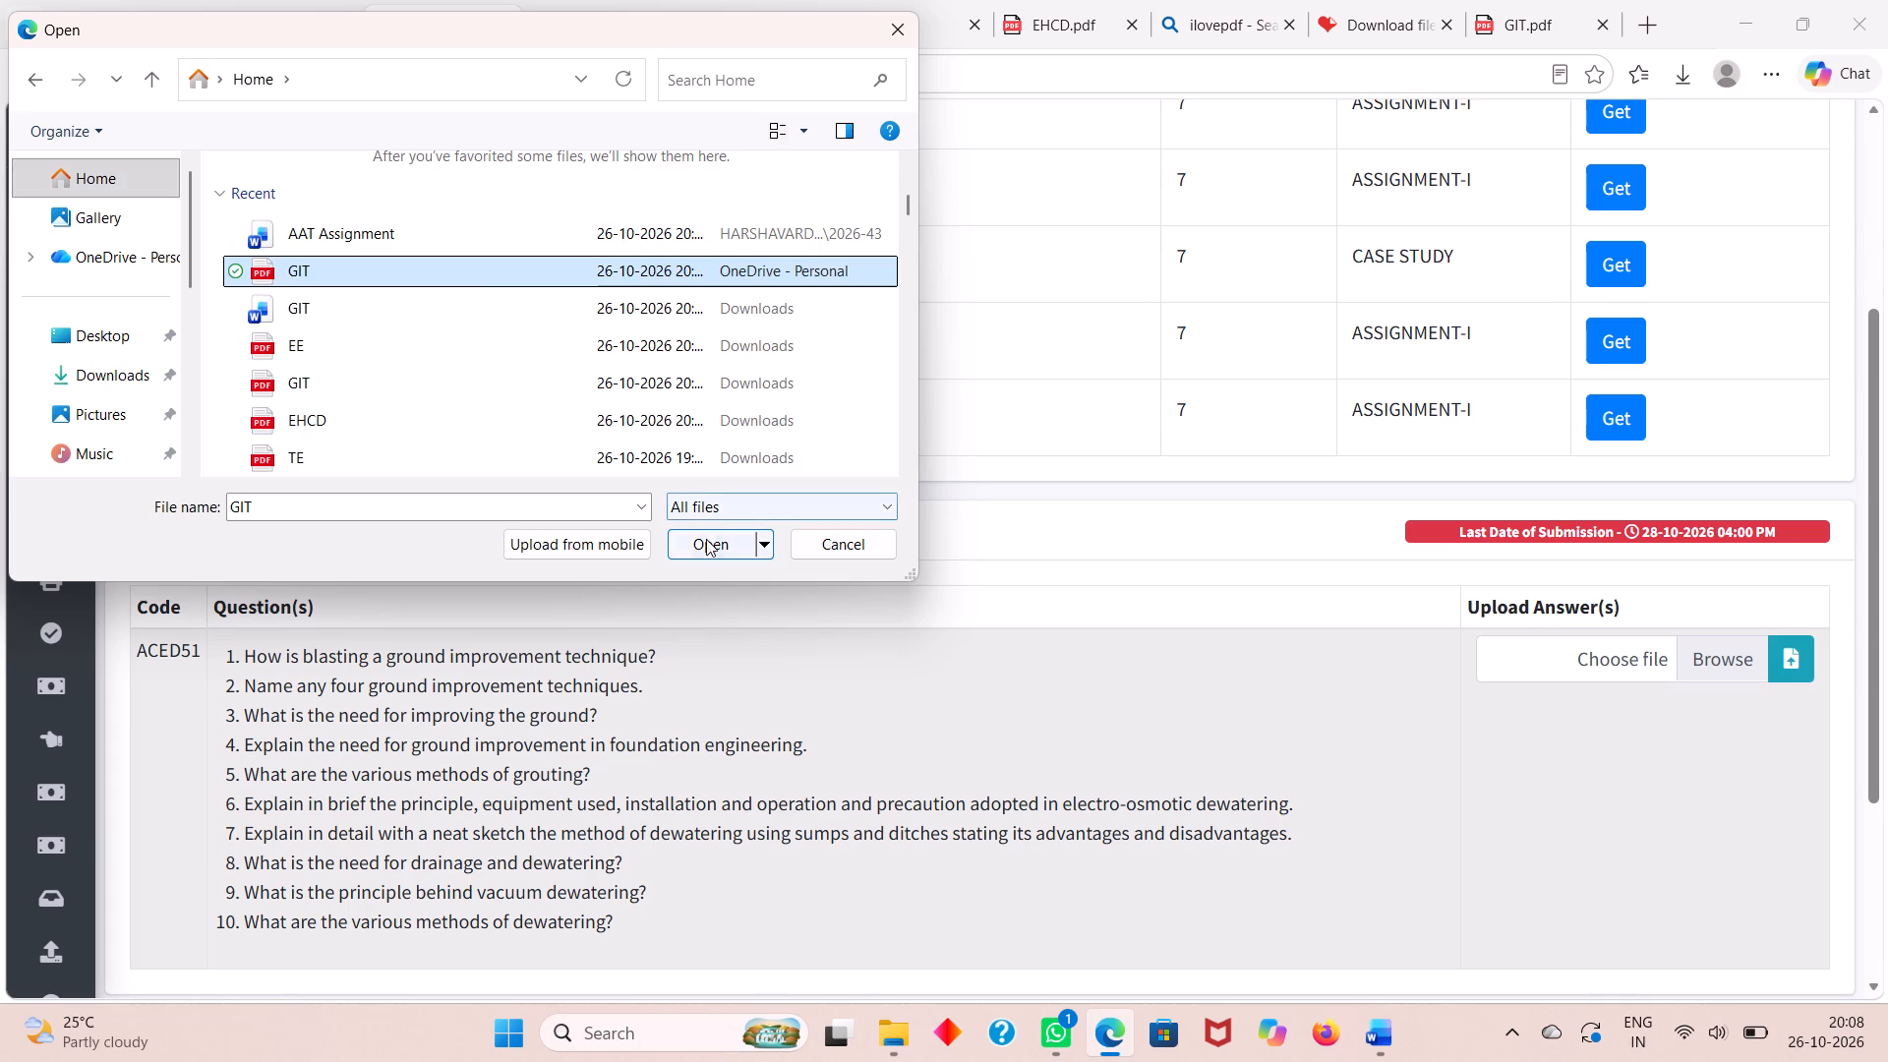
{"action": "left_click", "coordinate": [706, 546]}
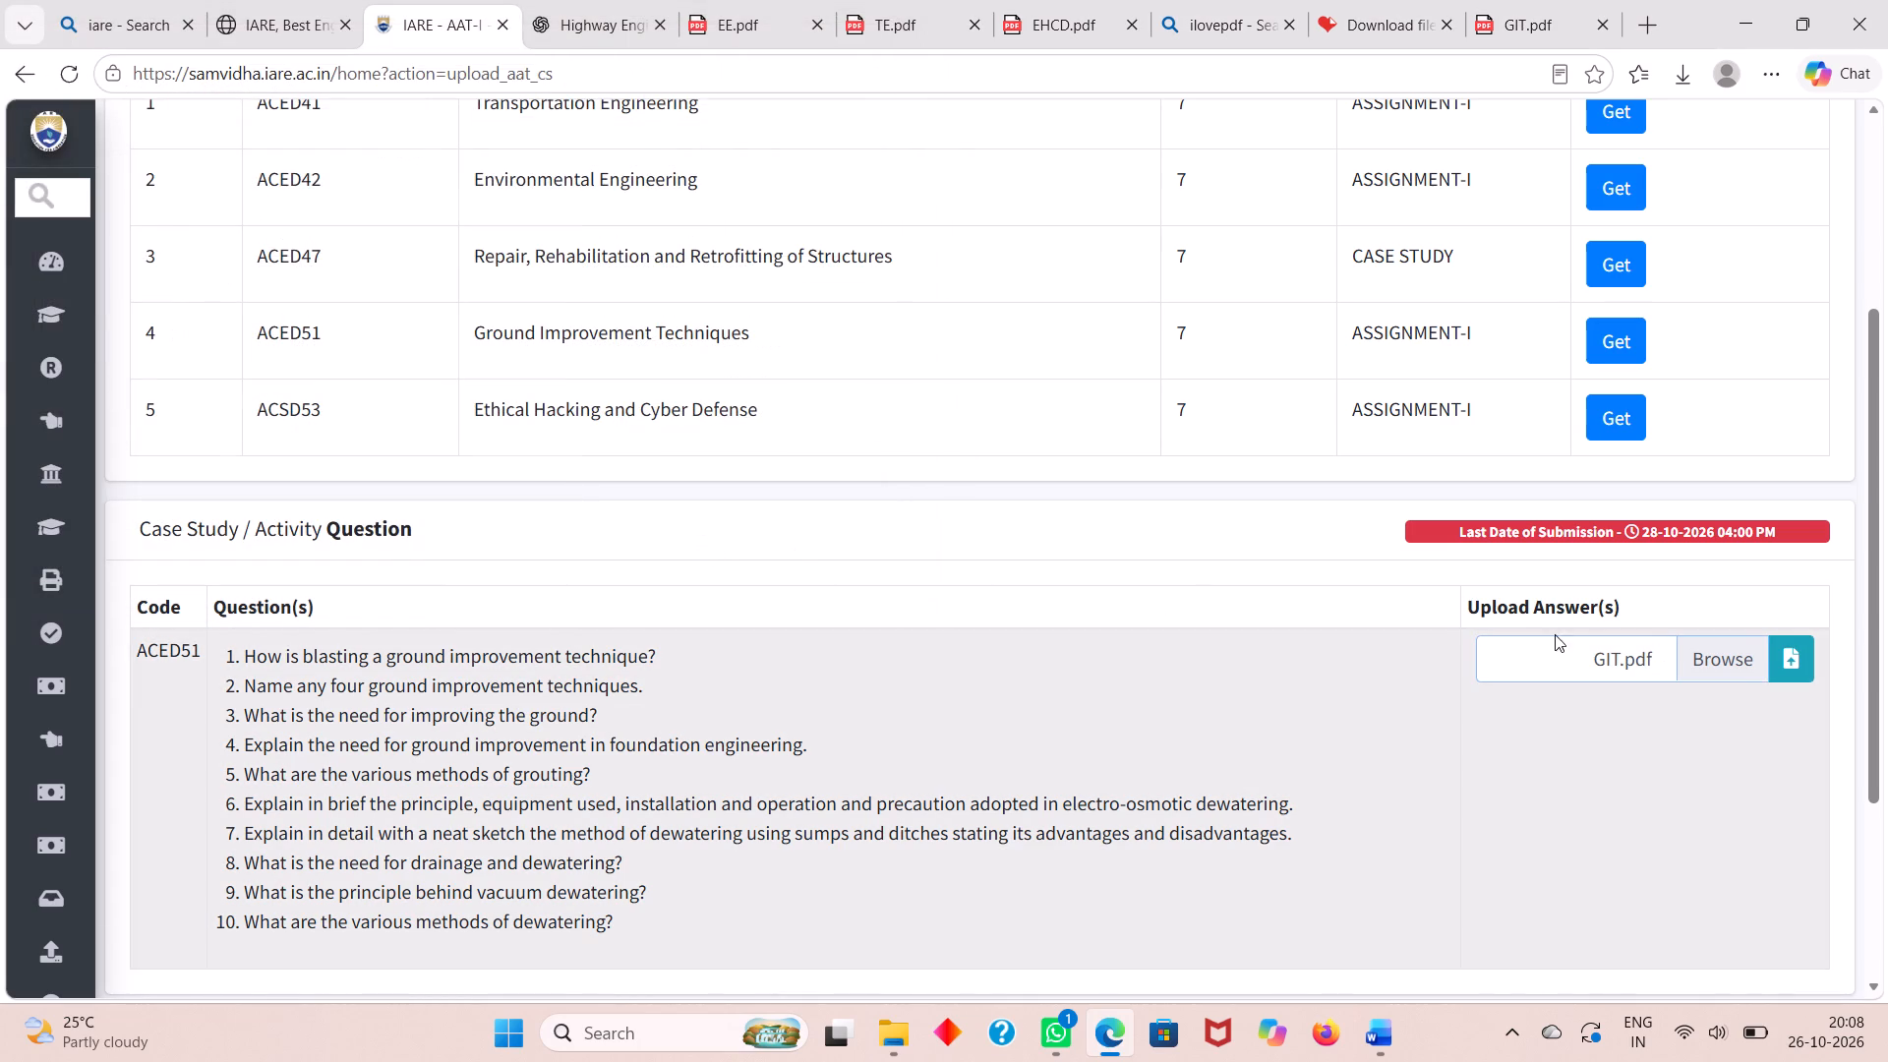
{"action": "left_click", "coordinate": [1792, 663]}
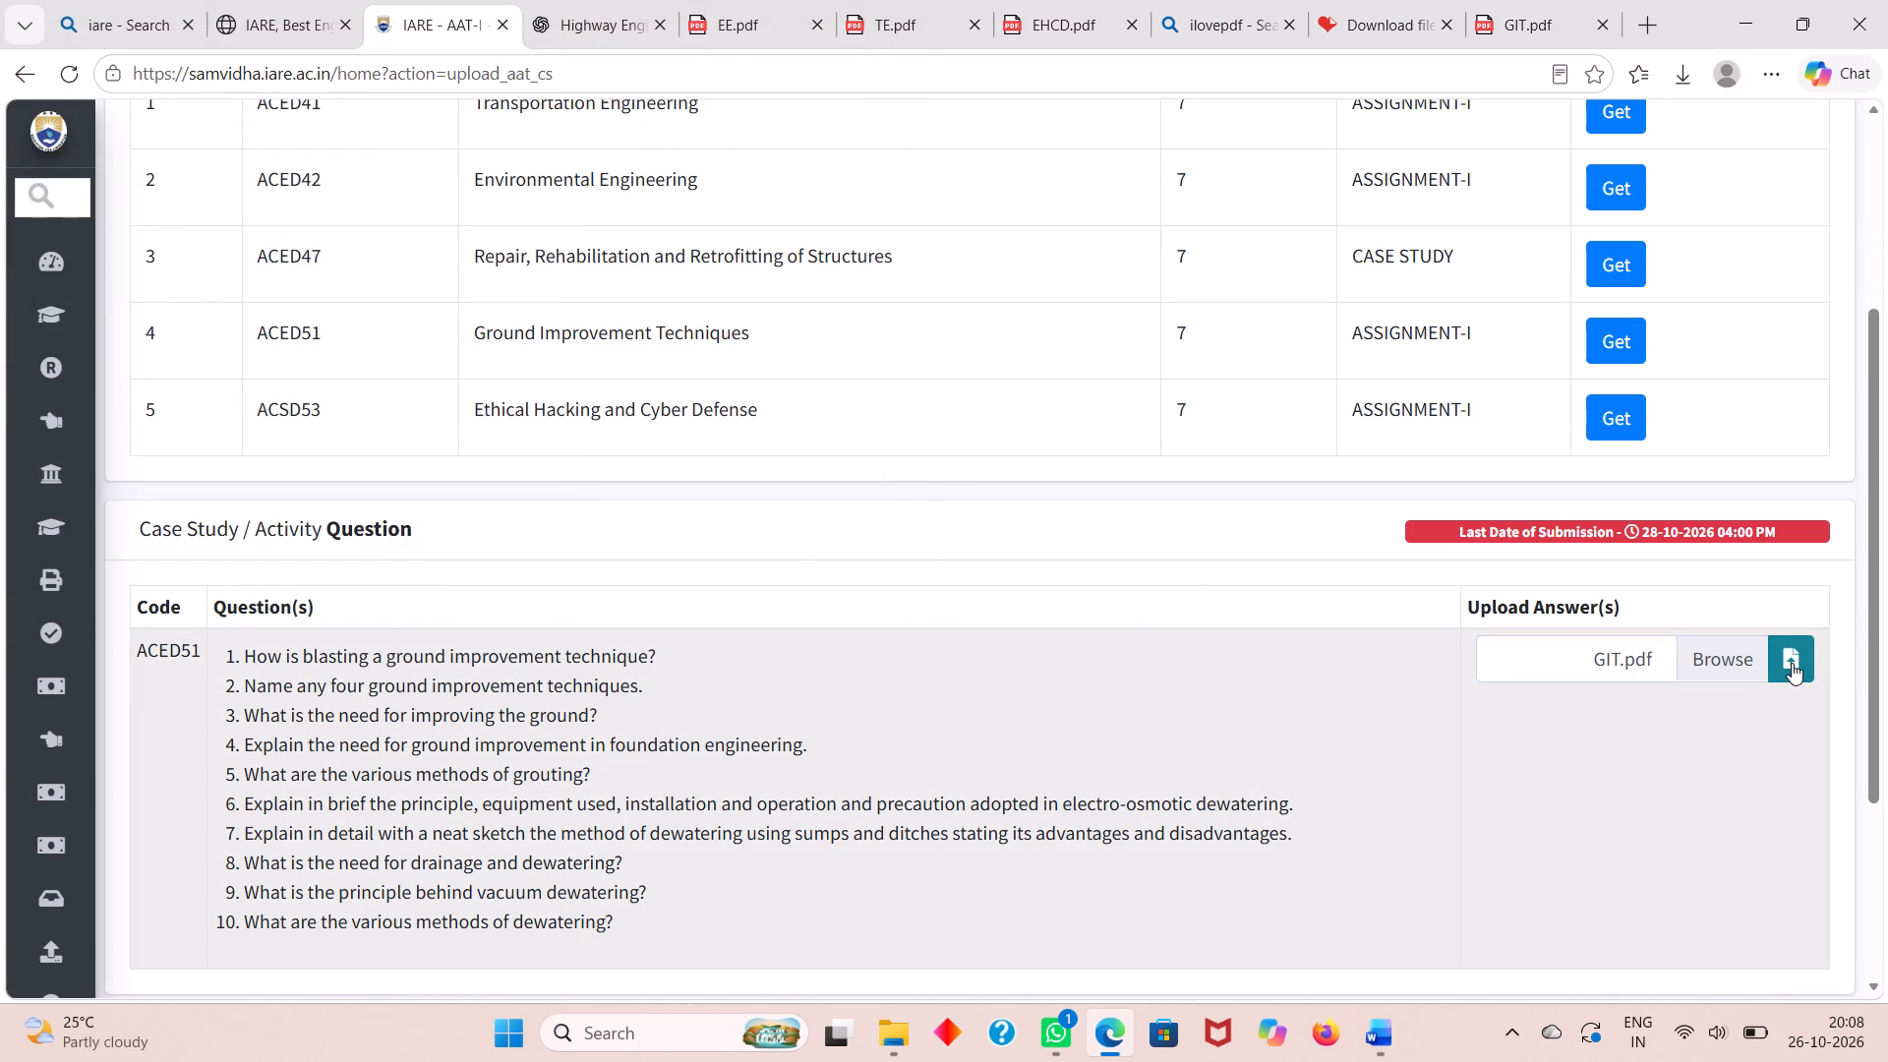
{"action": "left_click", "coordinate": [945, 687]}
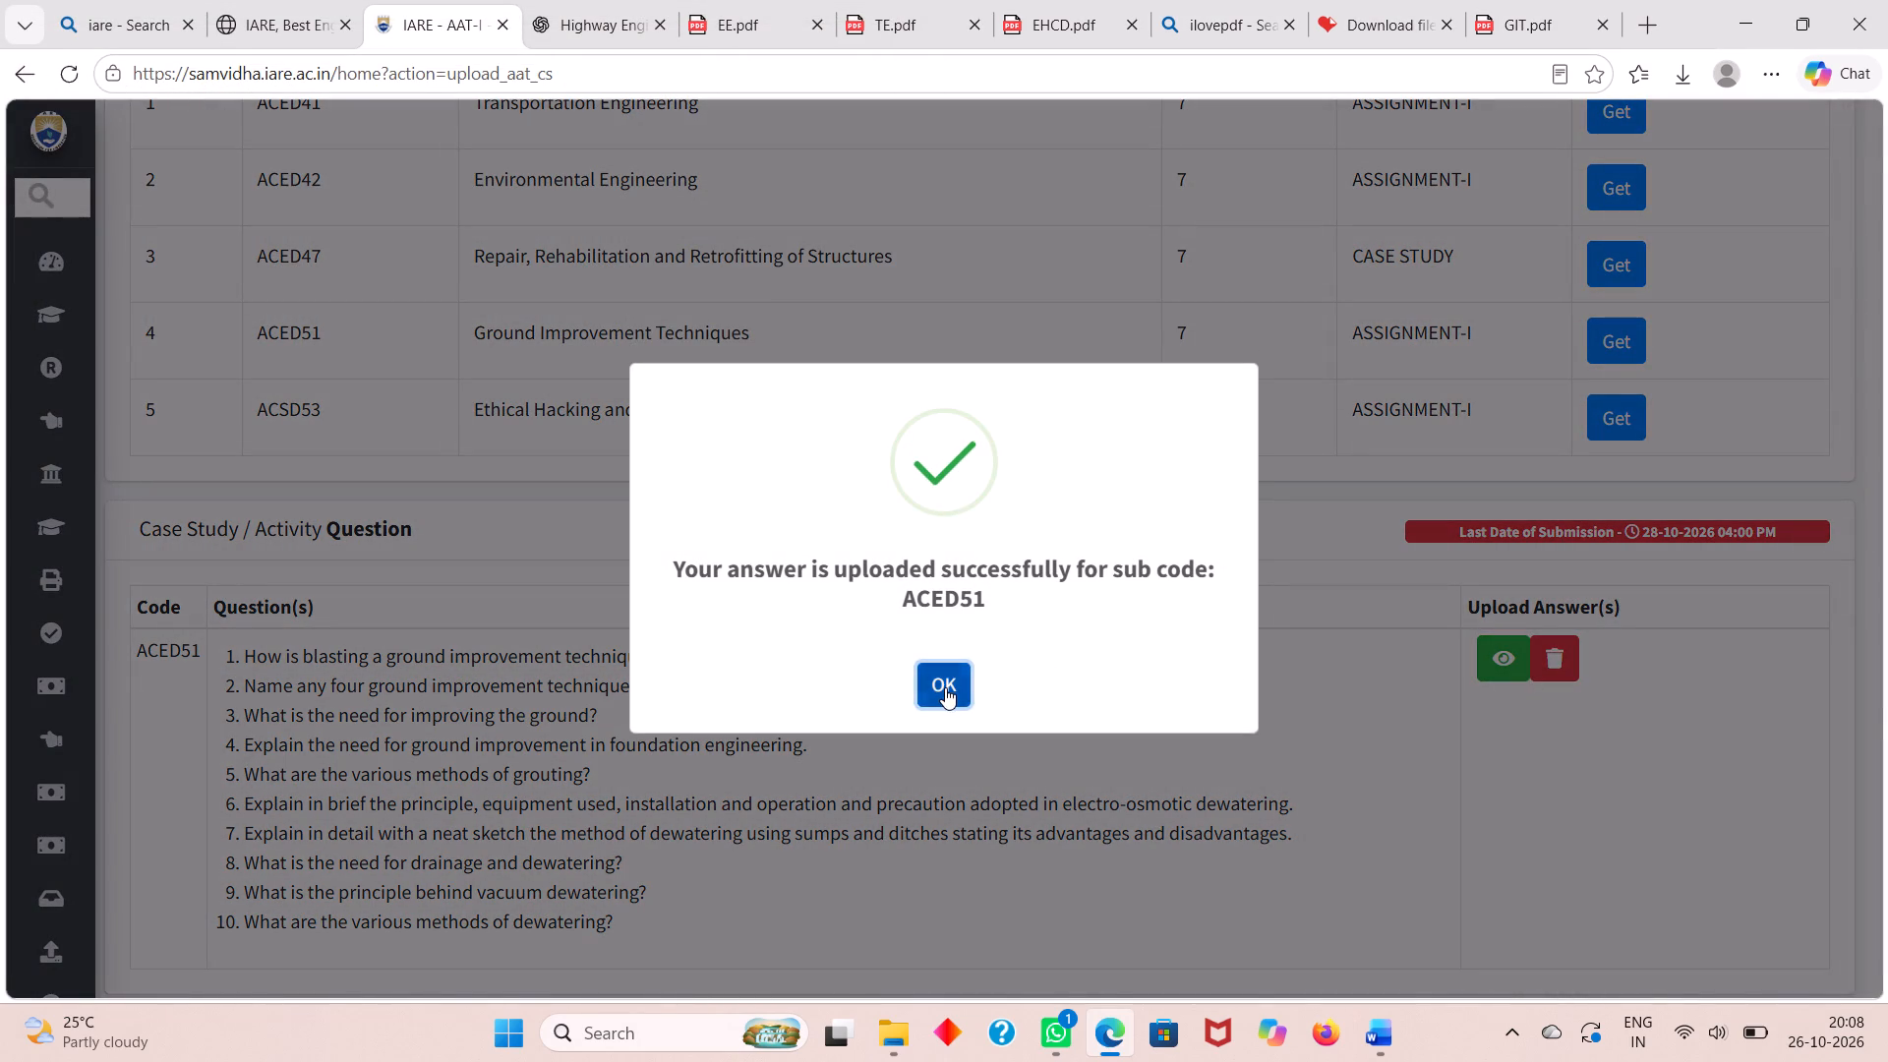
Get the Assignment-I questions for Ethical Hacking and Cyber Defense (ACSD53).
{"action": "scroll", "coordinate": [1347, 495], "scroll_direction": "up", "scroll_amount": 1}
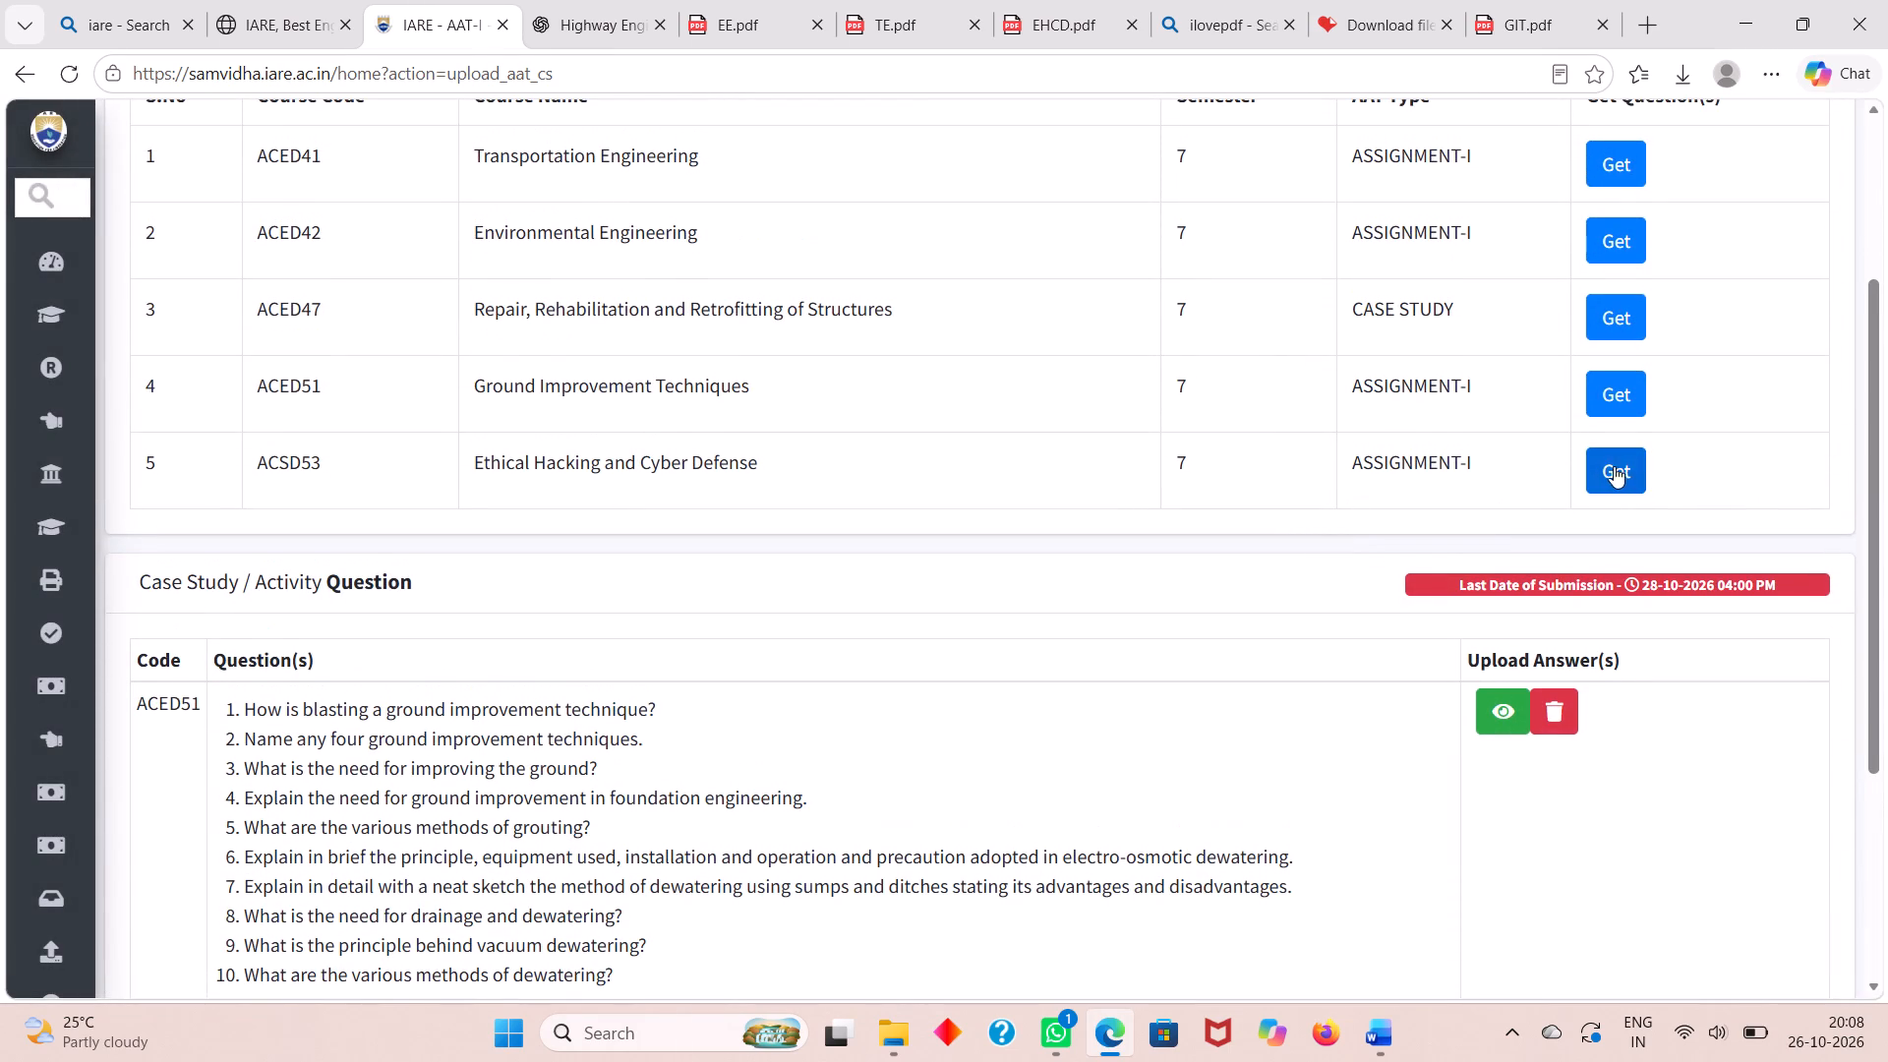
{"action": "left_click", "coordinate": [1611, 466]}
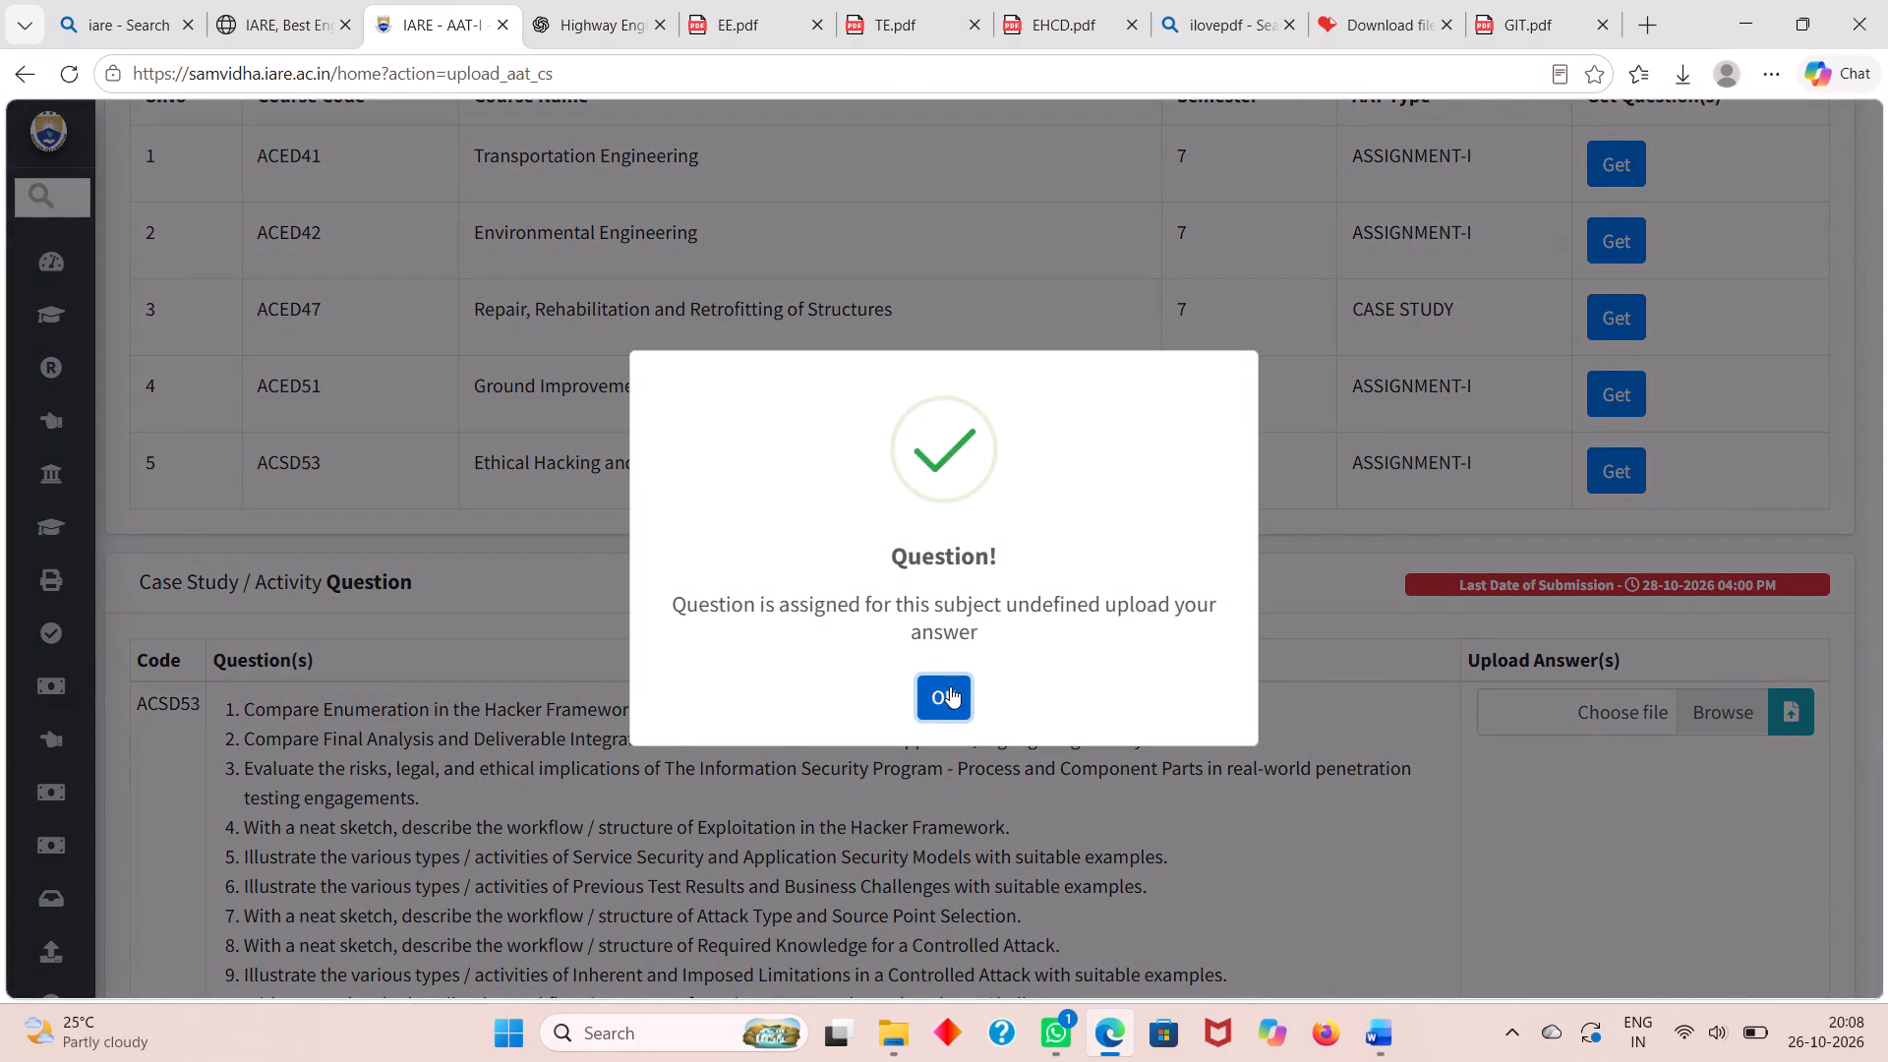
{"action": "left_click", "coordinate": [950, 686]}
Upload EHCD.pdf from the Downloads folder as the answer for Ethical Hacking and Cyber Defense (ACSD53).
{"action": "left_click", "coordinate": [1538, 717]}
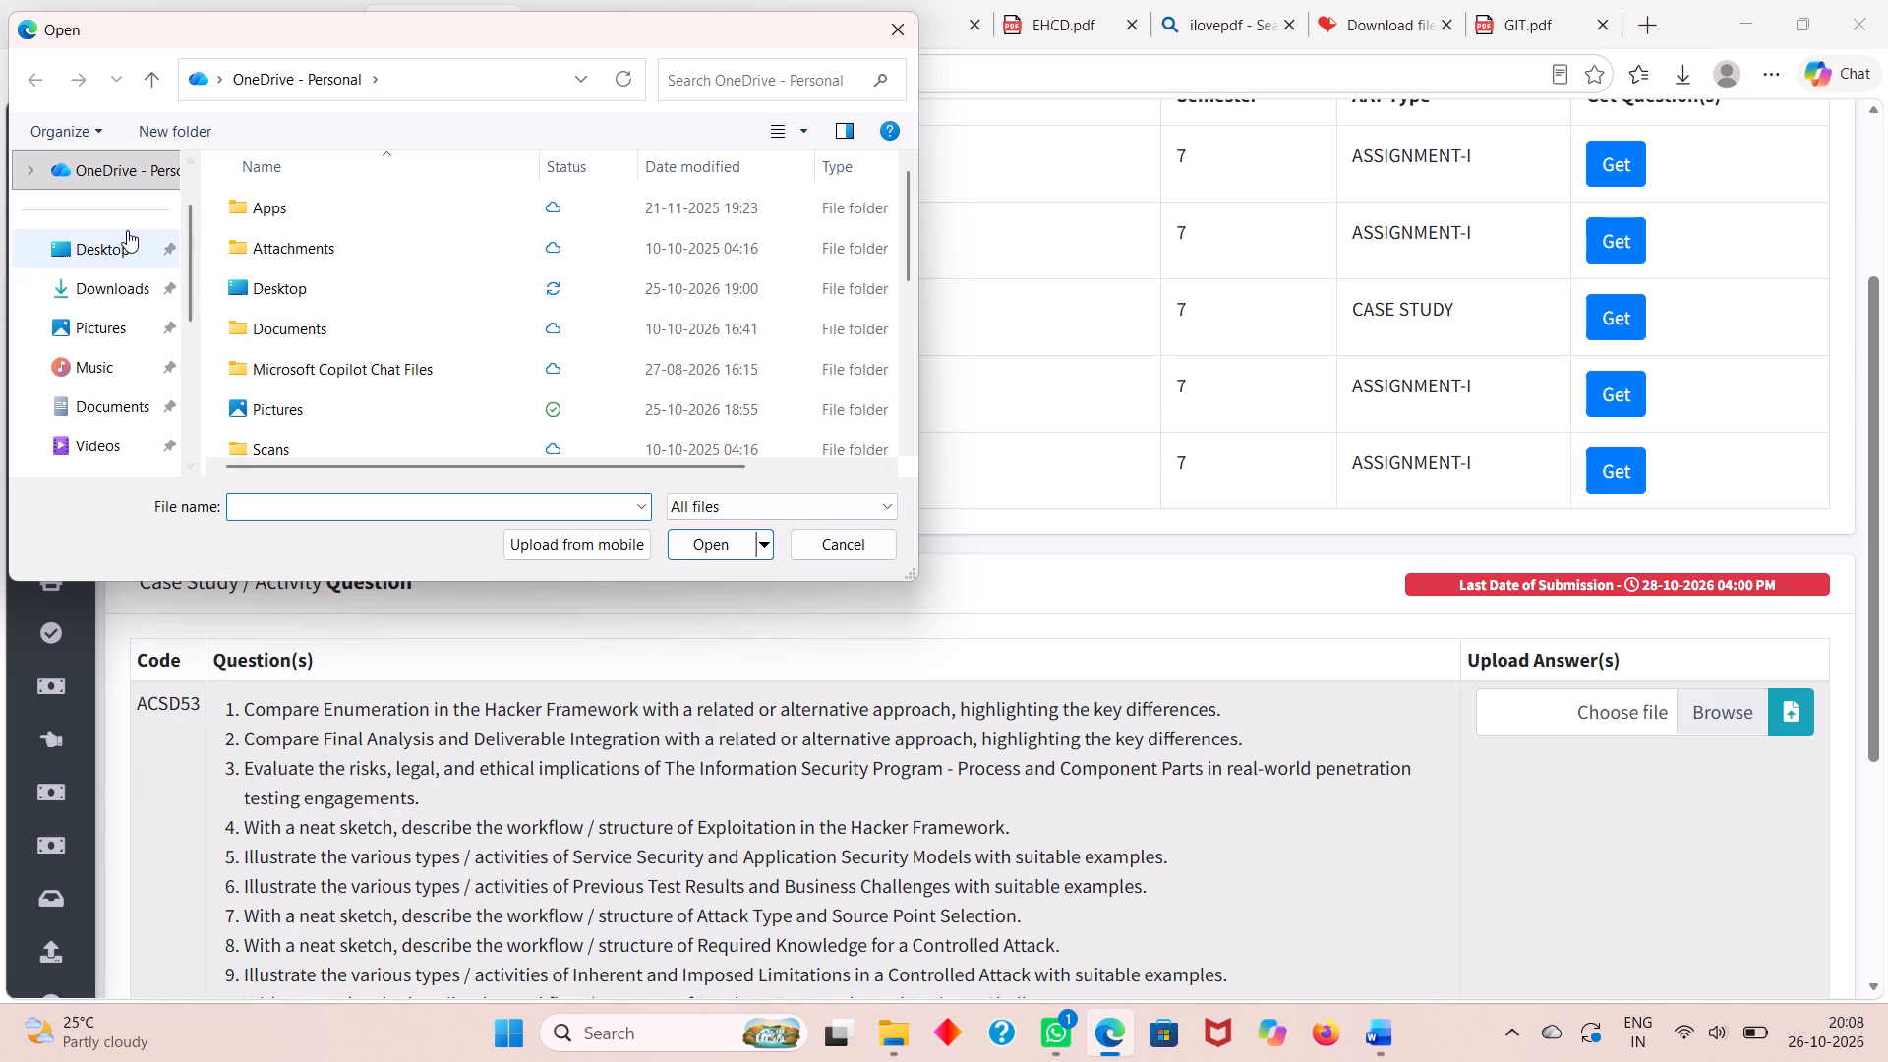
{"action": "scroll", "coordinate": [127, 228], "scroll_direction": "up", "scroll_amount": 5}
{"action": "left_click", "coordinate": [115, 386]}
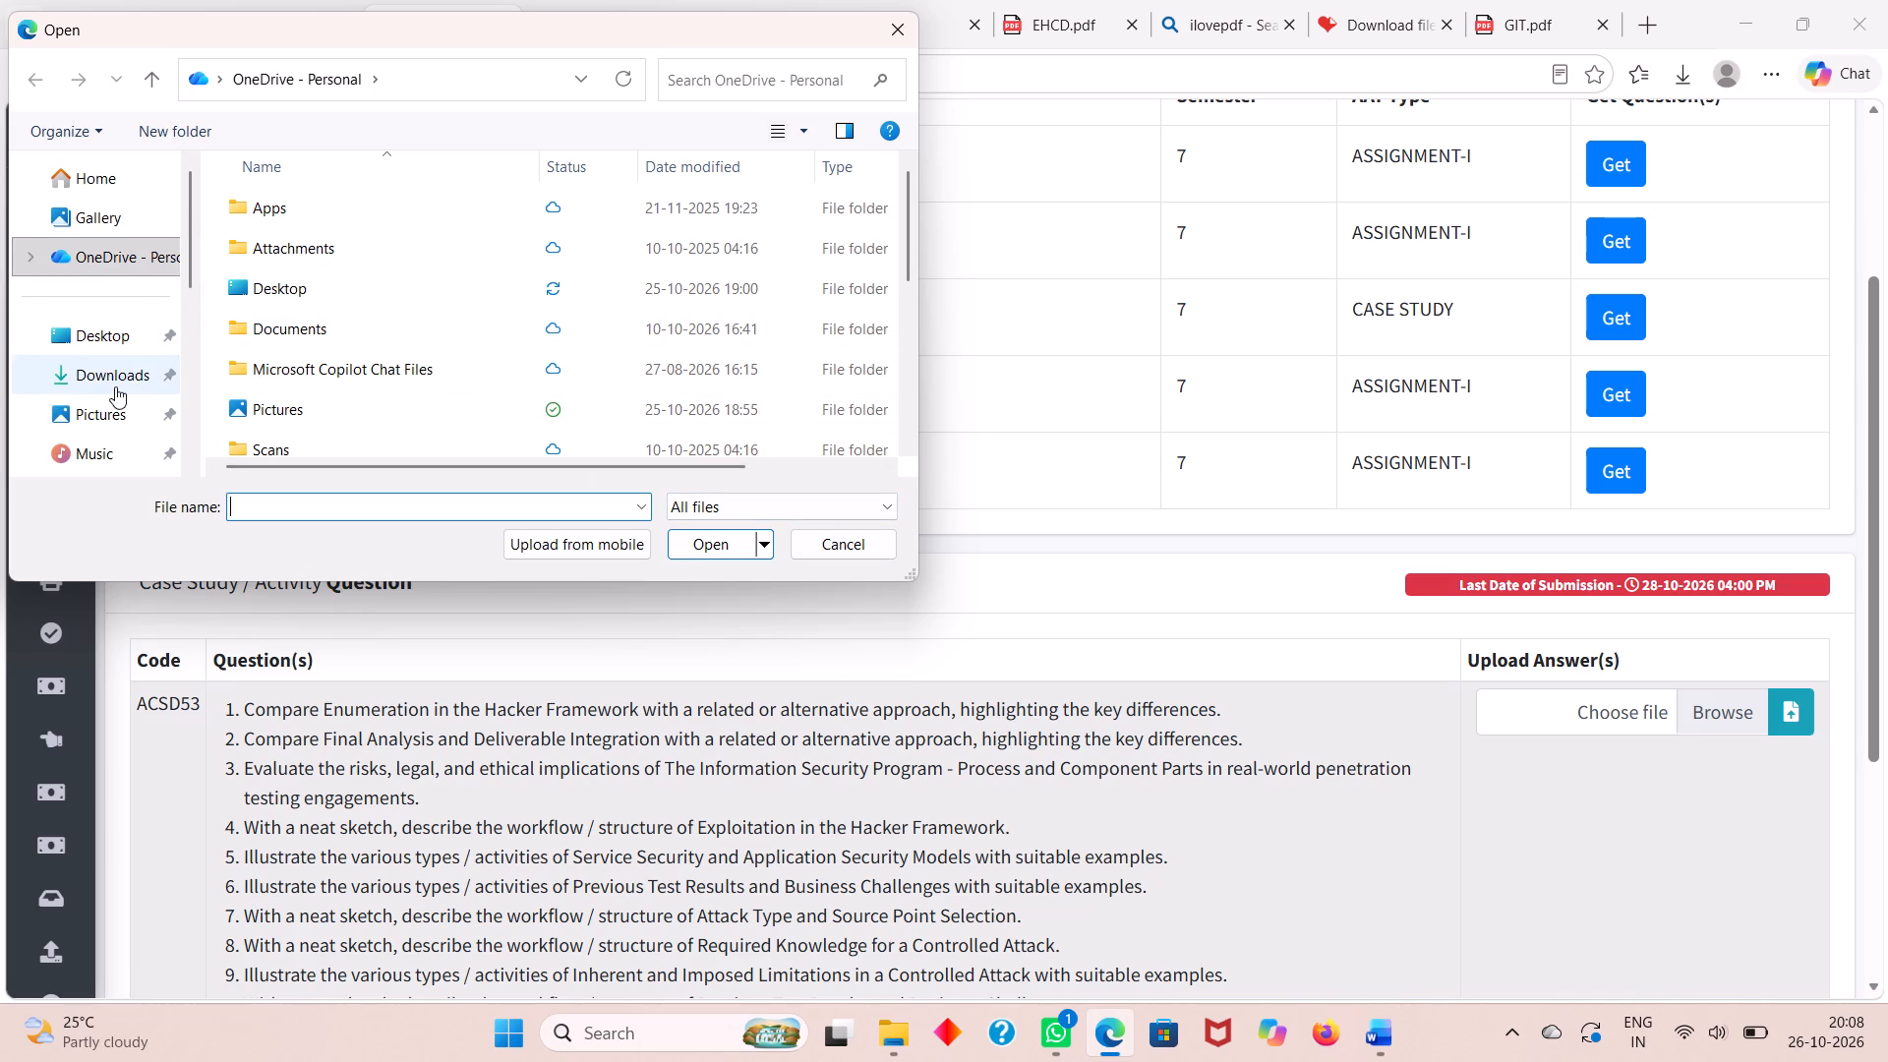
{"action": "left_click", "coordinate": [452, 300]}
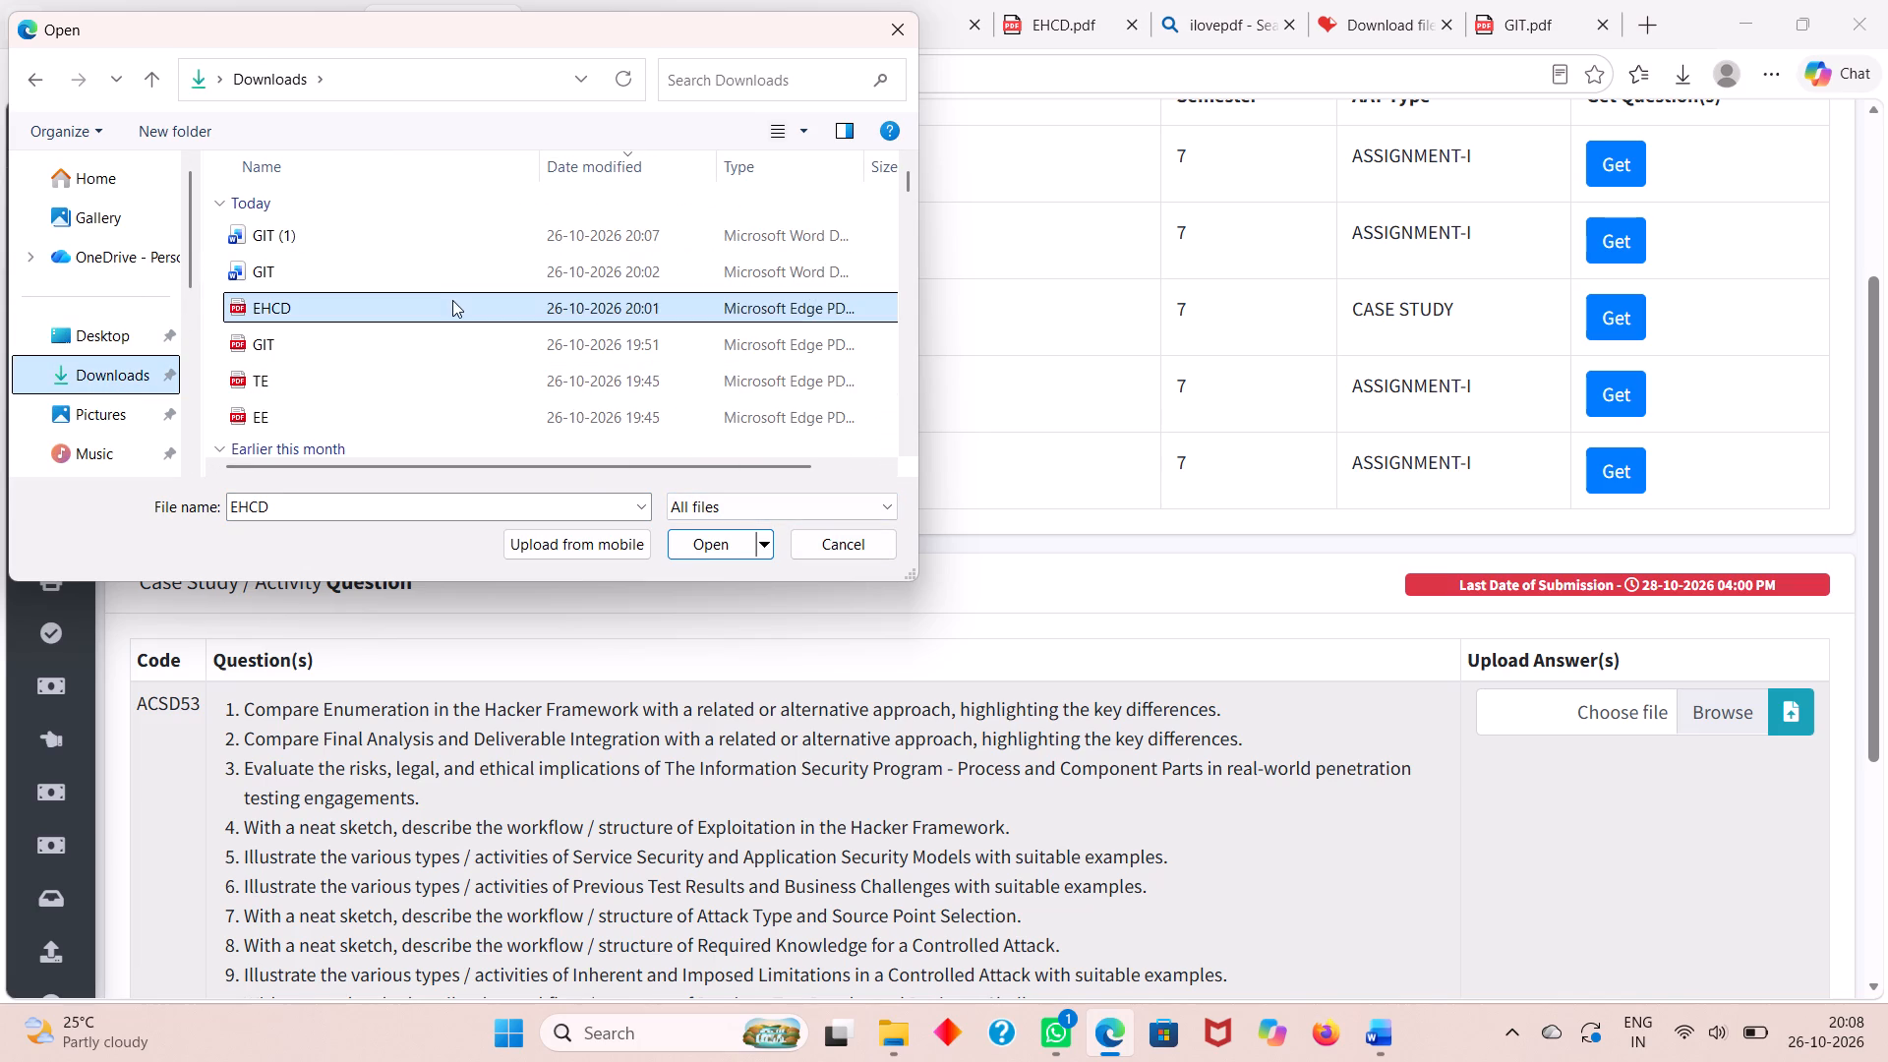
{"action": "left_click", "coordinate": [693, 550]}
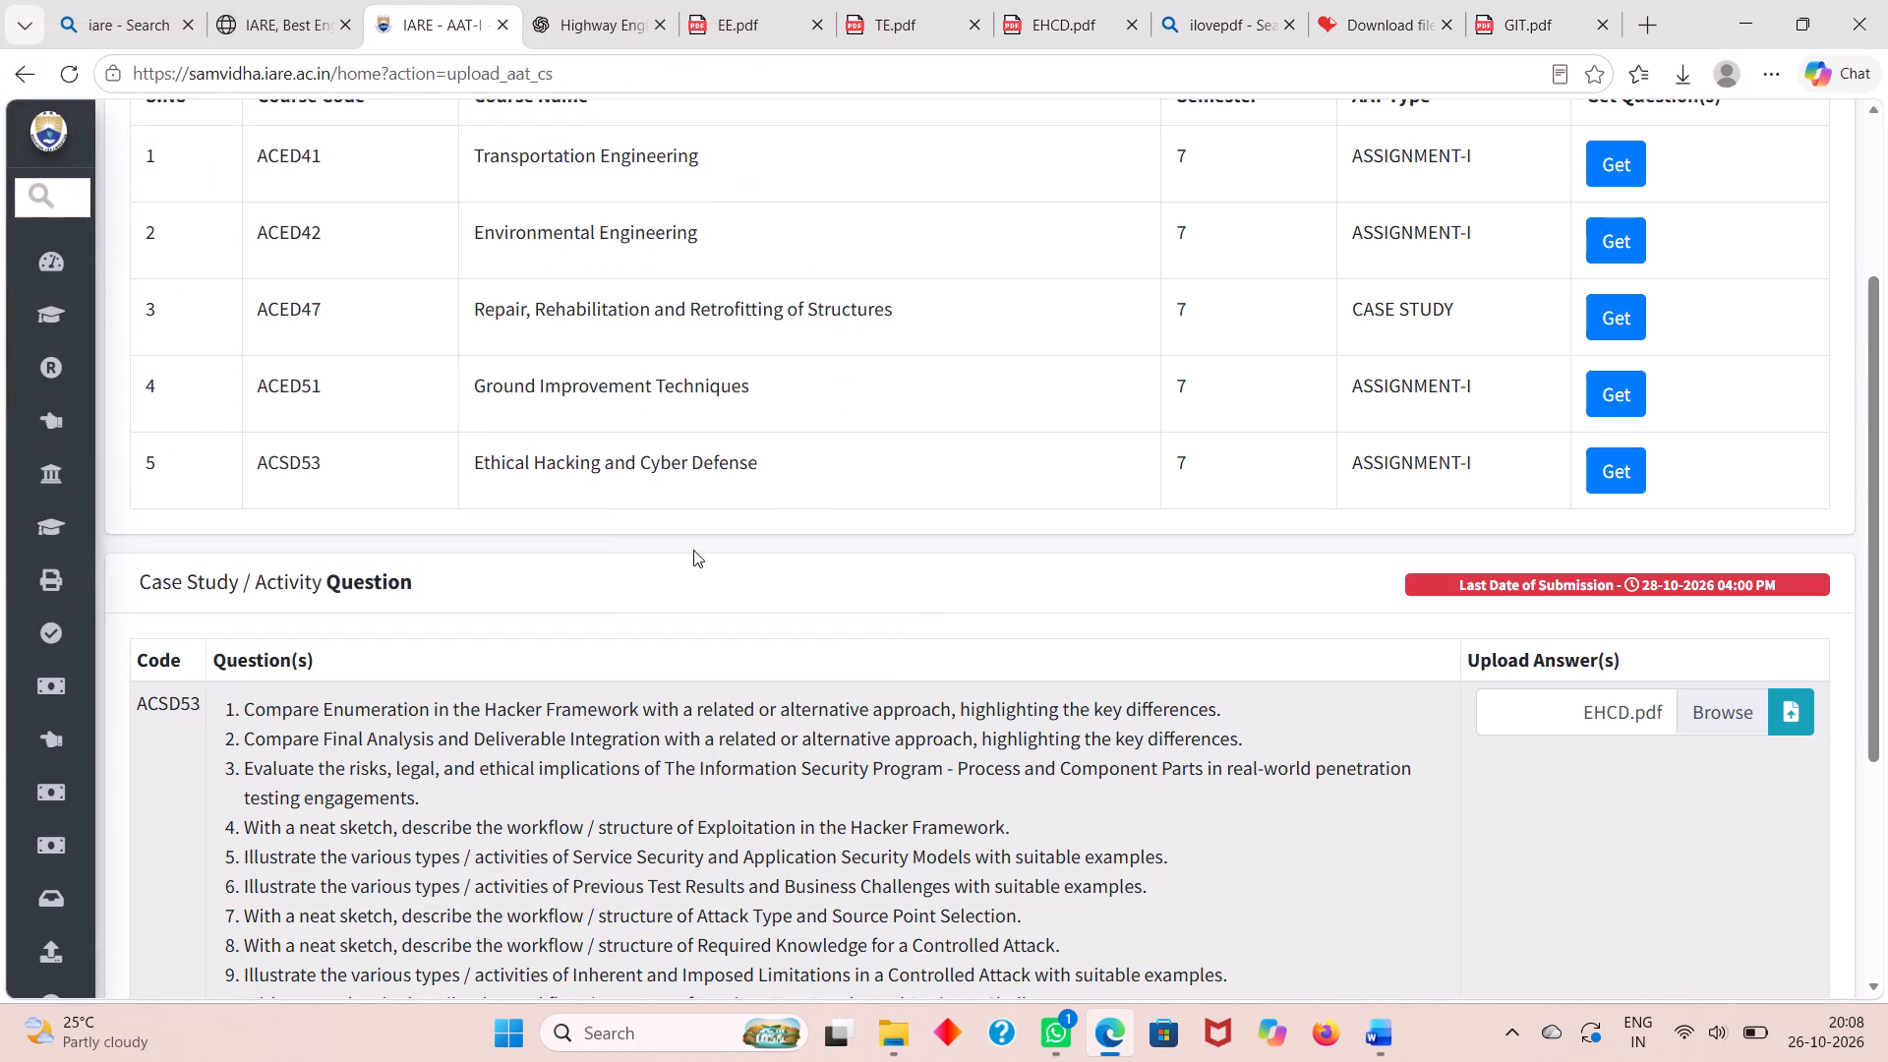
{"action": "left_click", "coordinate": [1797, 711]}
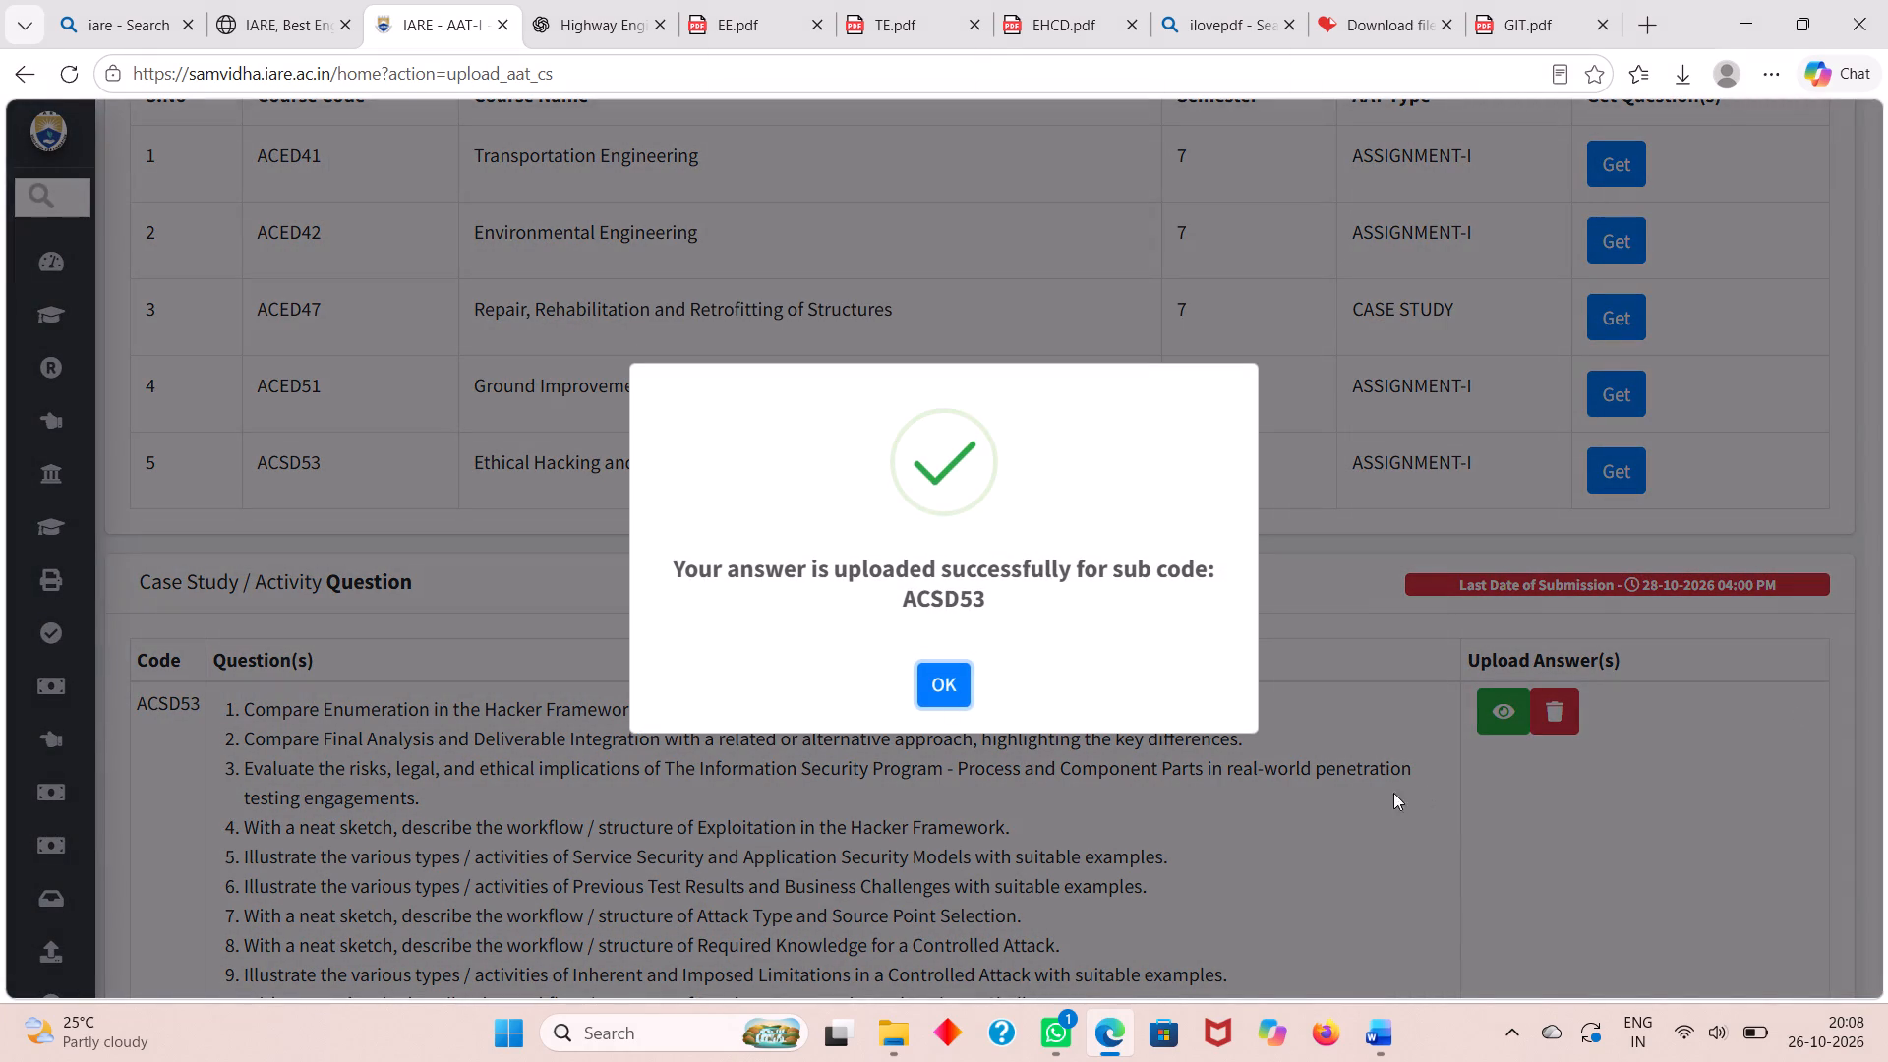
{"action": "left_click", "coordinate": [939, 695]}
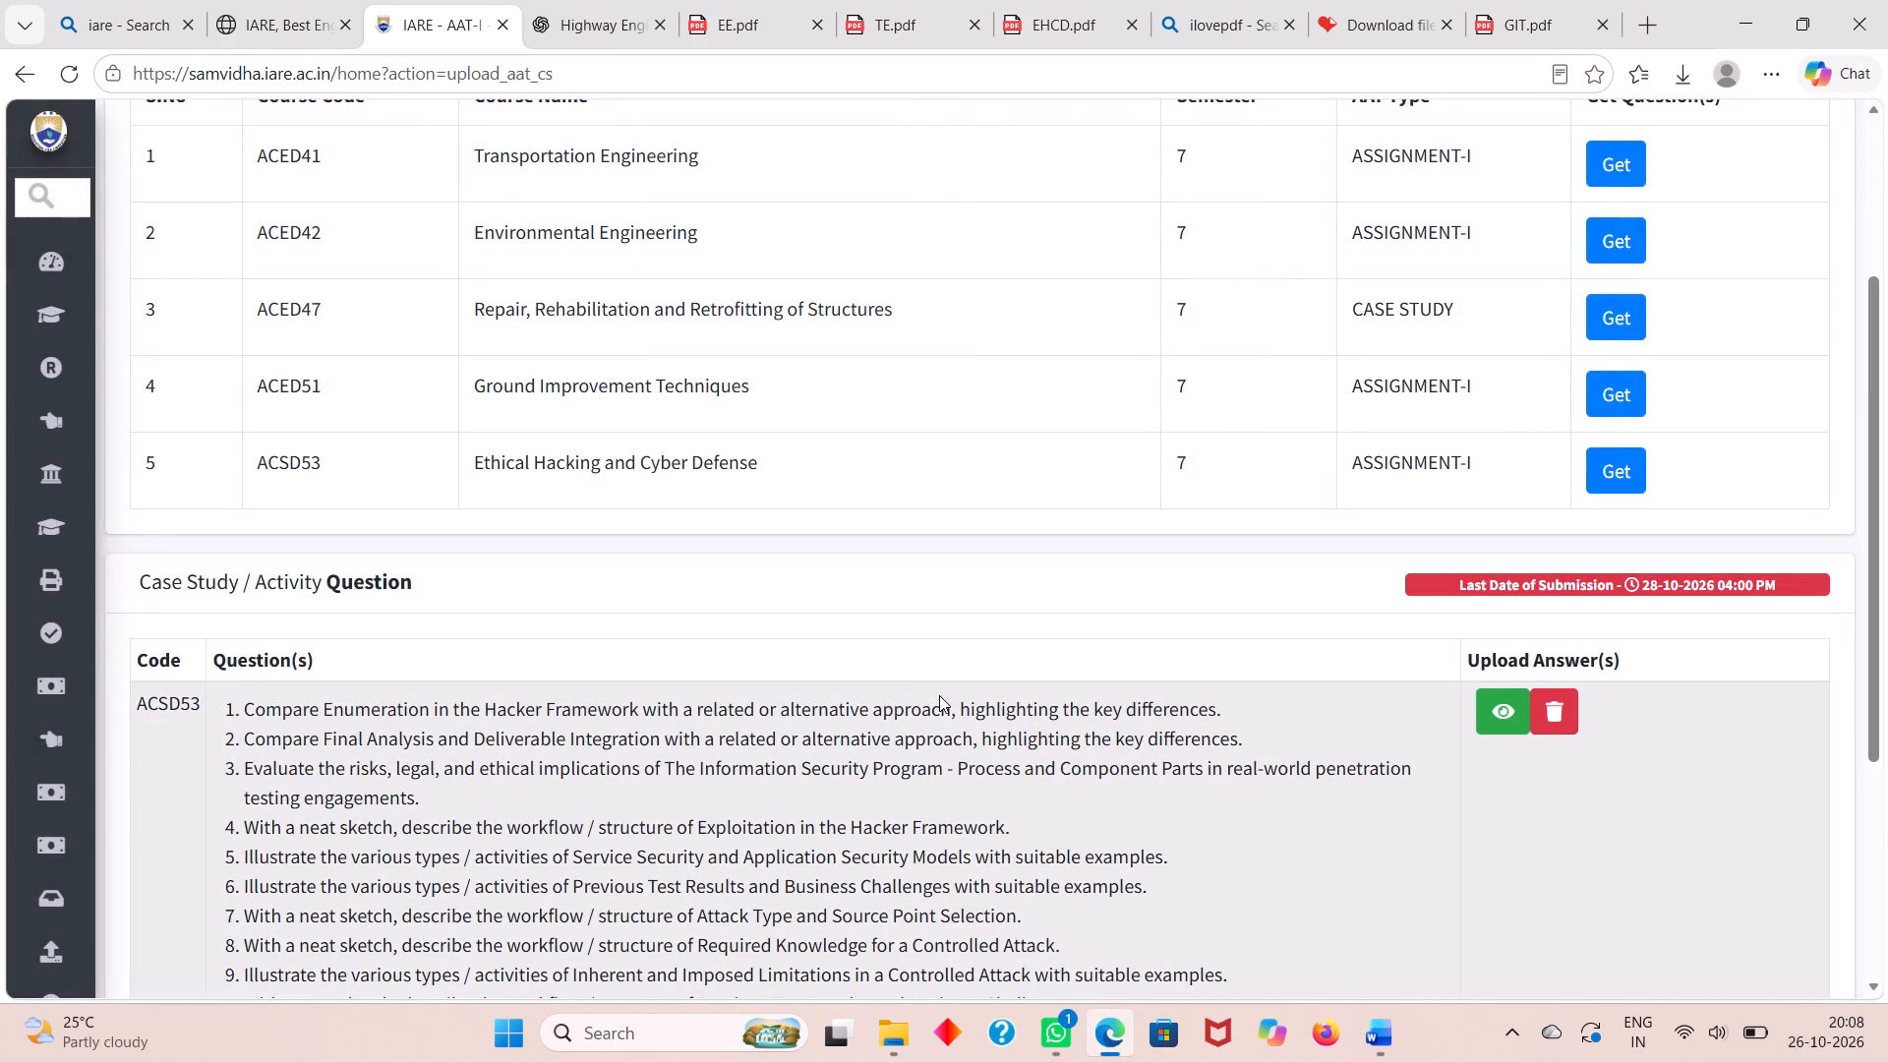
Get the Assignment-I questions for Transportation Engineering (ACED41) from the AAT-I course list.
{"action": "scroll", "coordinate": [1186, 726], "scroll_direction": "down", "scroll_amount": 5}
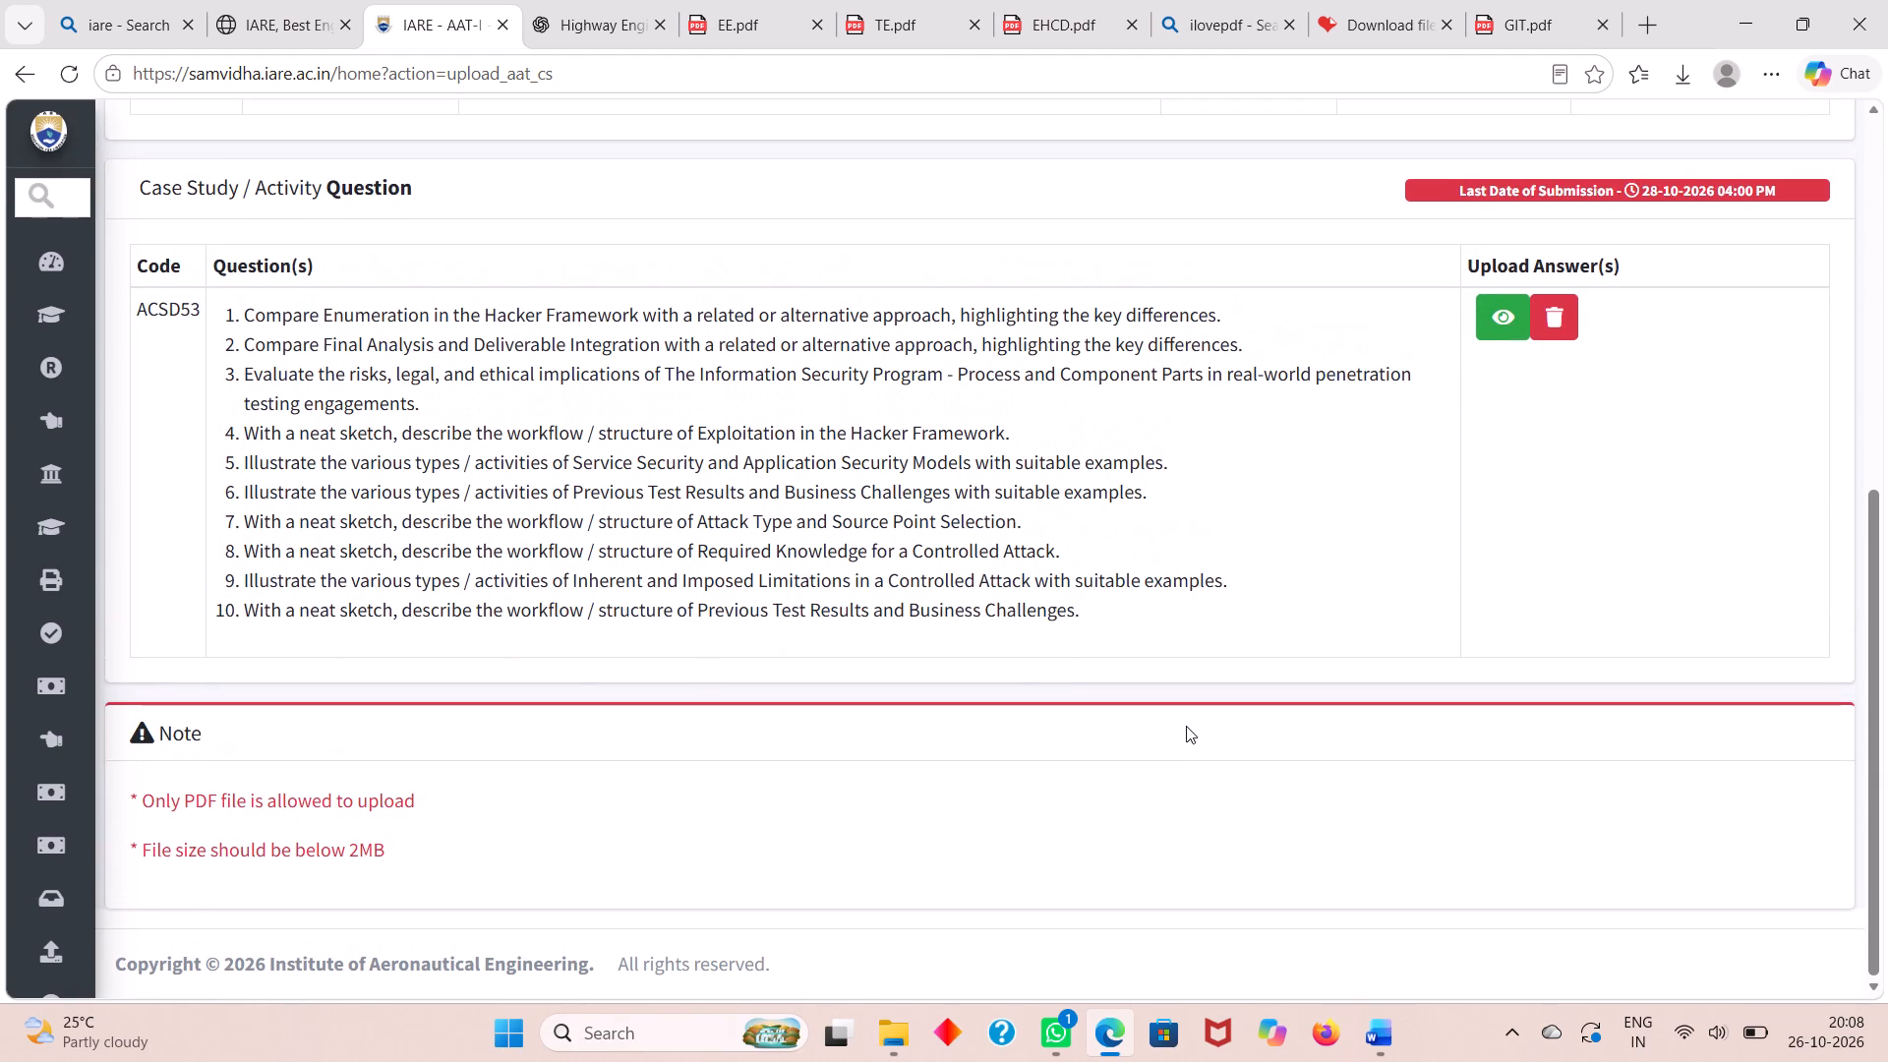
{"action": "scroll", "coordinate": [1250, 536], "scroll_direction": "up", "scroll_amount": 4}
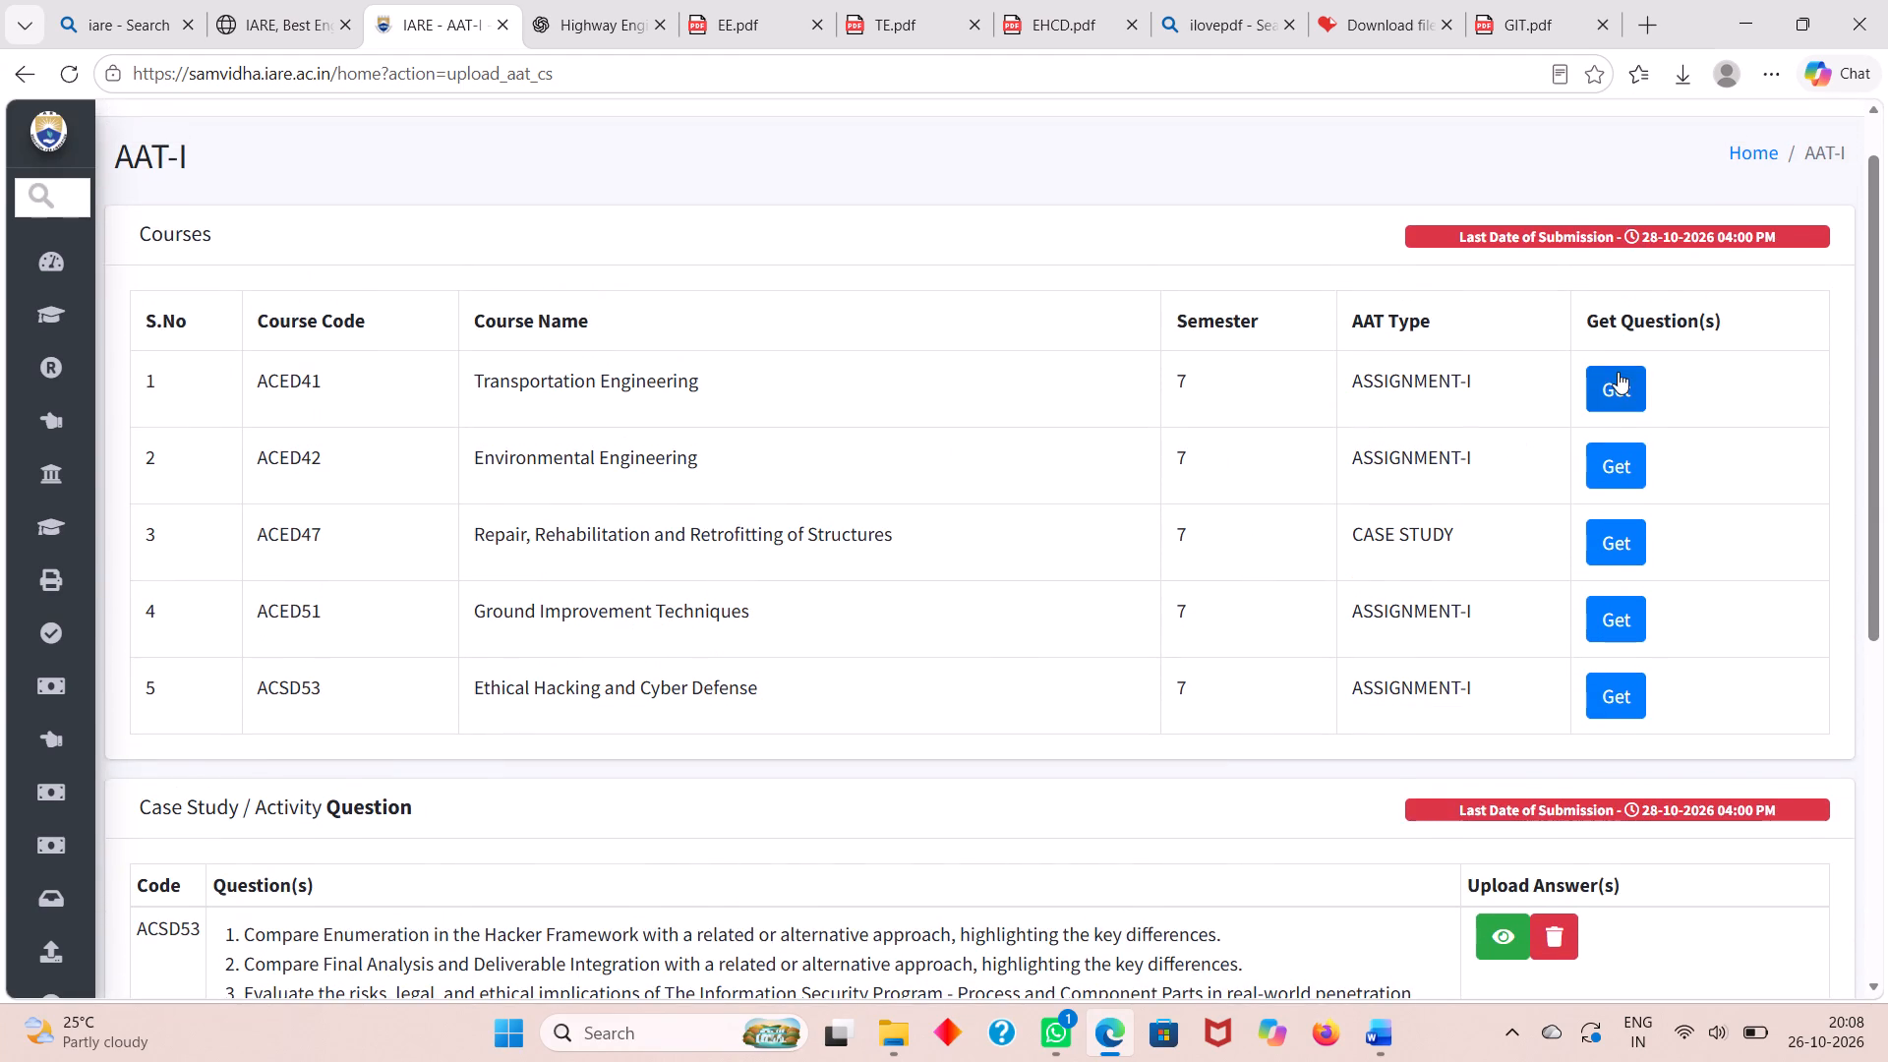
{"action": "left_click", "coordinate": [1621, 370]}
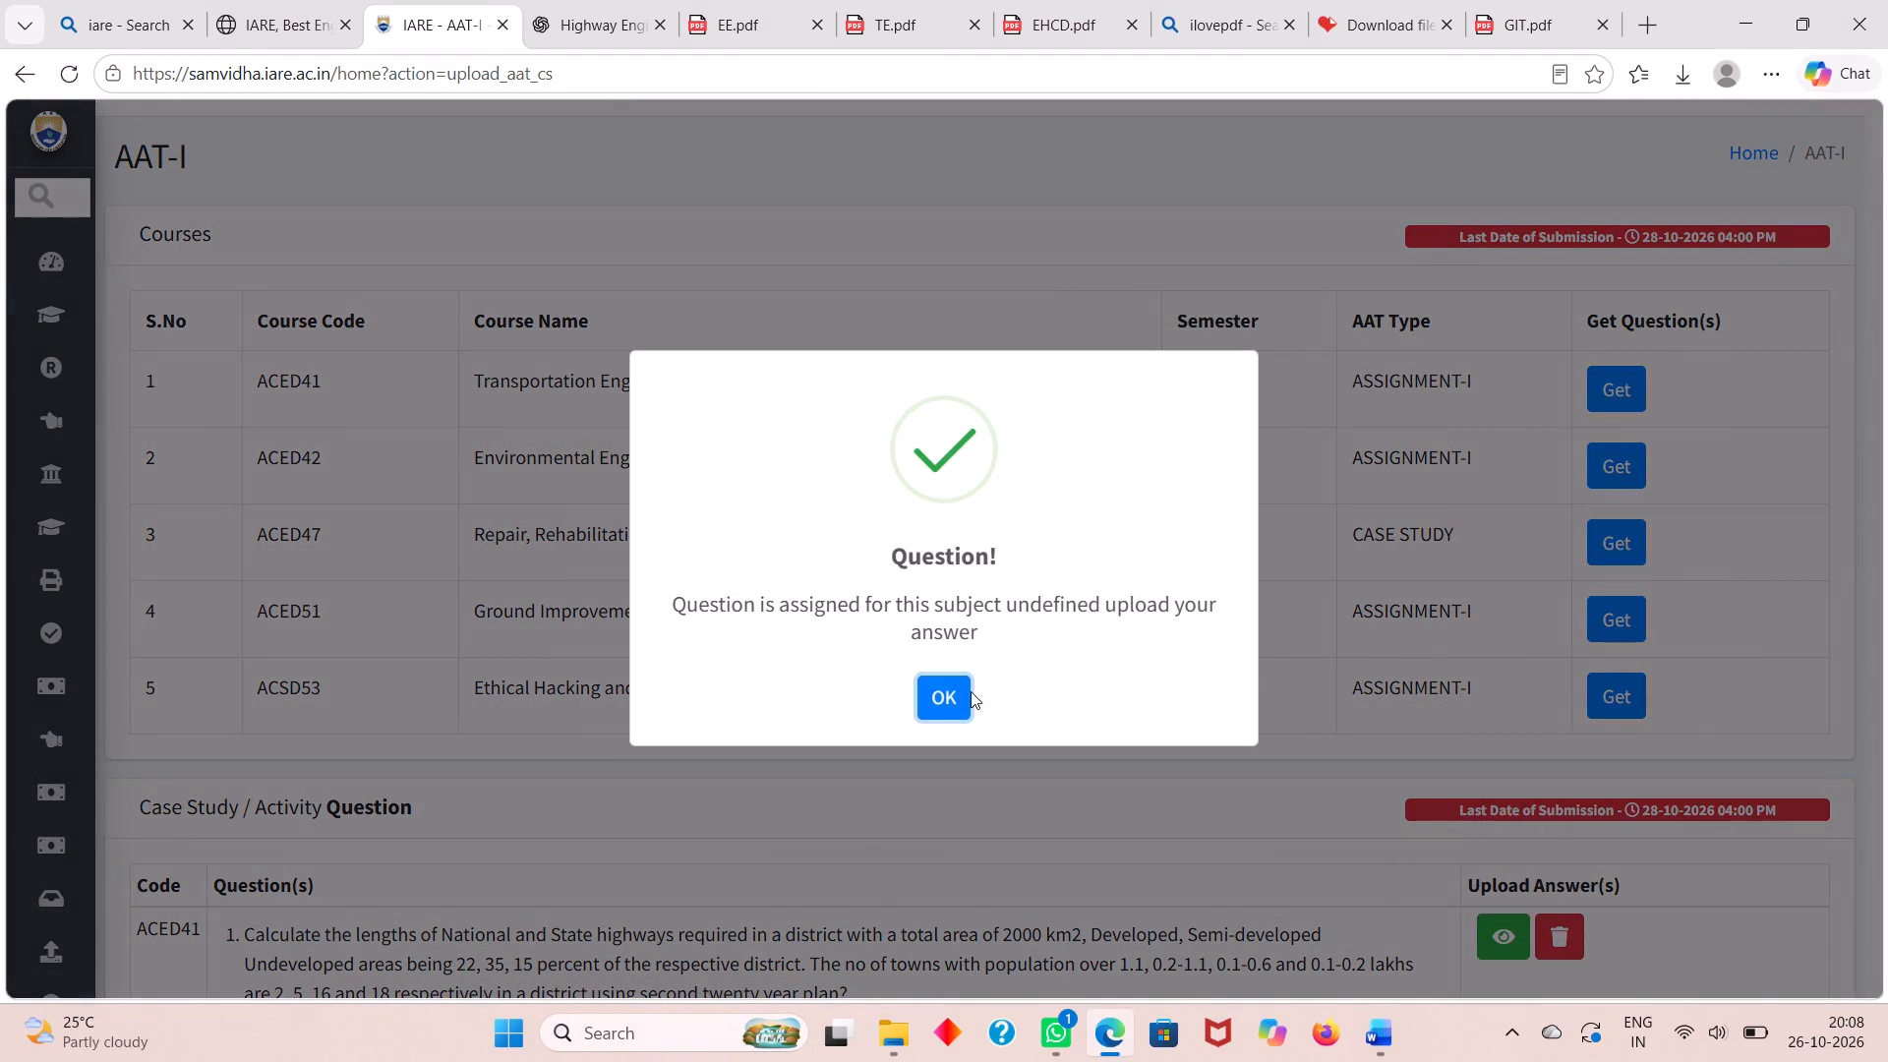
{"action": "left_click", "coordinate": [941, 705]}
View the answer PDF already uploaded for ACED41 and check the subject and course code on its cover page.
{"action": "scroll", "coordinate": [1426, 849], "scroll_direction": "down", "scroll_amount": 1}
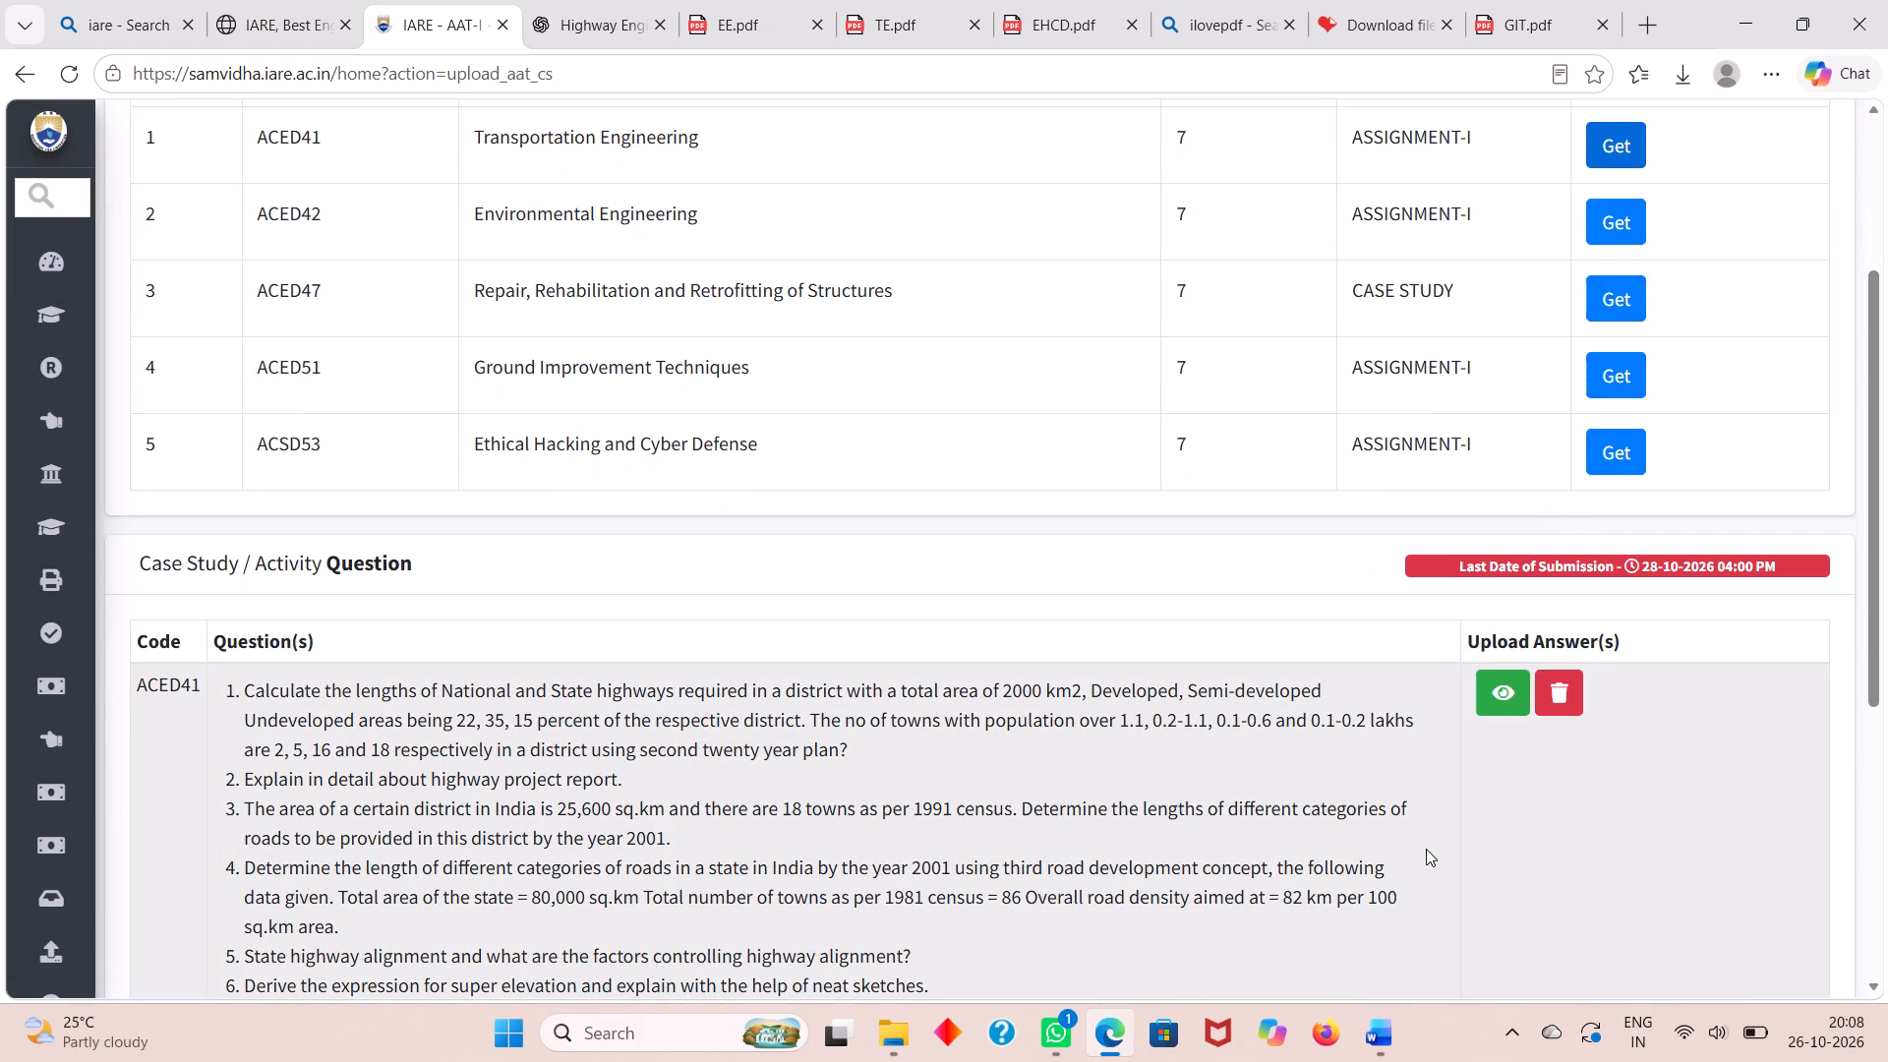
{"action": "left_click", "coordinate": [1513, 695]}
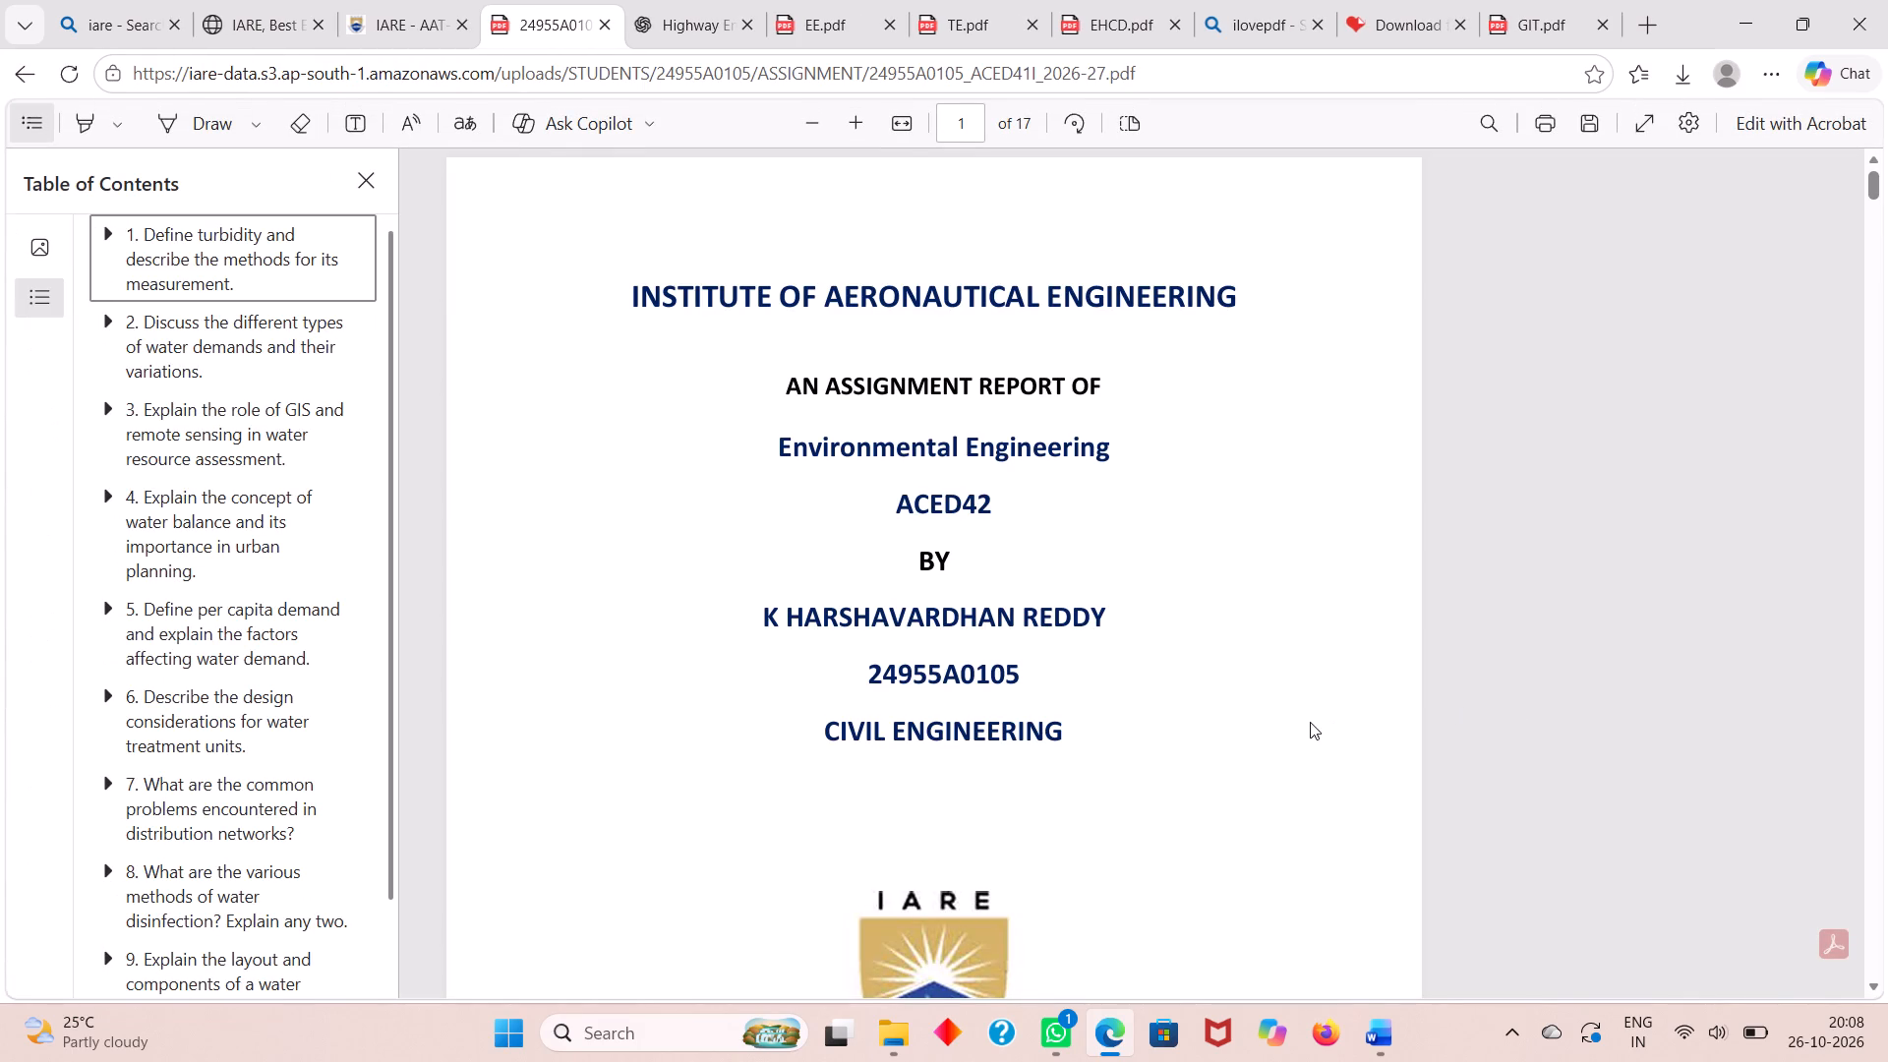
{"action": "scroll", "coordinate": [1245, 703], "scroll_direction": "down", "scroll_amount": 1}
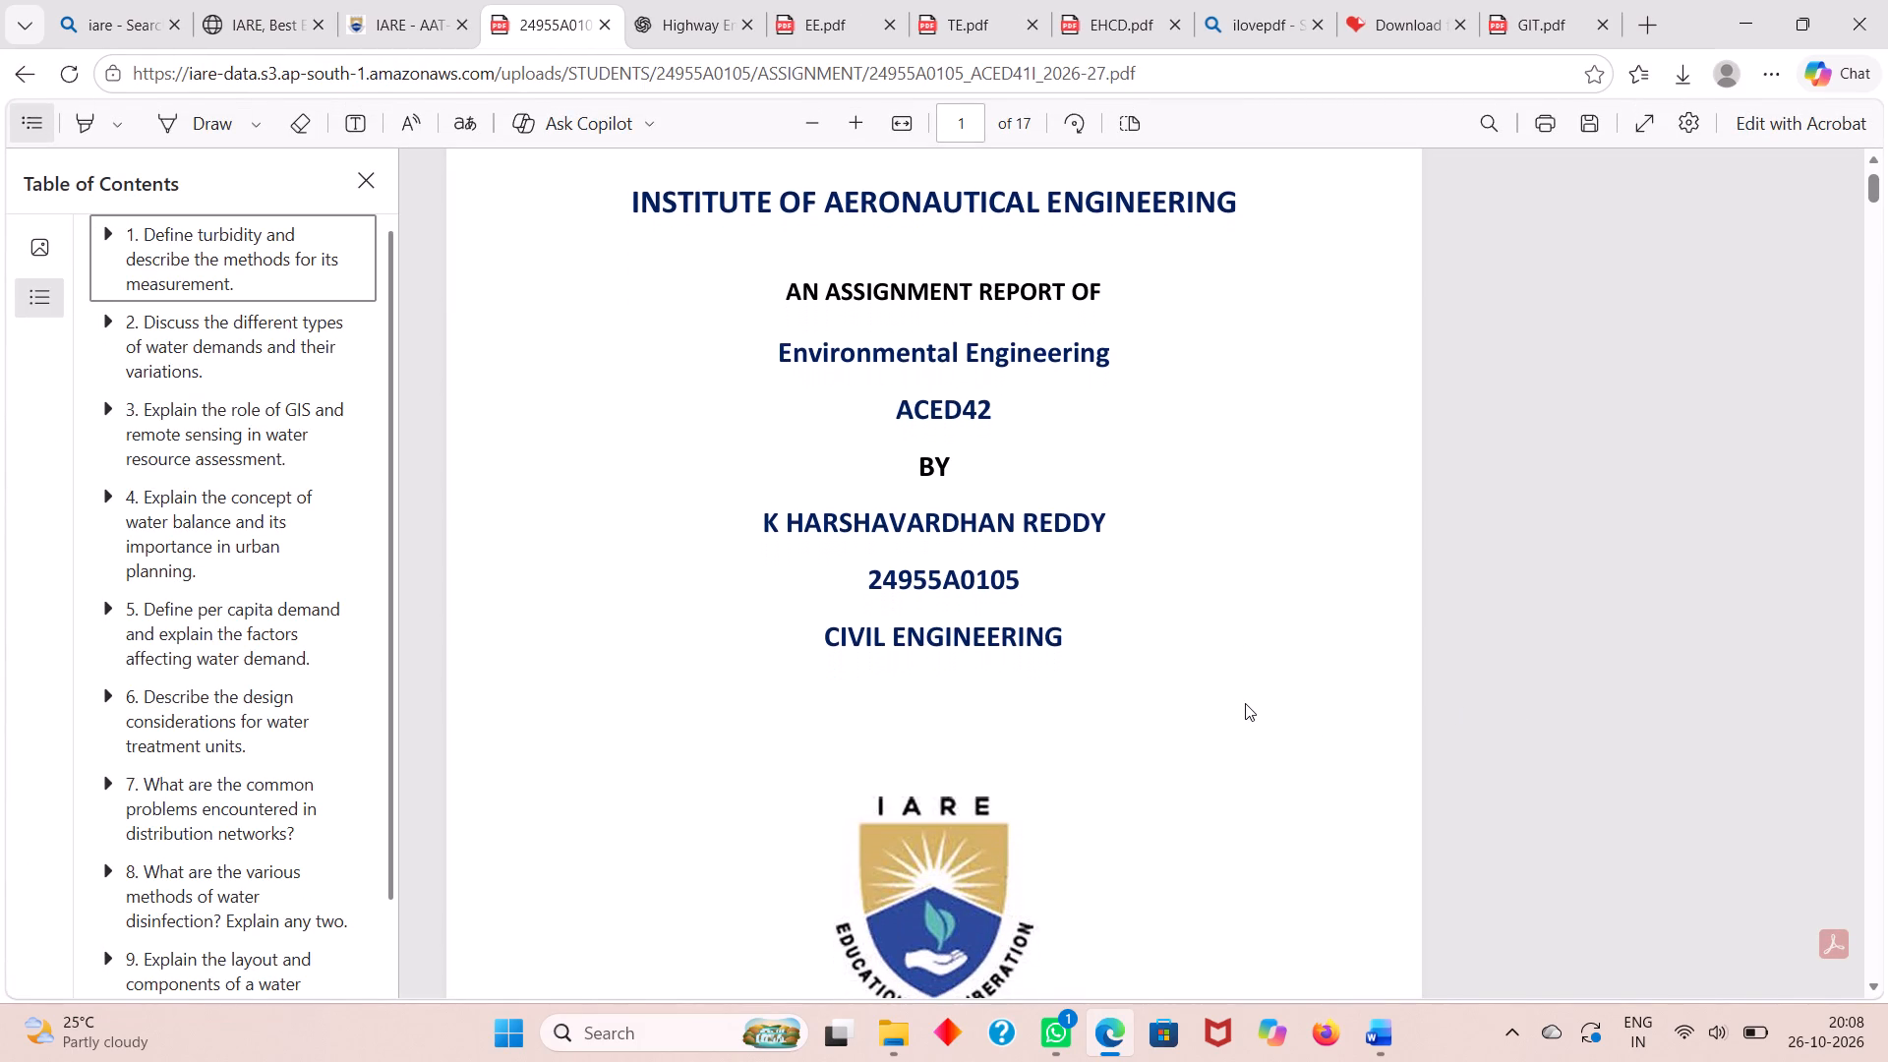
{"action": "scroll", "coordinate": [1245, 703], "scroll_direction": "down", "scroll_amount": 2}
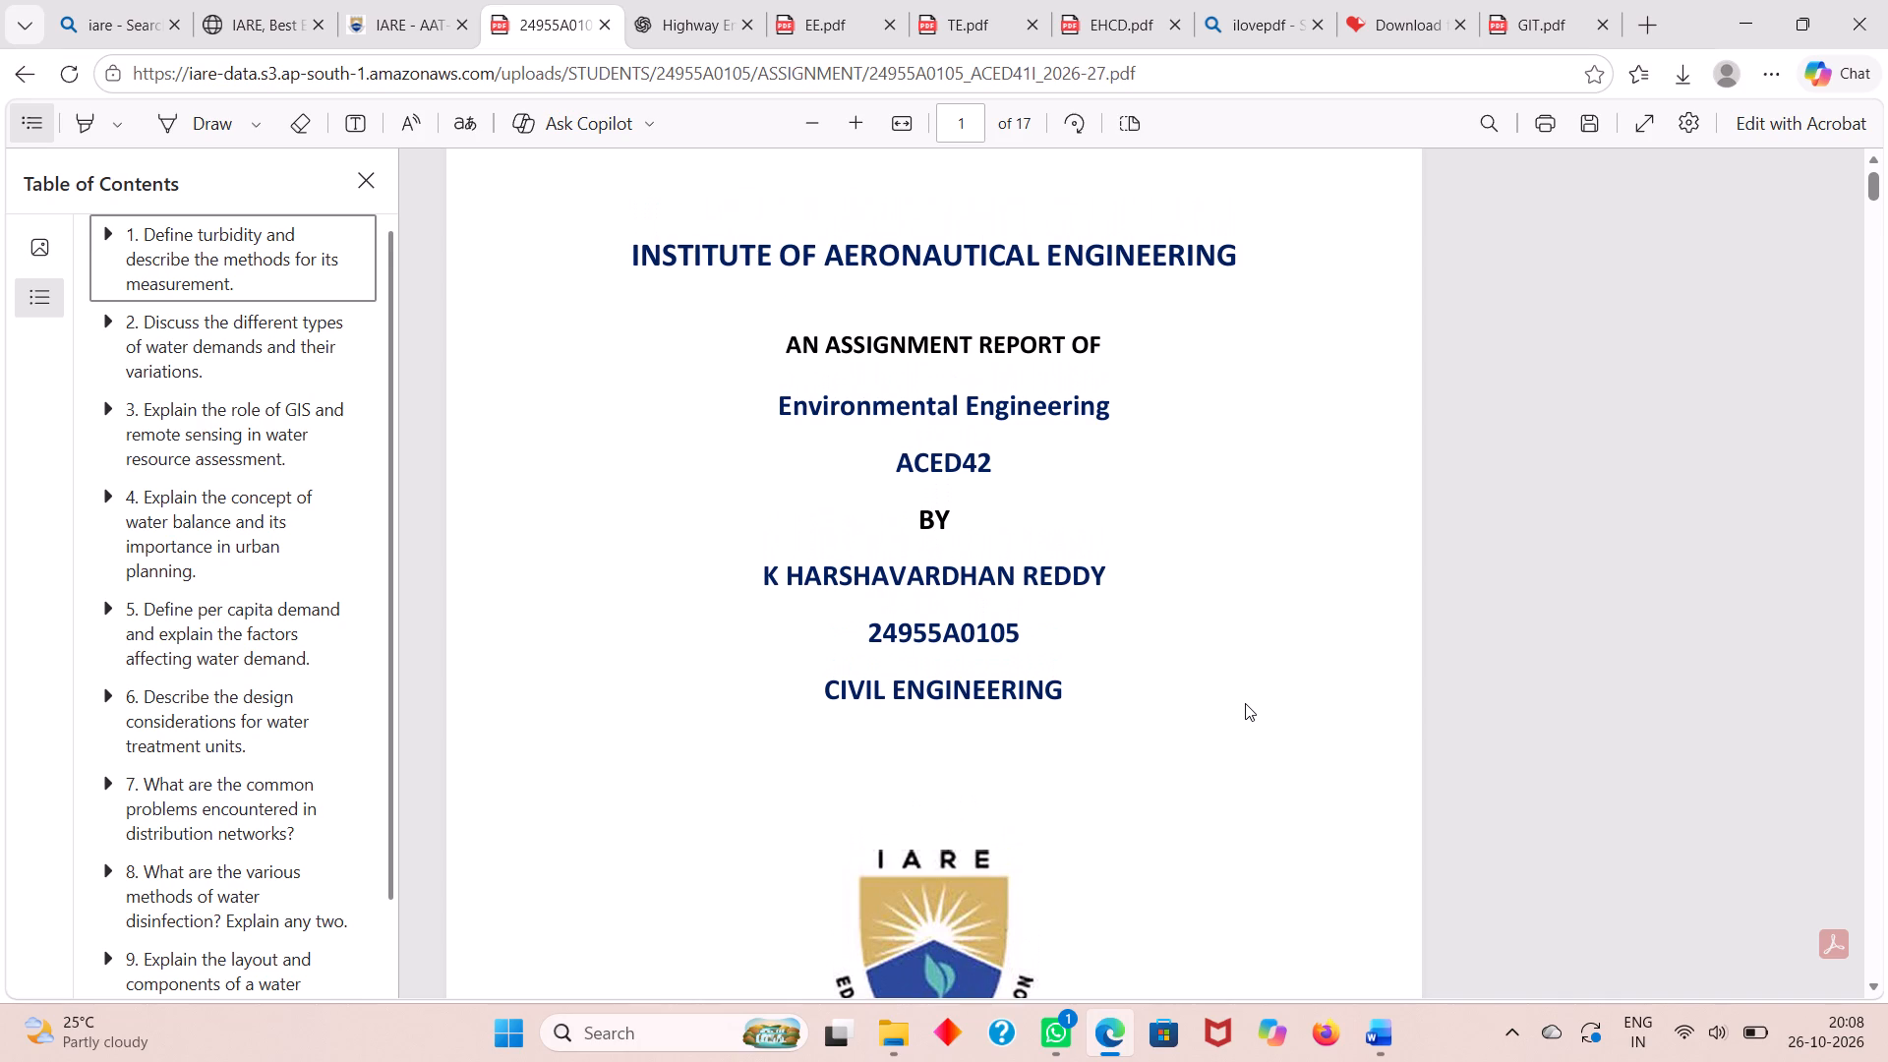
{"action": "scroll", "coordinate": [1245, 703], "scroll_direction": "down", "scroll_amount": 1}
{"action": "scroll", "coordinate": [1245, 703], "scroll_direction": "up", "scroll_amount": 1}
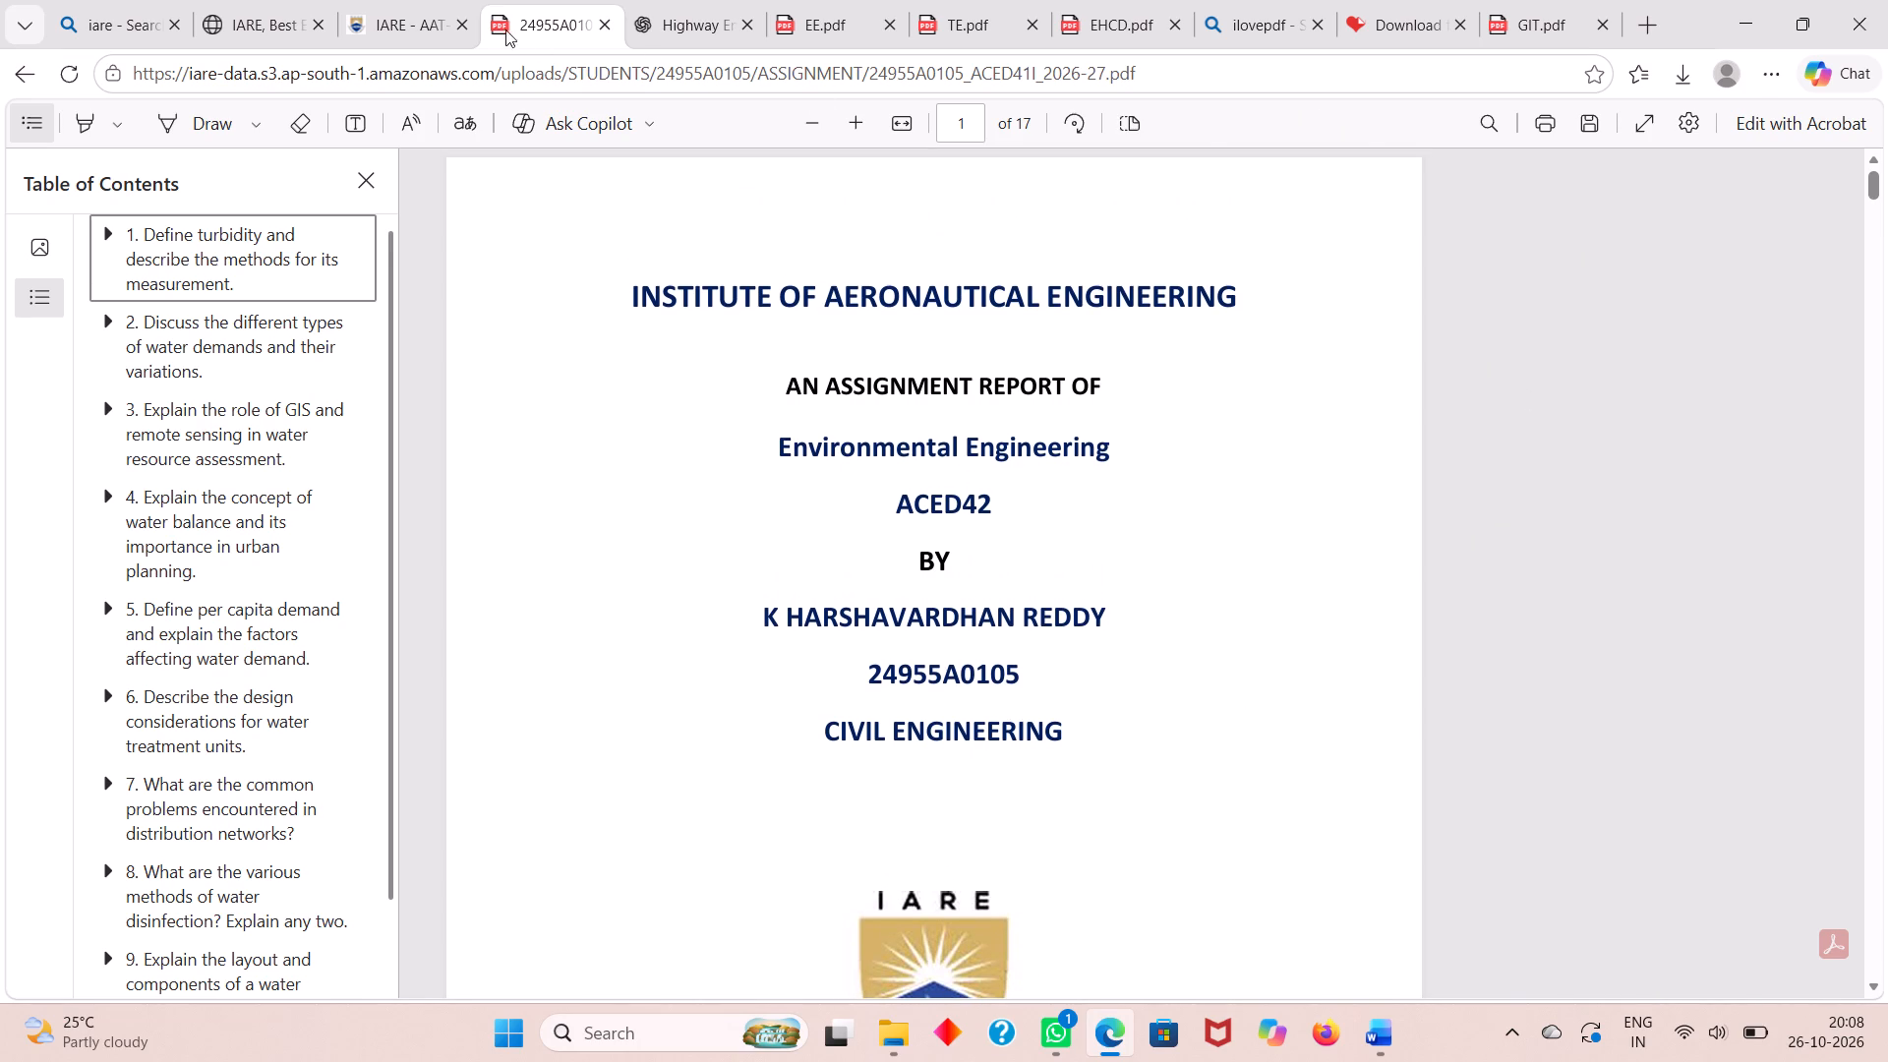
Return to the portal's AAT-I page and delete the uploaded answer file for ACED41.
{"action": "left_click", "coordinate": [433, 22]}
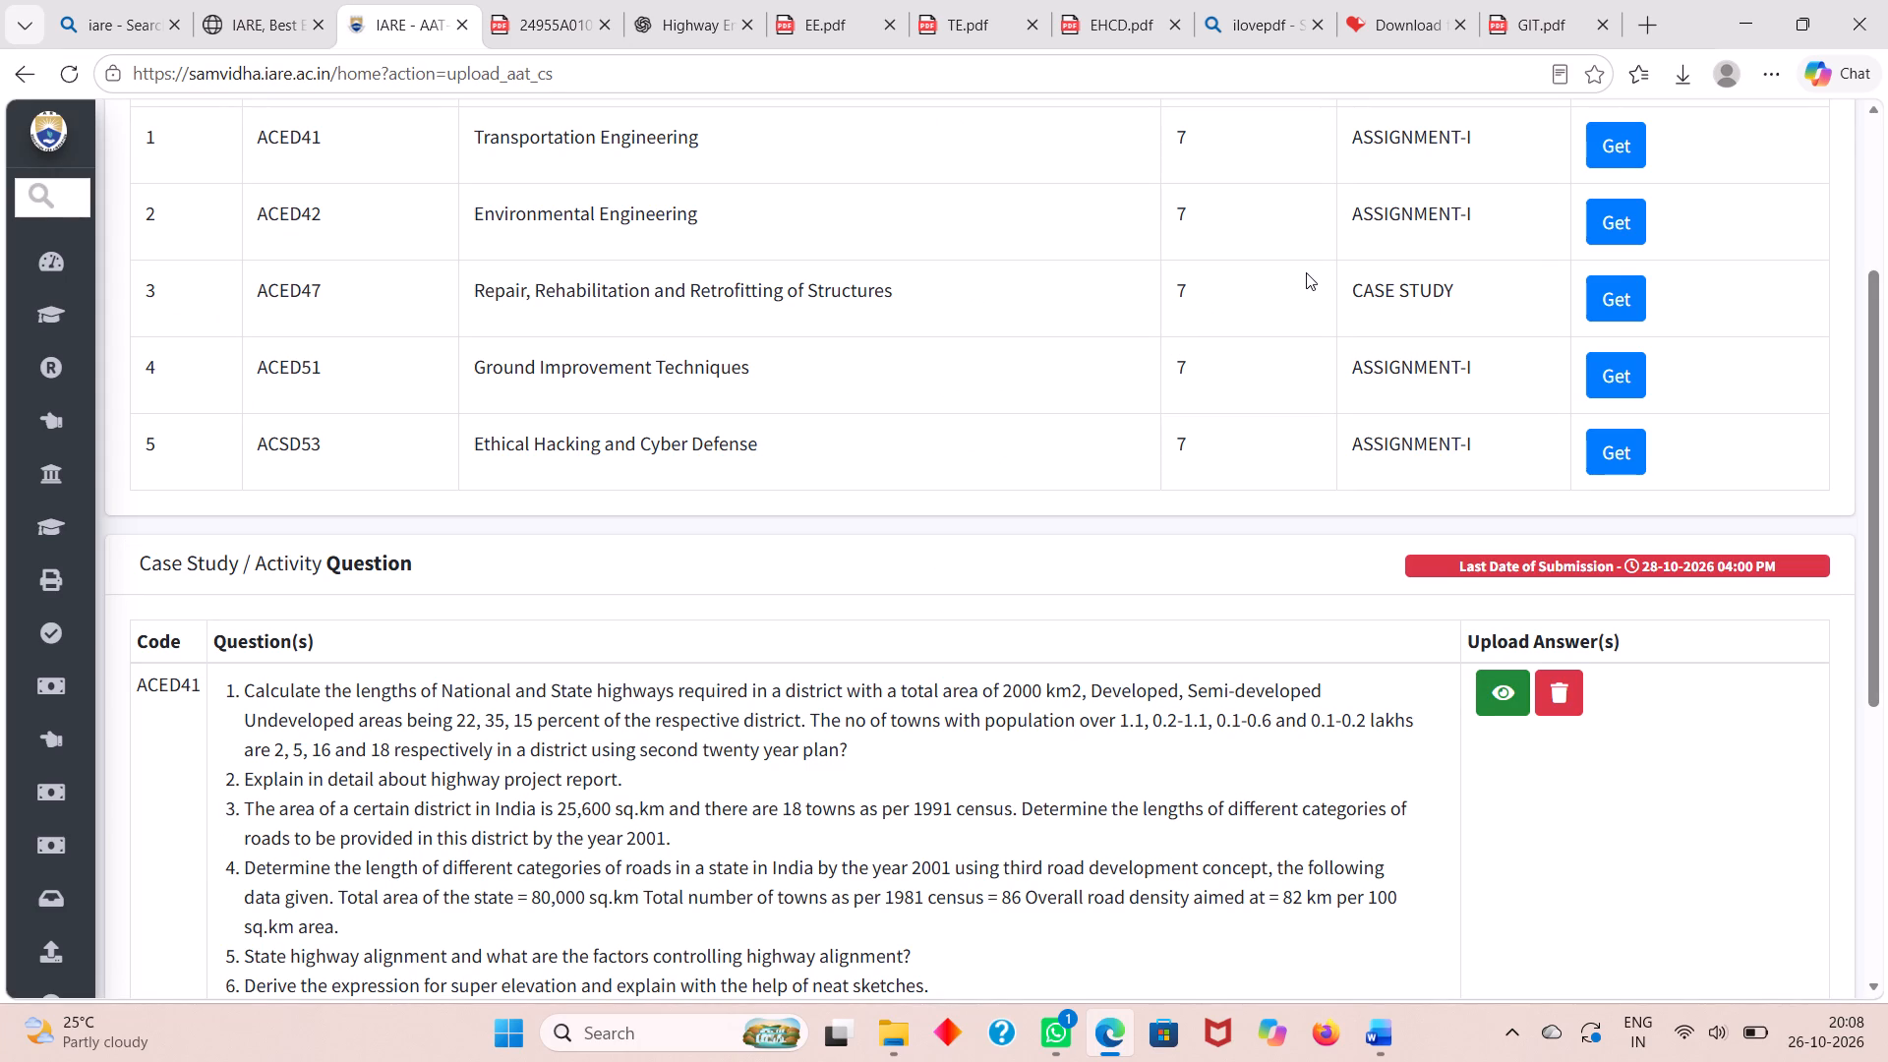
{"action": "left_click", "coordinate": [1547, 680]}
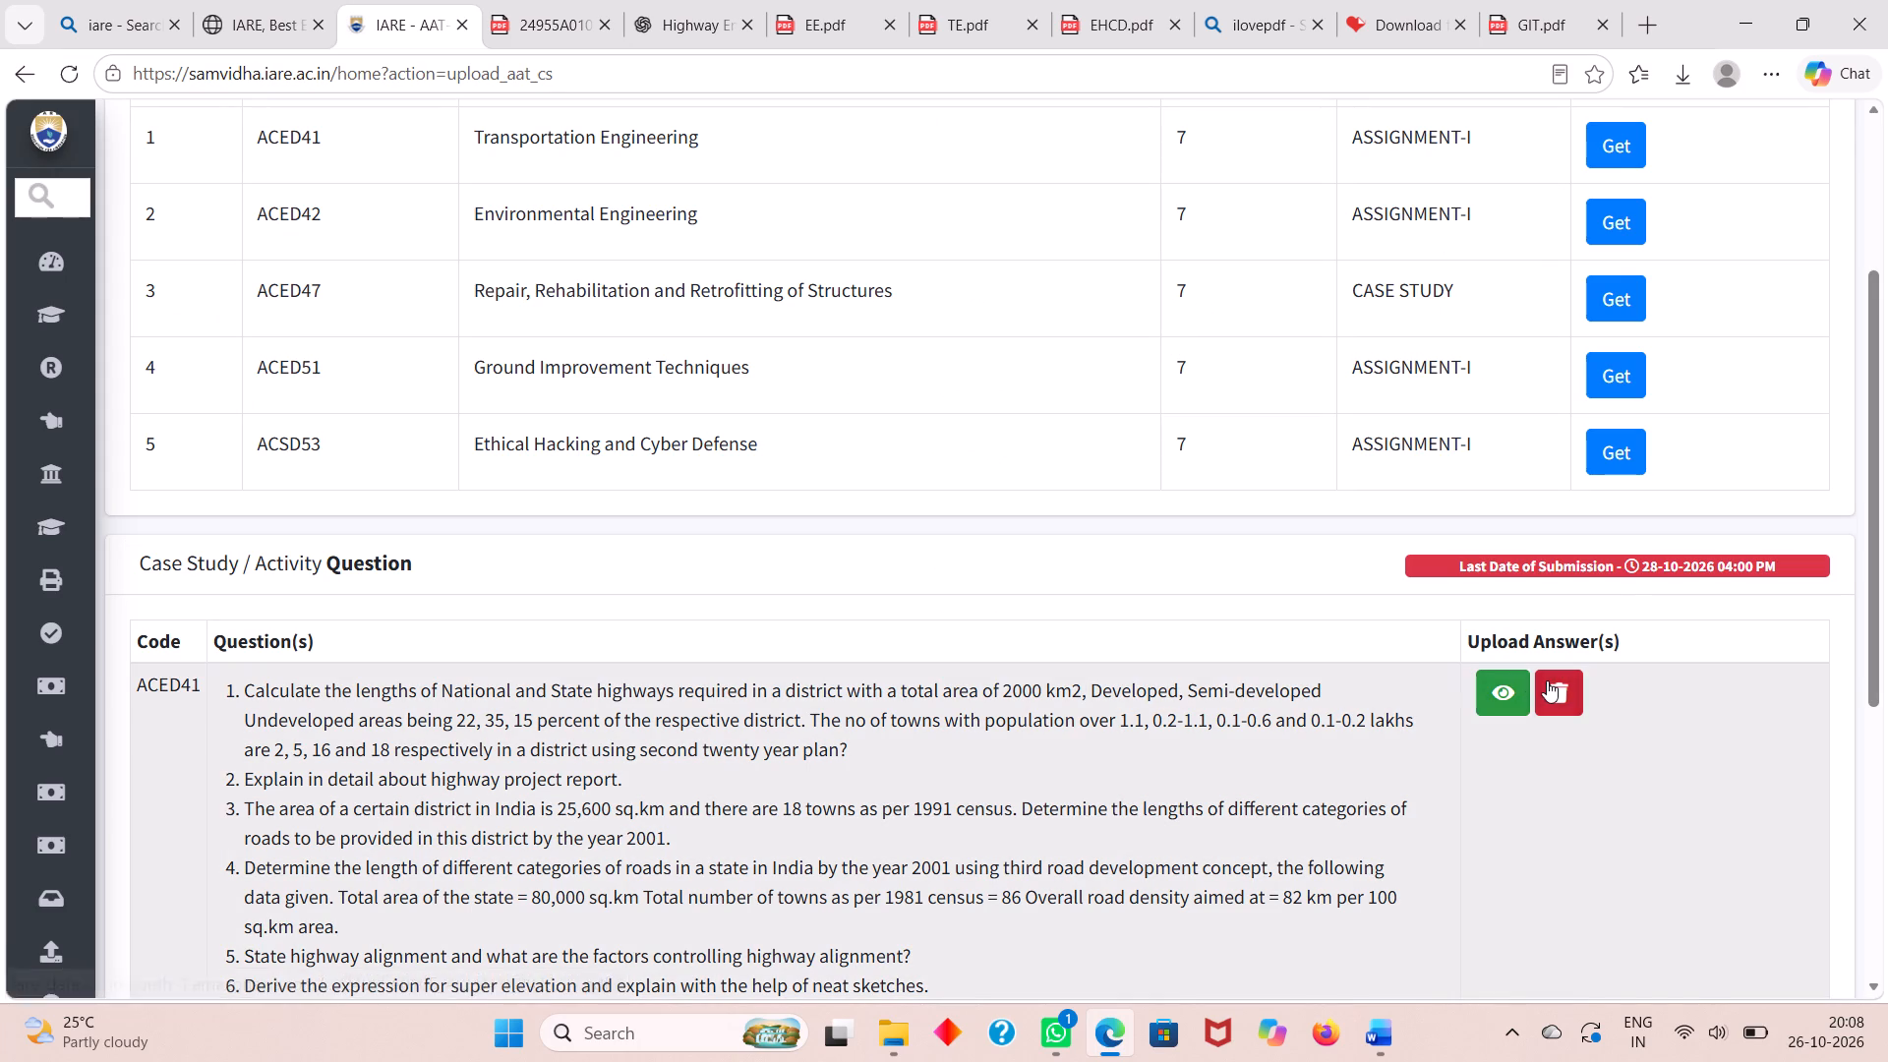
{"action": "left_click", "coordinate": [905, 678]}
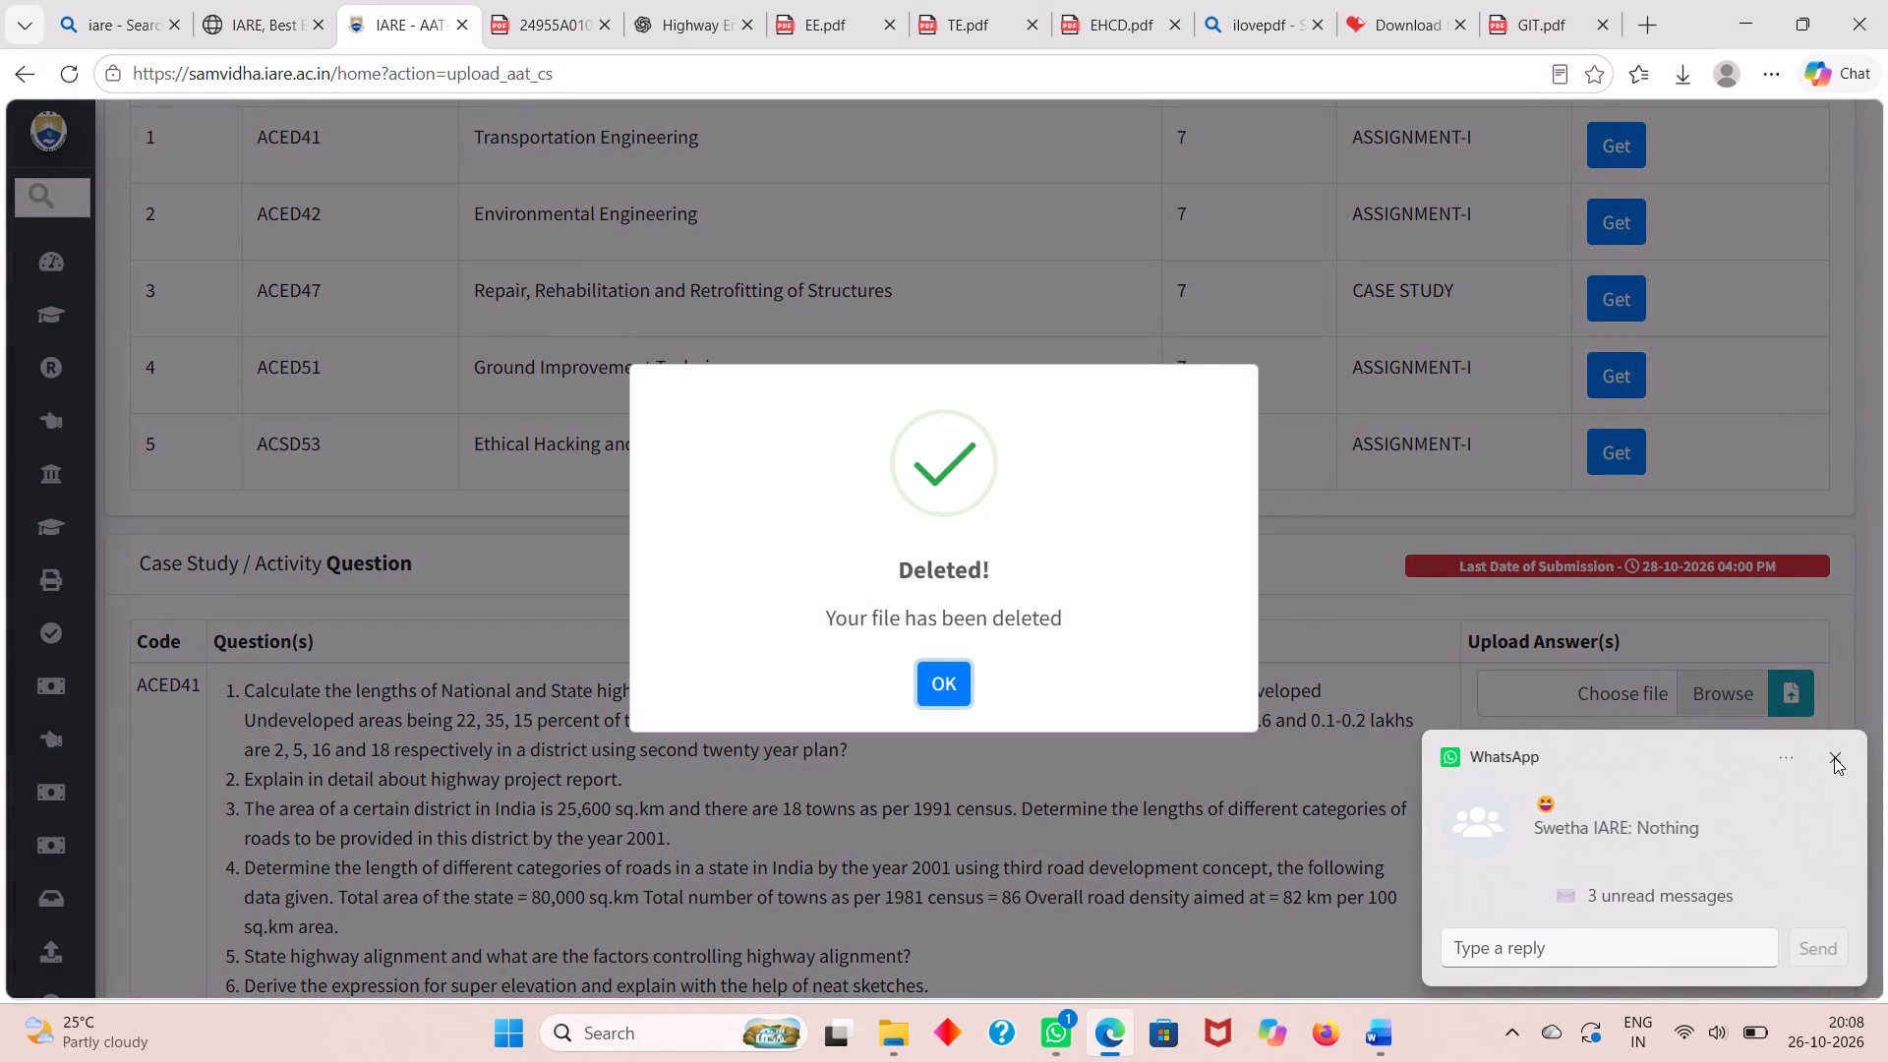
{"action": "left_click", "coordinate": [1834, 757]}
{"action": "left_click", "coordinate": [1586, 688]}
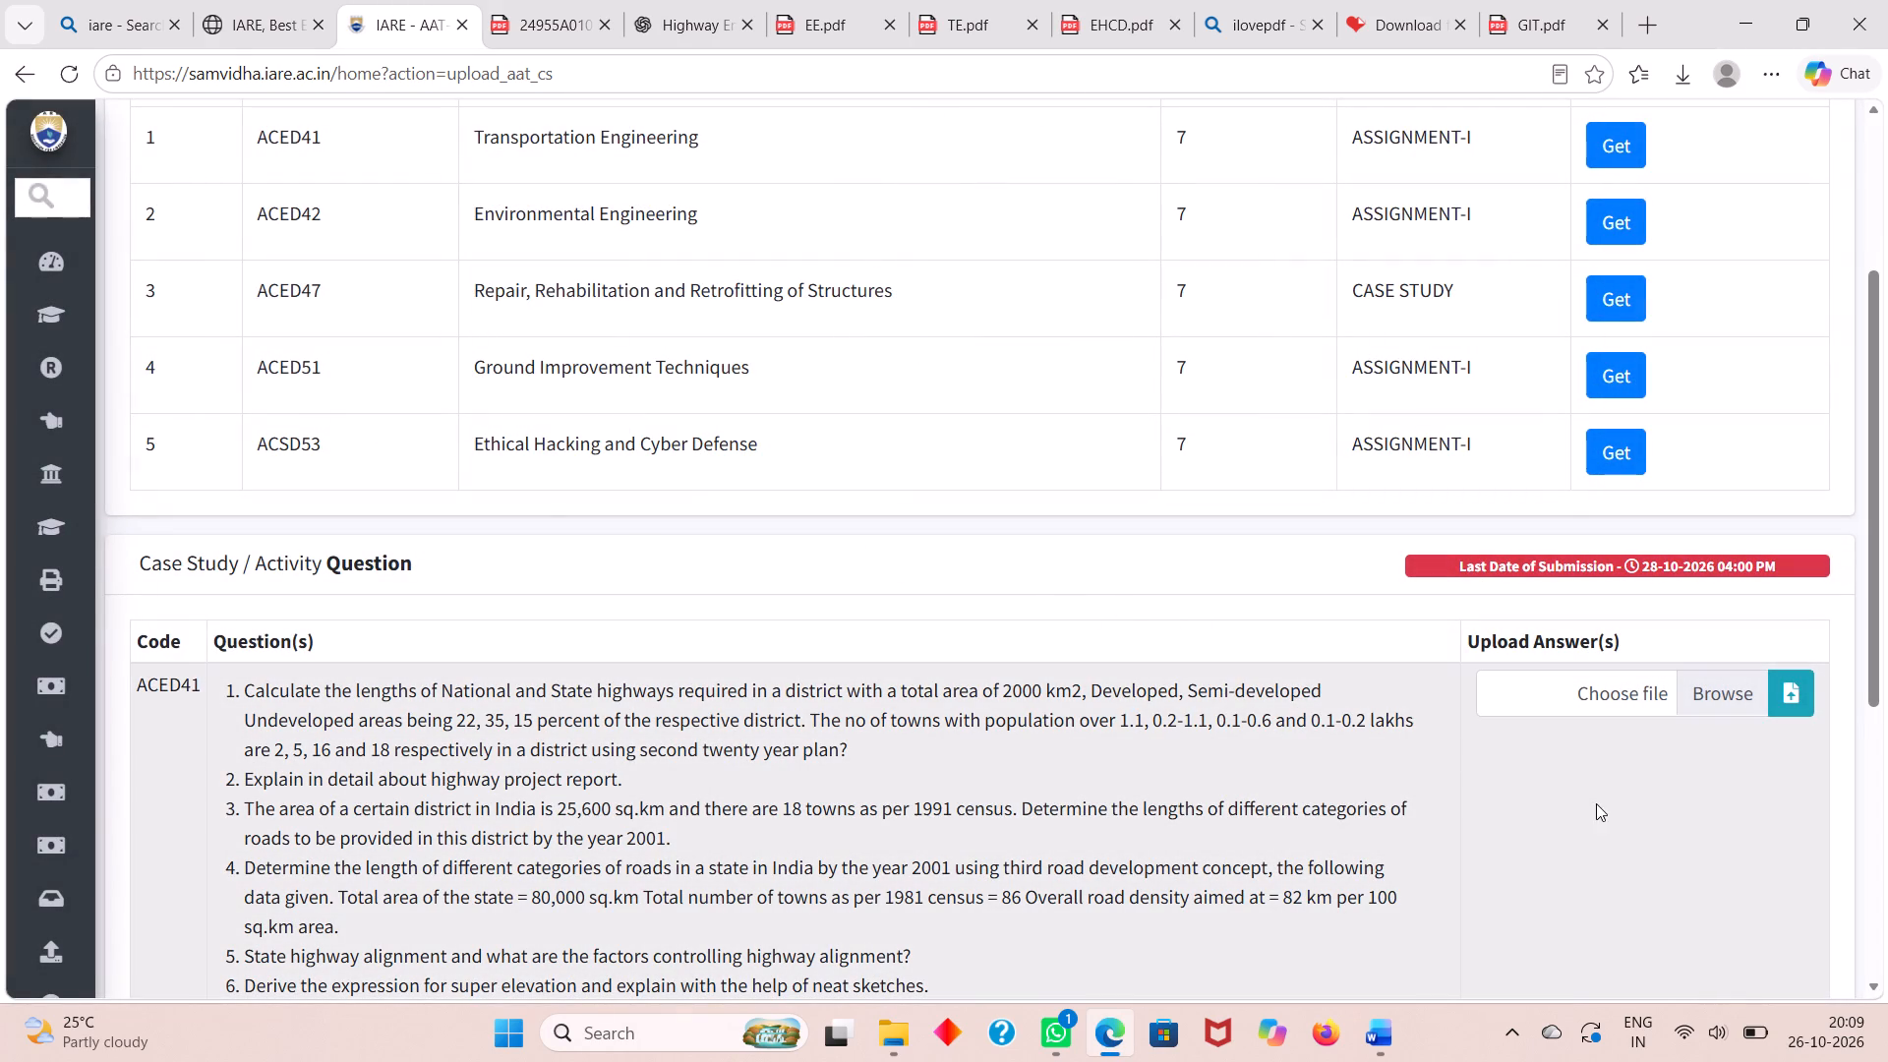
Upload TE.pdf from the Downloads folder as the answer for Transportation Engineering (ACED41).
{"action": "left_click", "coordinate": [1578, 693]}
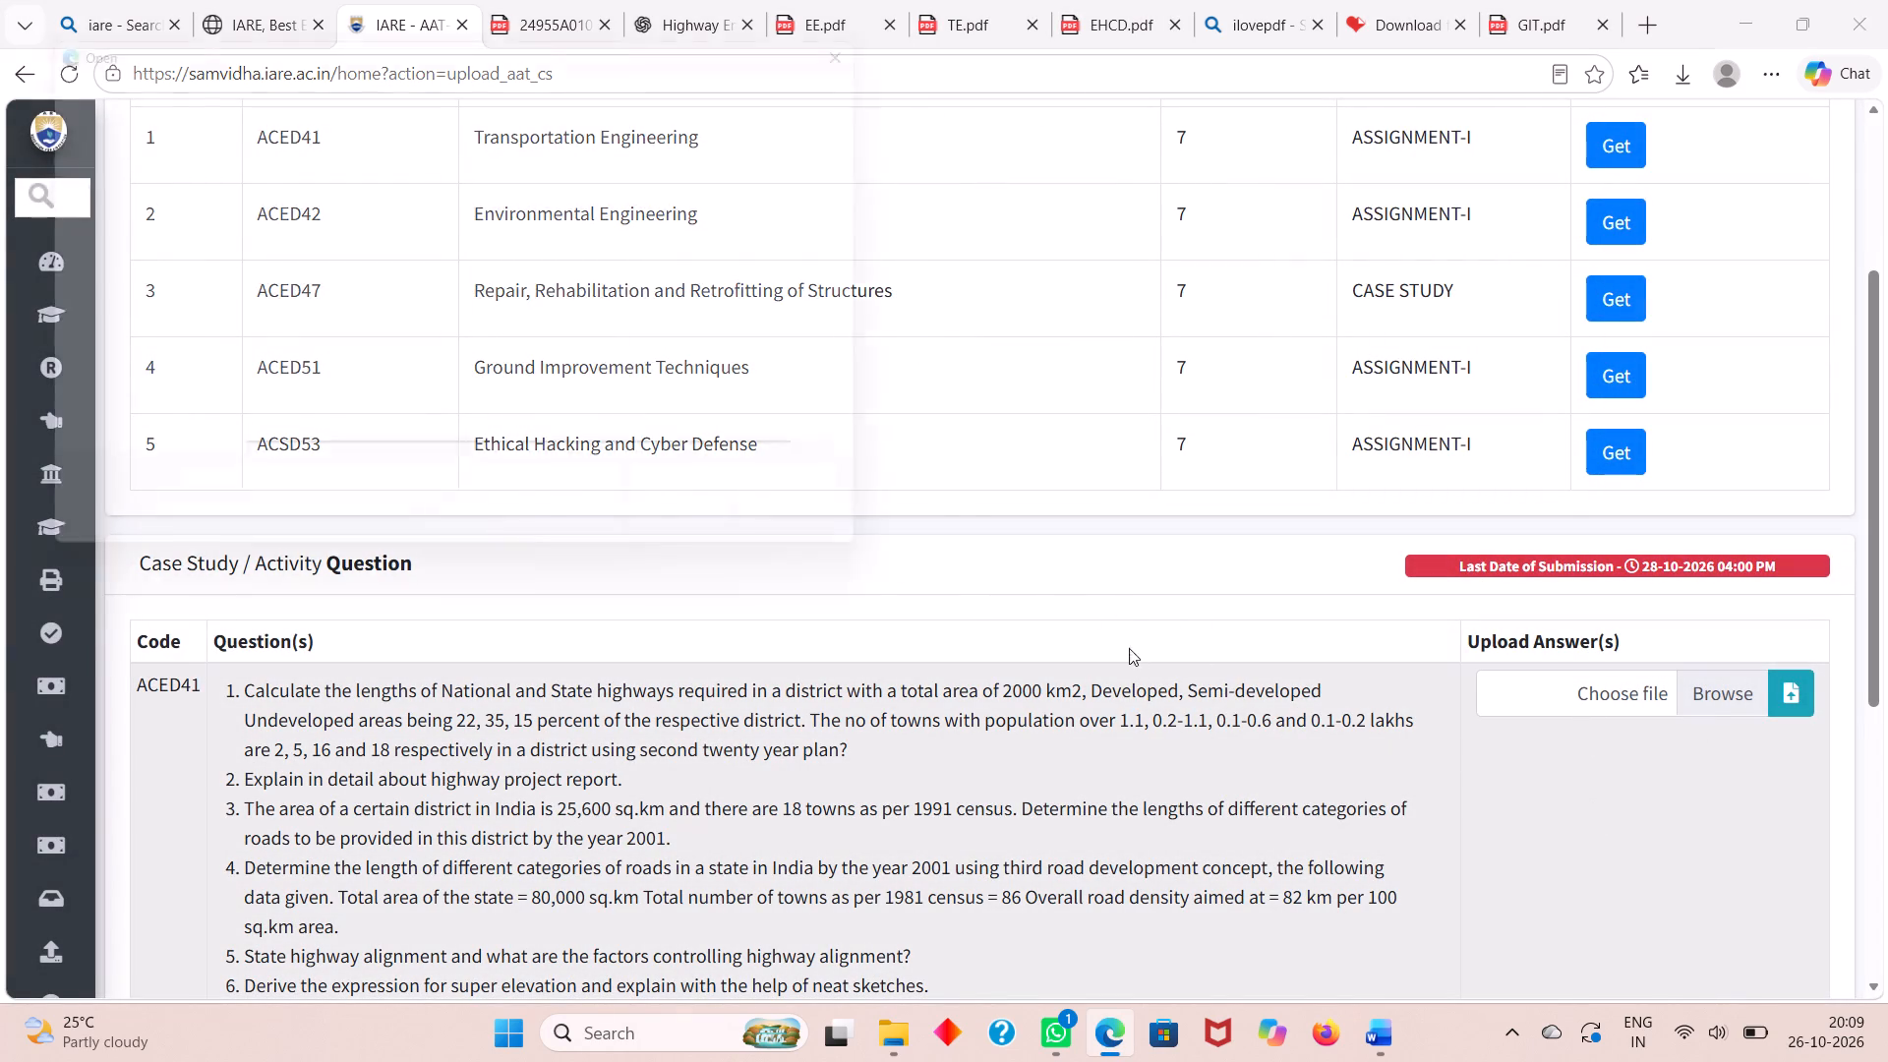
{"action": "left_click", "coordinate": [1581, 703]}
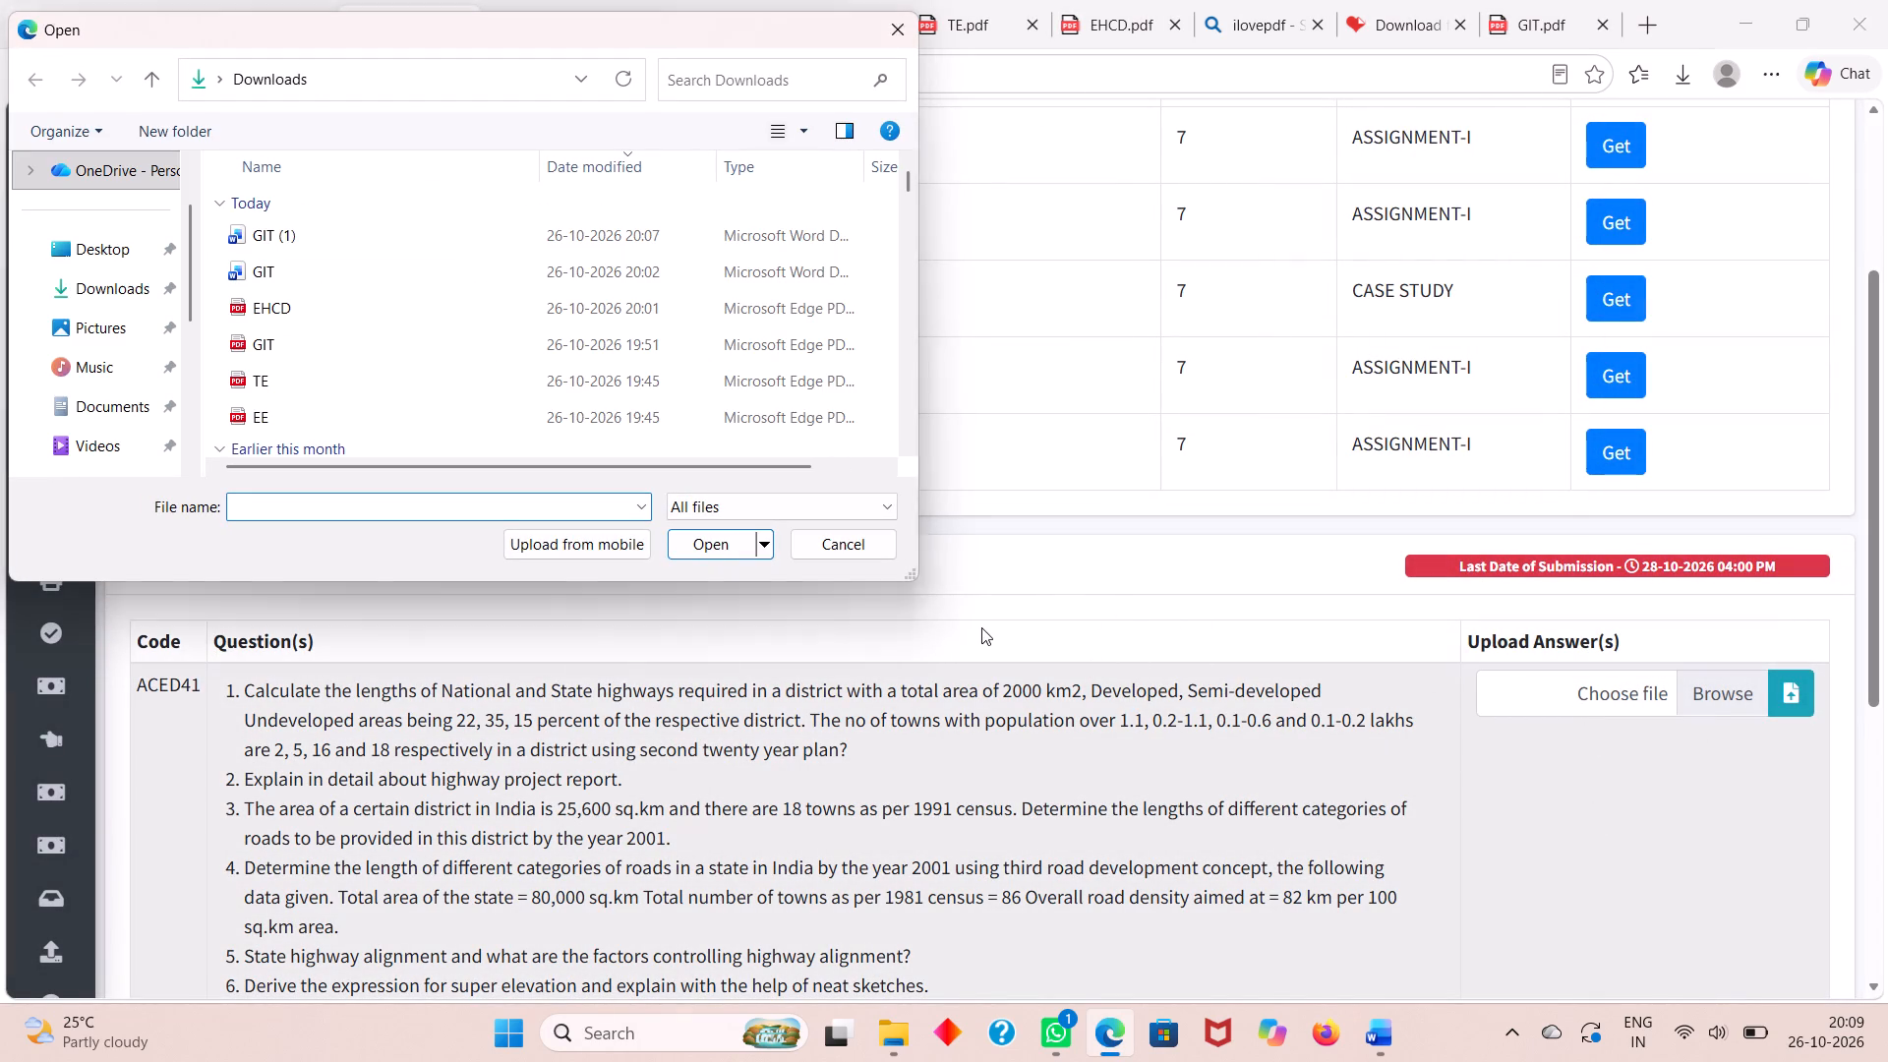
{"action": "left_click", "coordinate": [895, 24]}
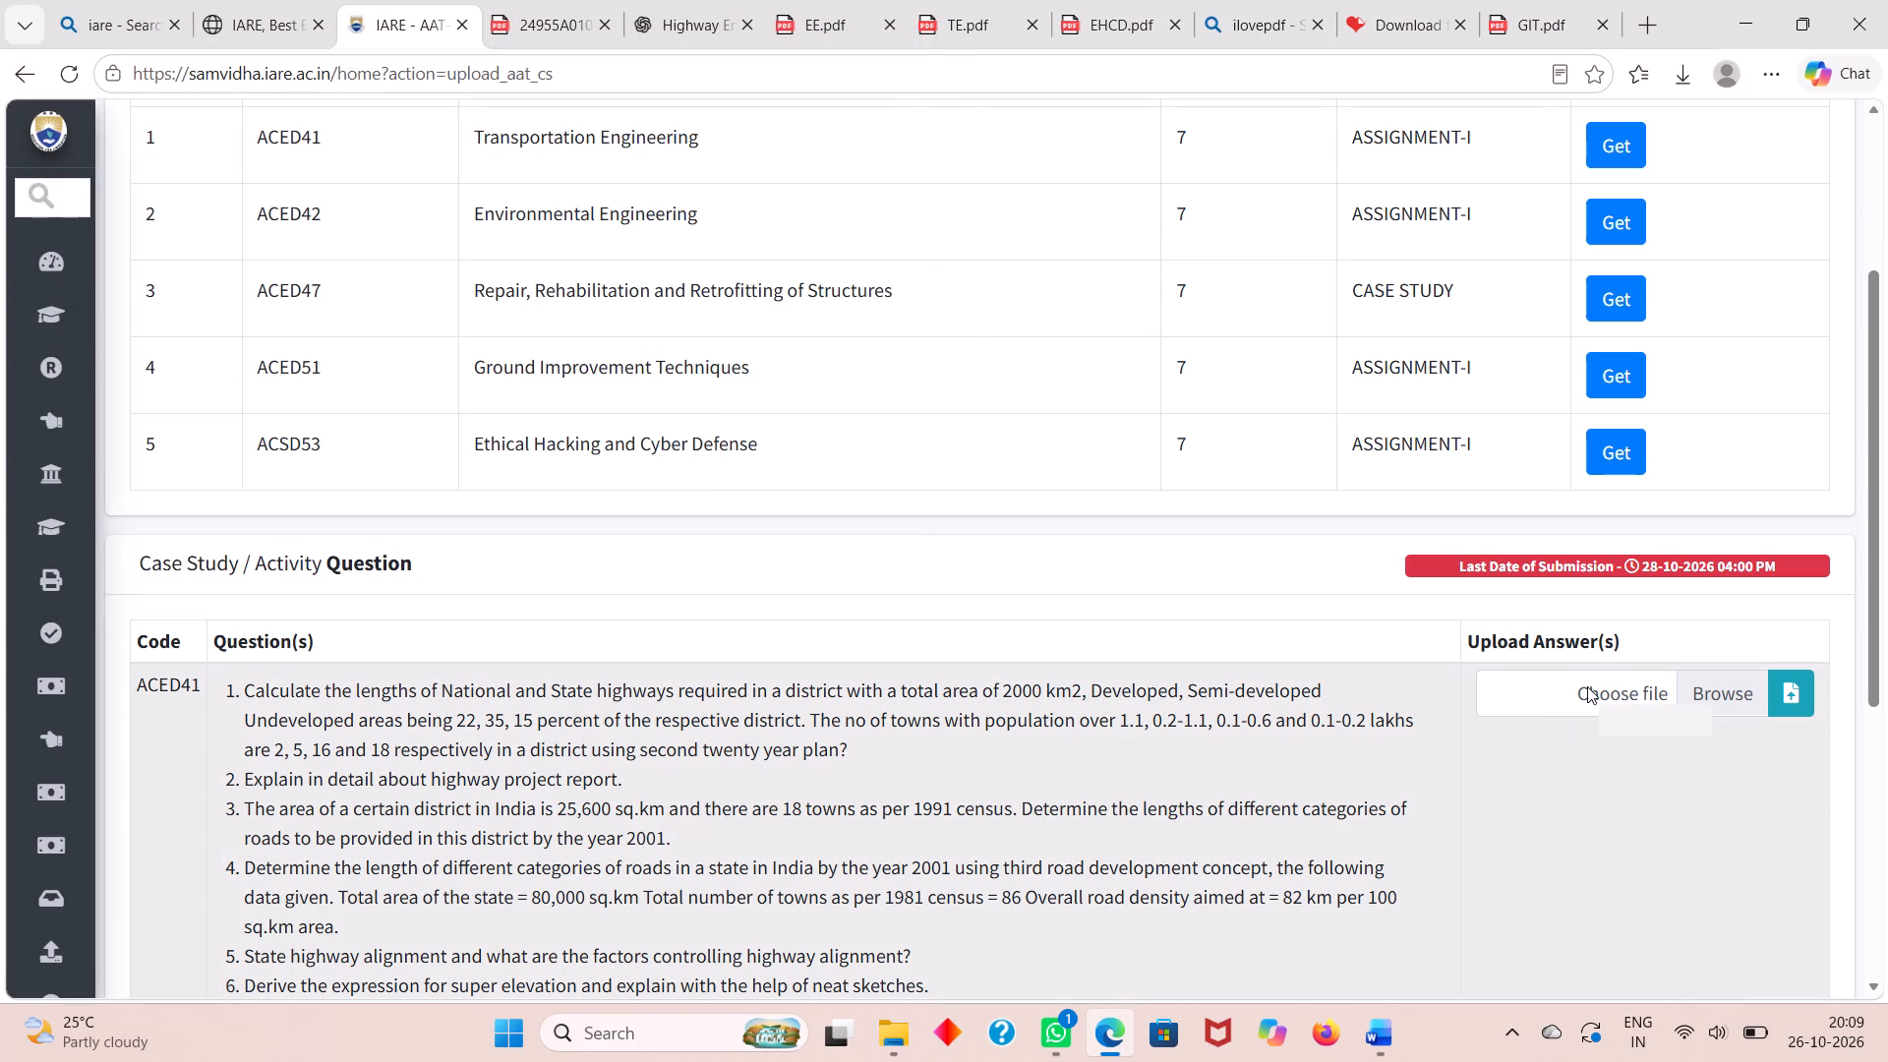
{"action": "left_click", "coordinate": [1587, 686]}
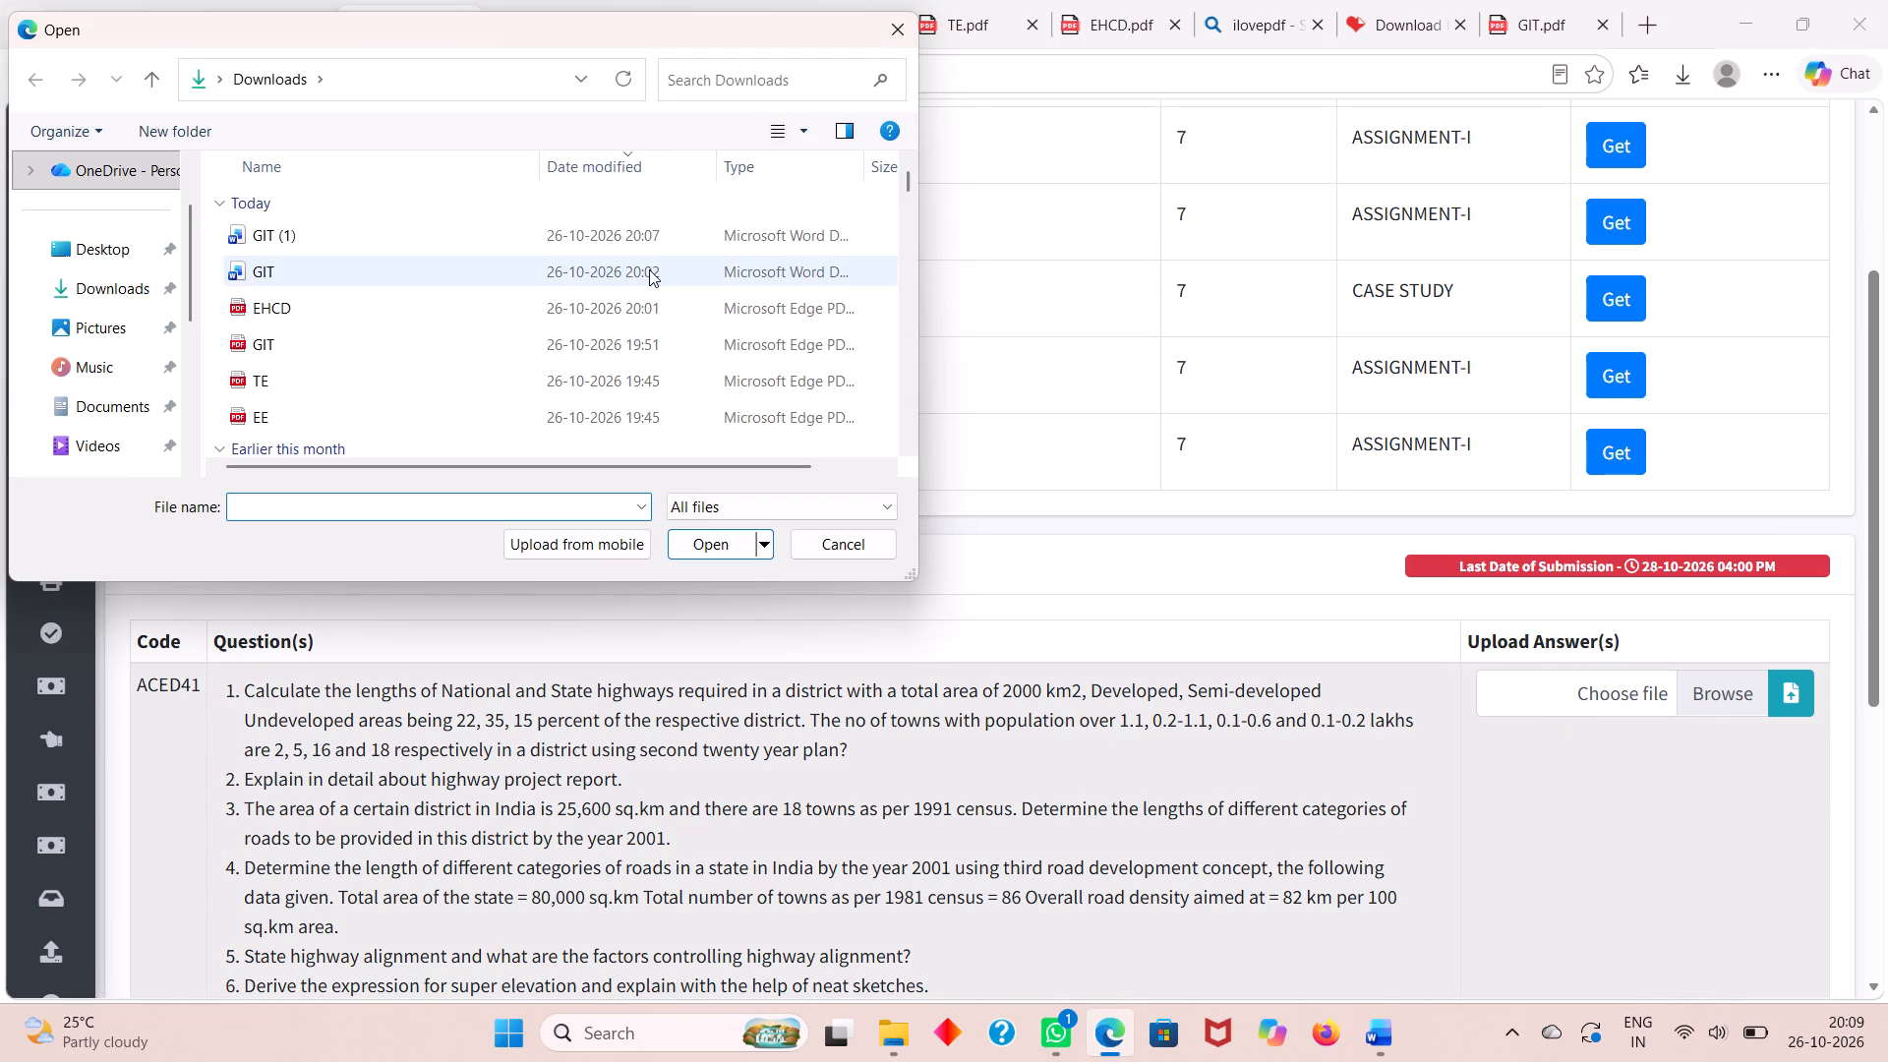
{"action": "left_click", "coordinate": [509, 393]}
{"action": "left_click", "coordinate": [697, 538]}
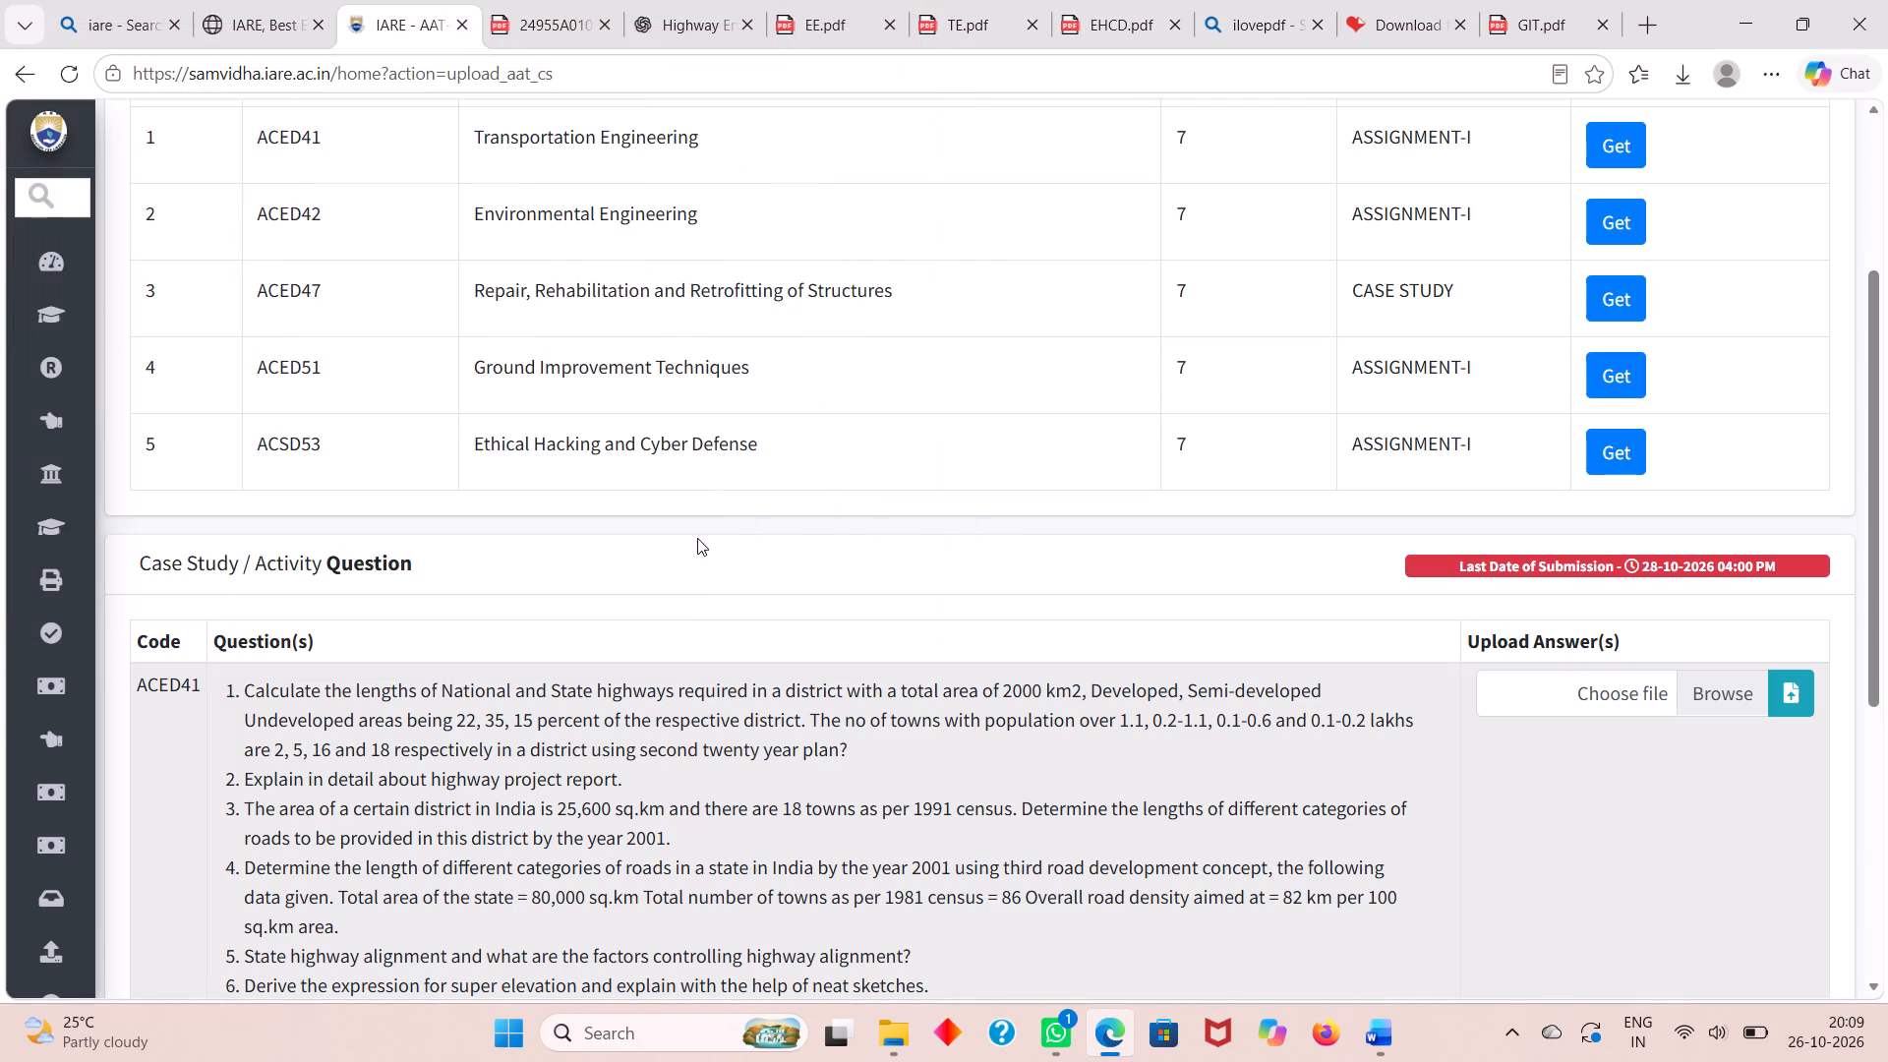
{"action": "left_click", "coordinate": [1785, 693]}
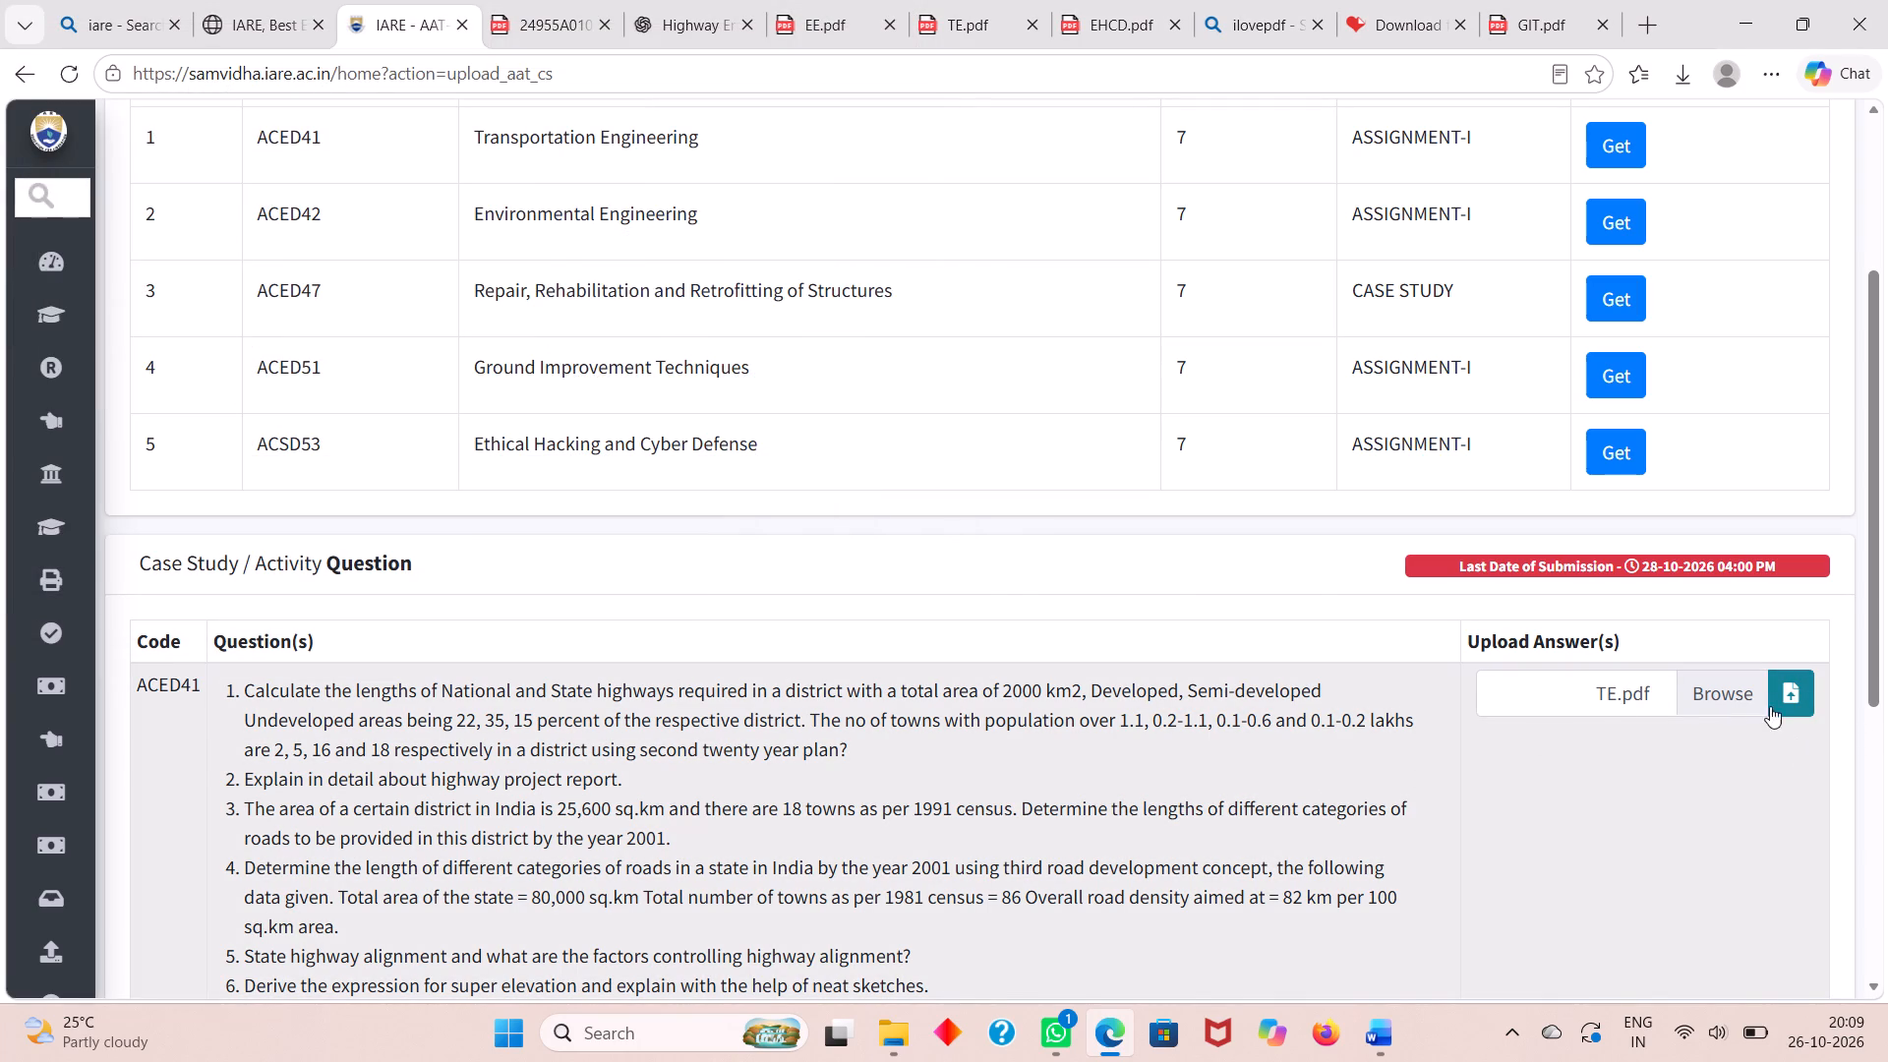
{"action": "left_click", "coordinate": [1794, 696]}
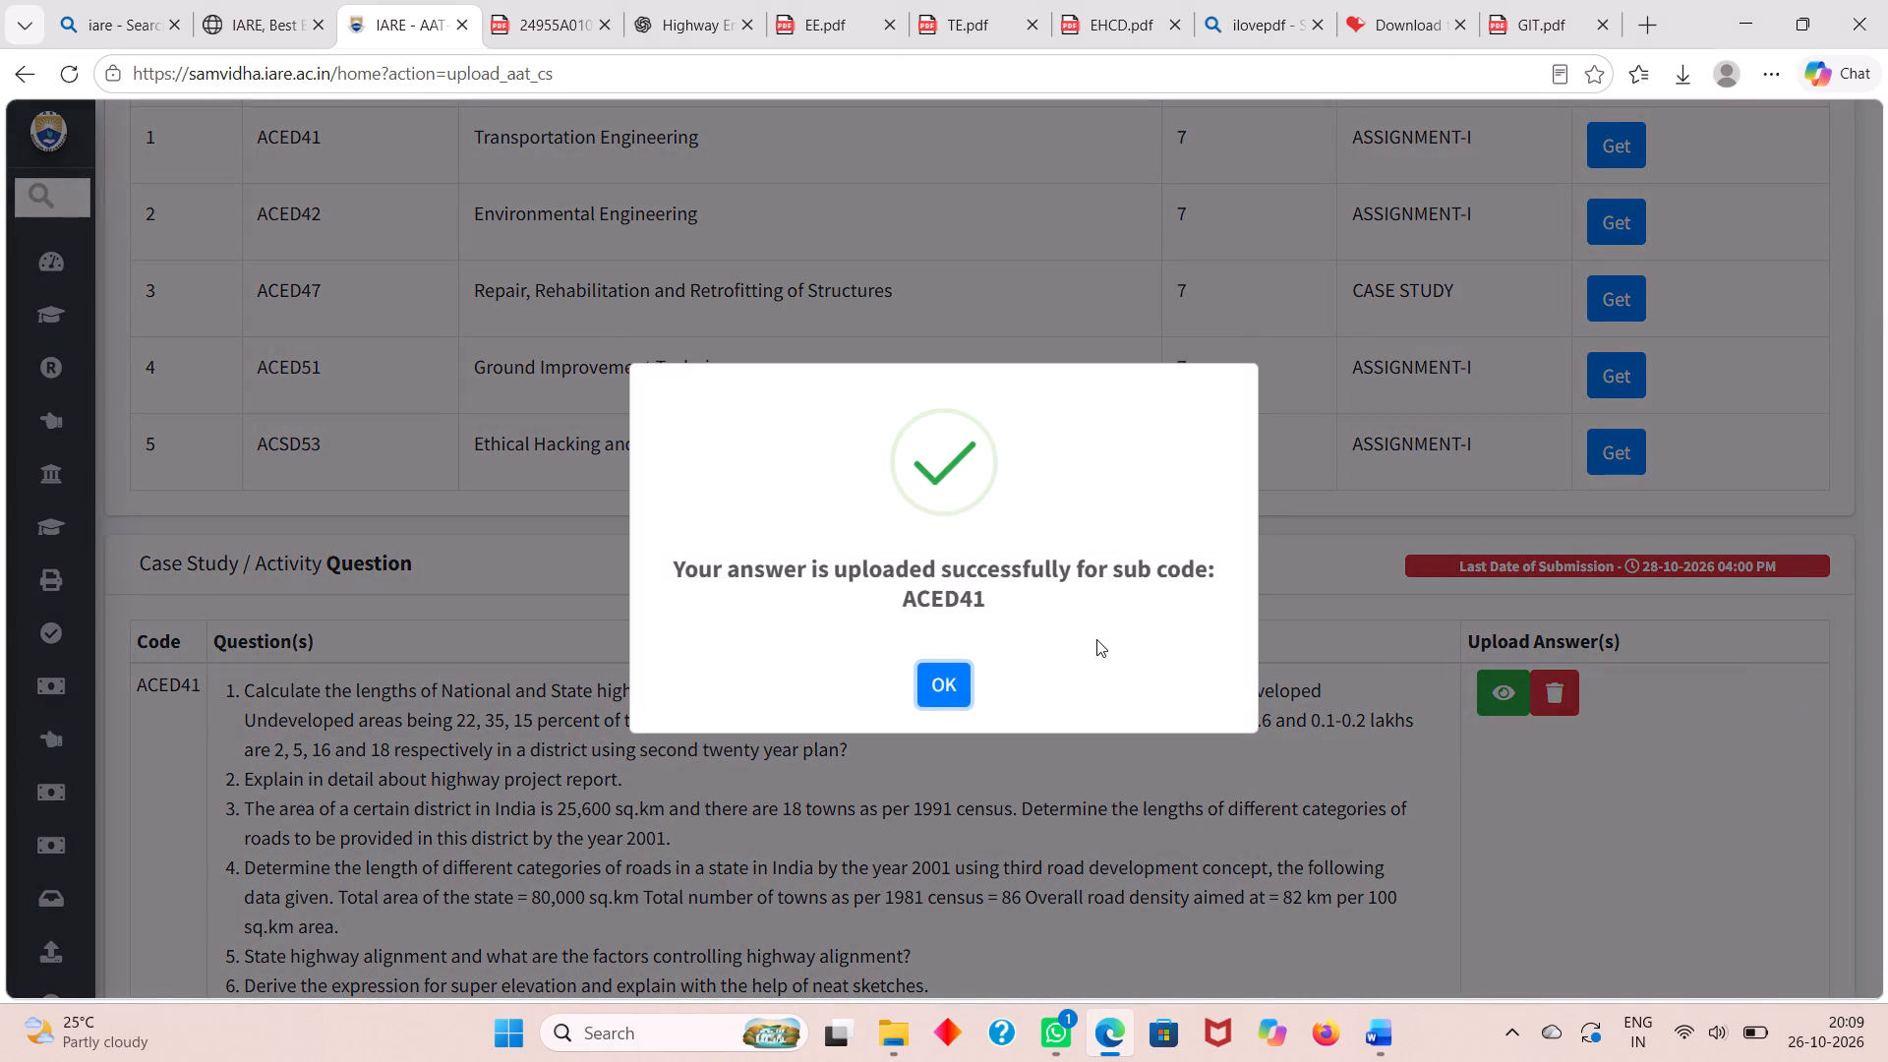
{"action": "left_click", "coordinate": [951, 677]}
Get the Environmental Engineering (ACED42) questions and open the uploaded answer to check its cover page.
{"action": "scroll", "coordinate": [1251, 700], "scroll_direction": "down", "scroll_amount": 1}
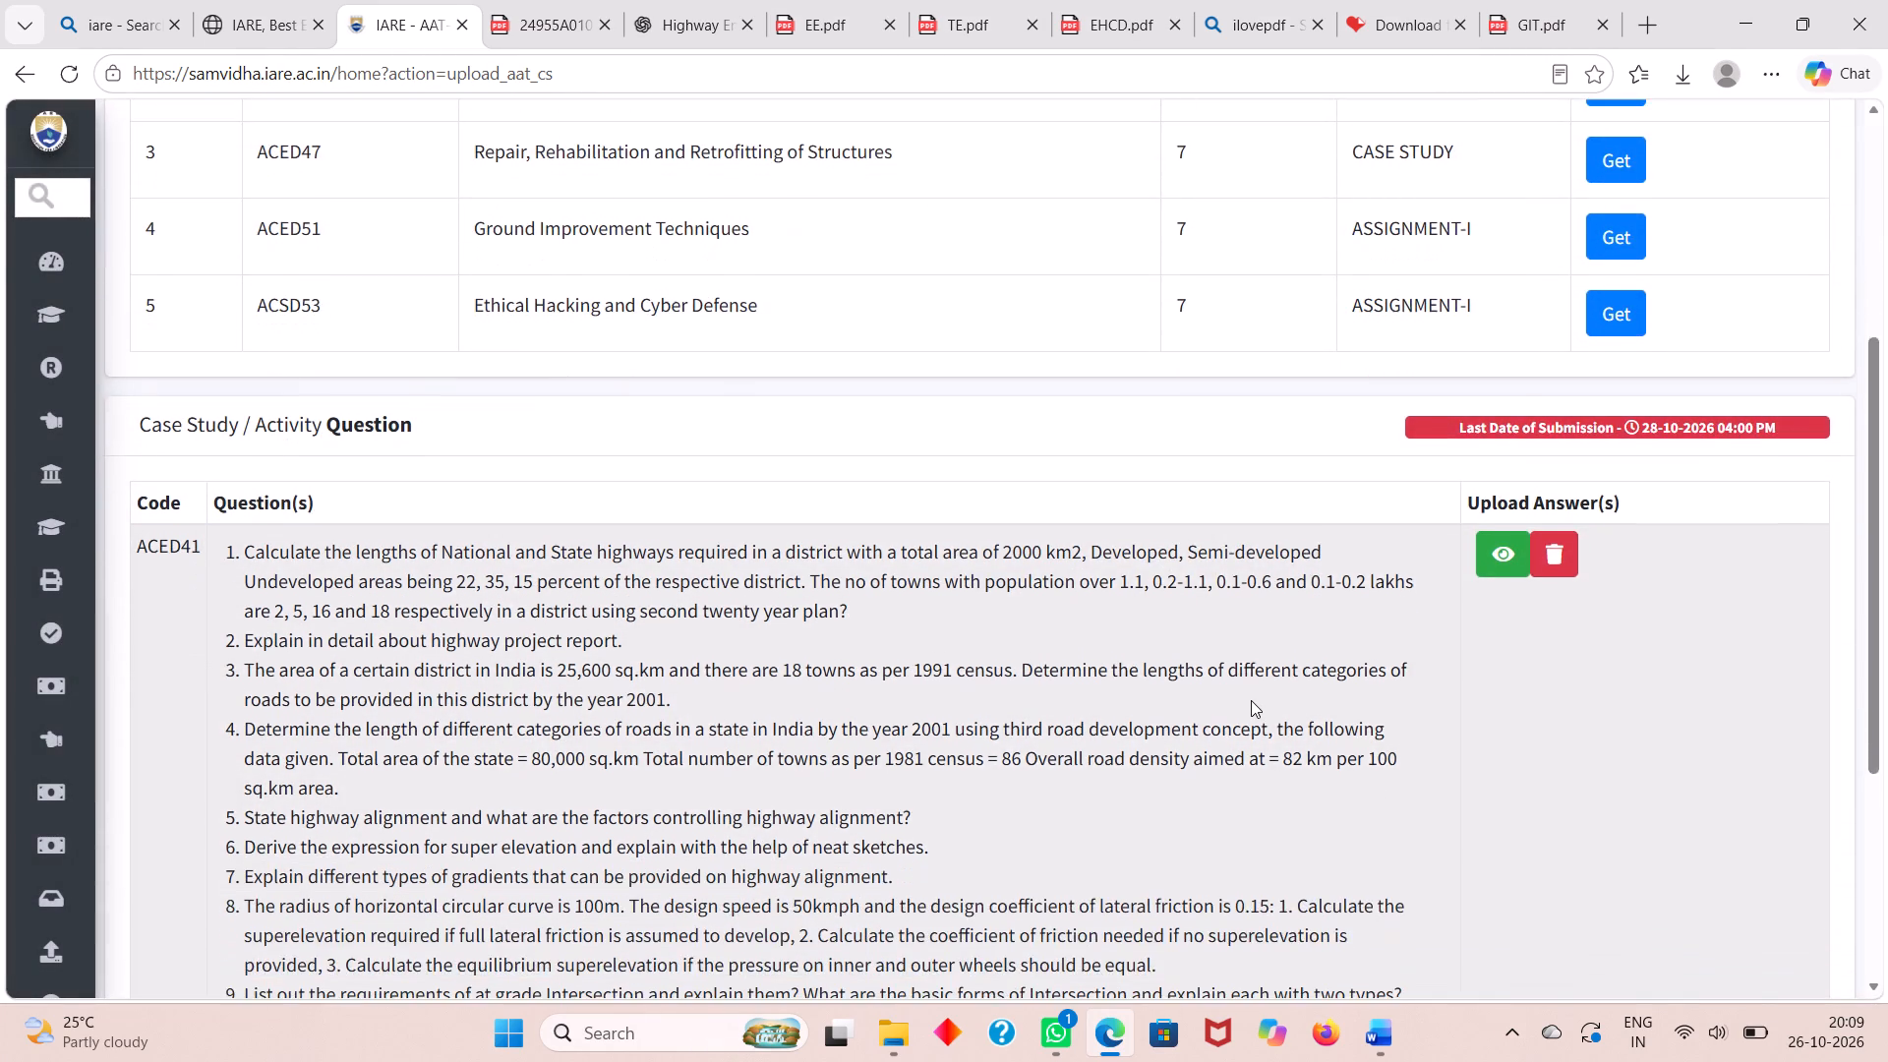
{"action": "scroll", "coordinate": [1251, 700], "scroll_direction": "down", "scroll_amount": 2}
{"action": "scroll", "coordinate": [1178, 331], "scroll_direction": "up", "scroll_amount": 5}
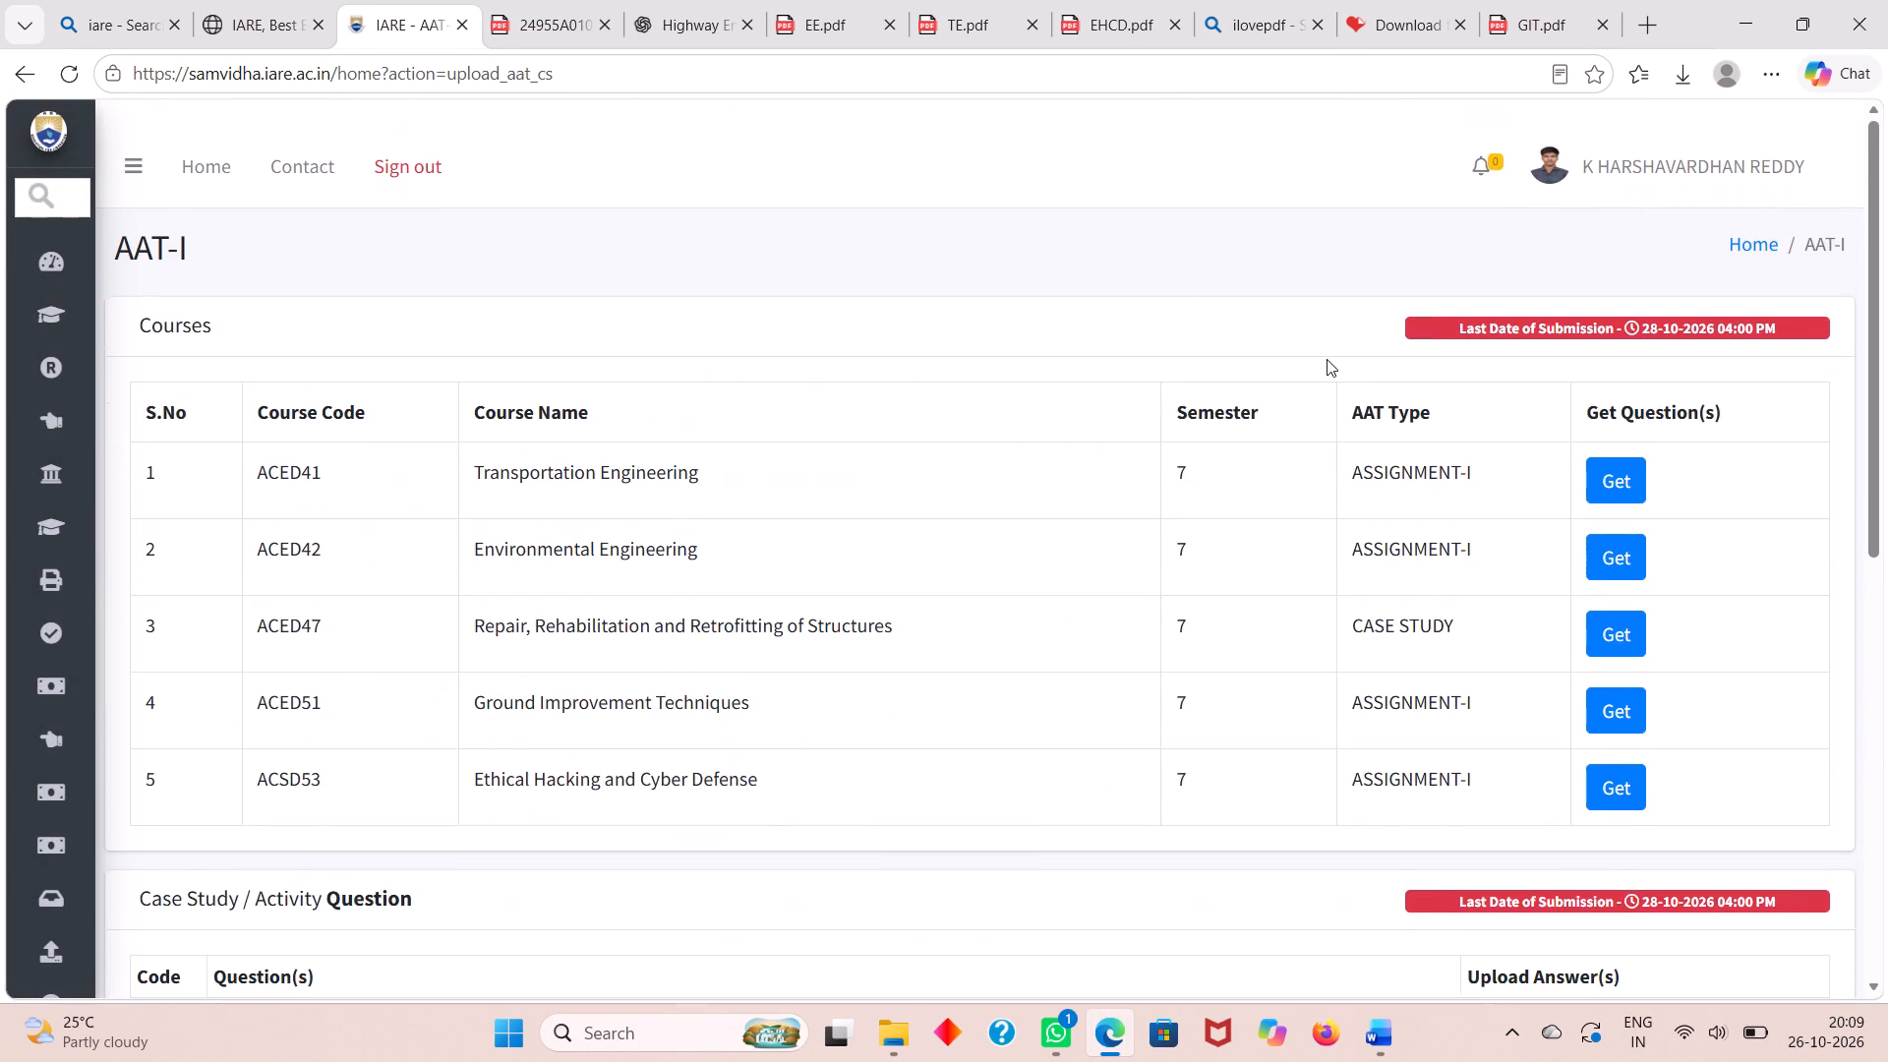
{"action": "left_click", "coordinate": [1606, 518]}
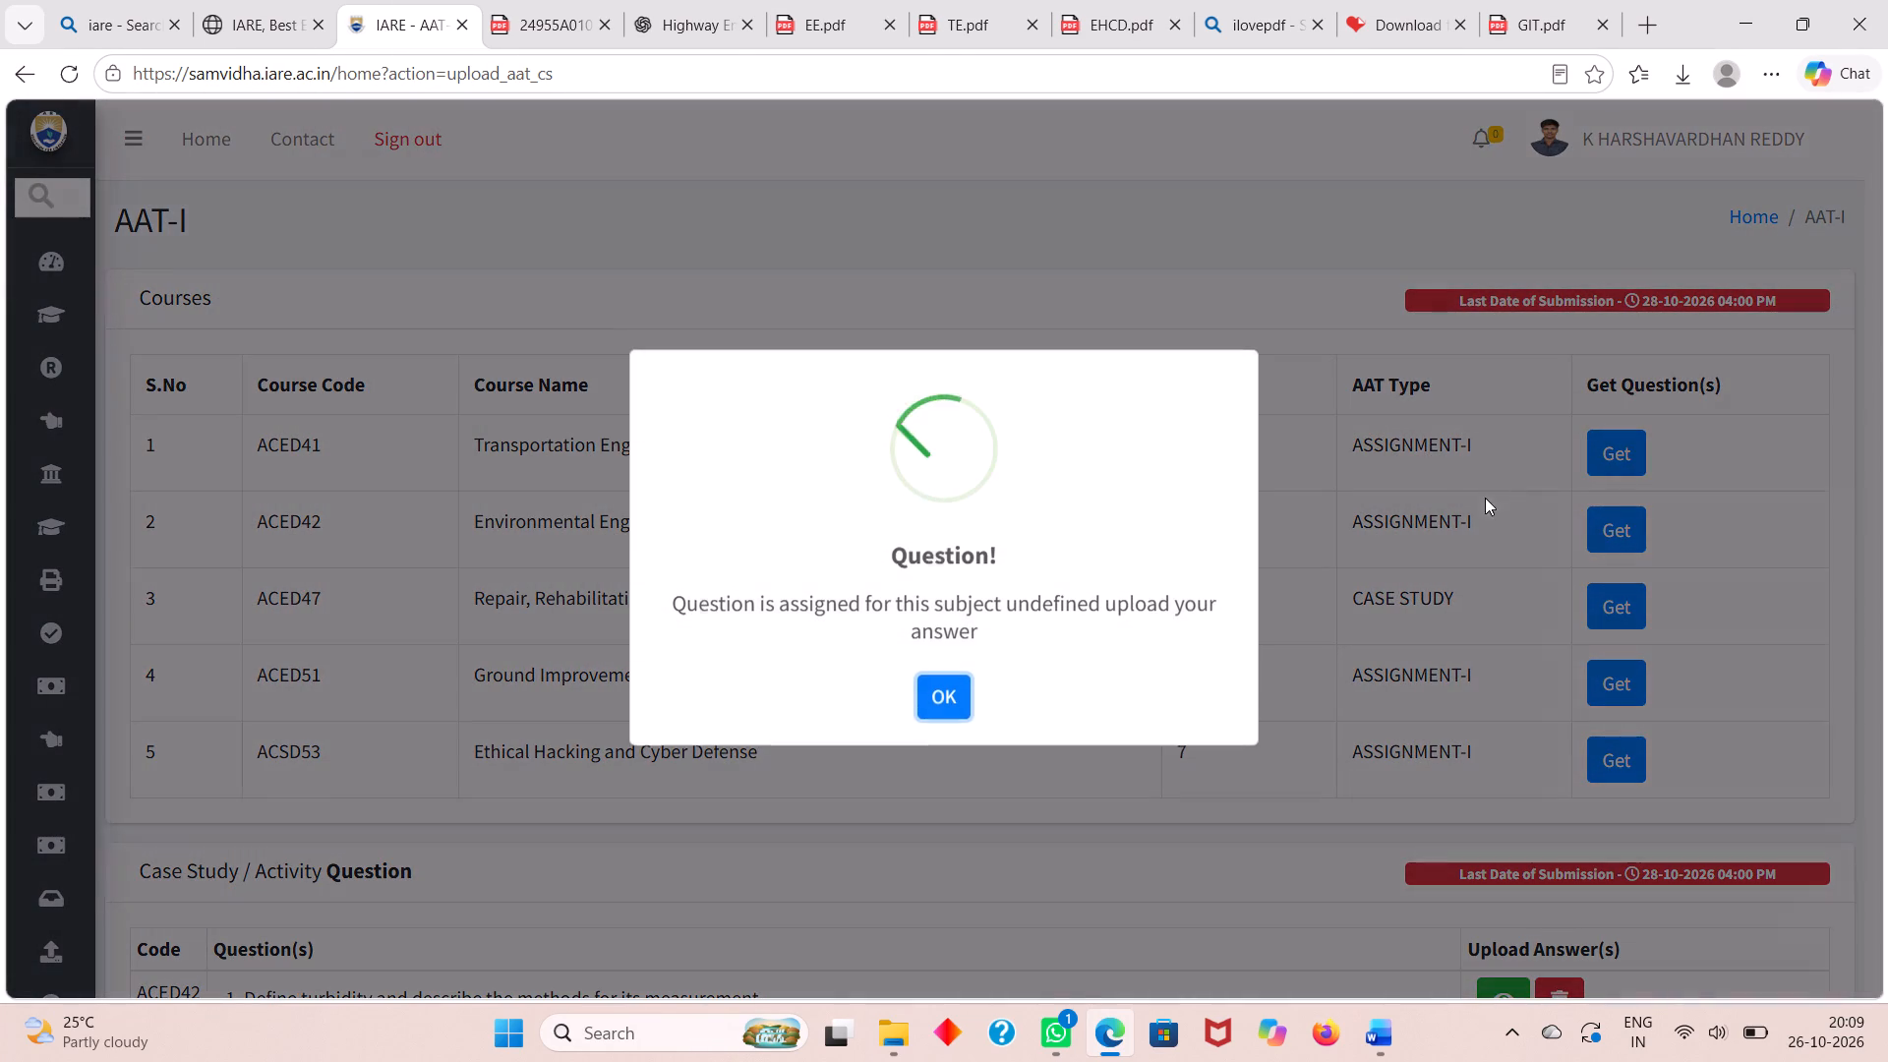
{"action": "left_click", "coordinate": [935, 703]}
{"action": "scroll", "coordinate": [1153, 754], "scroll_direction": "down", "scroll_amount": 1}
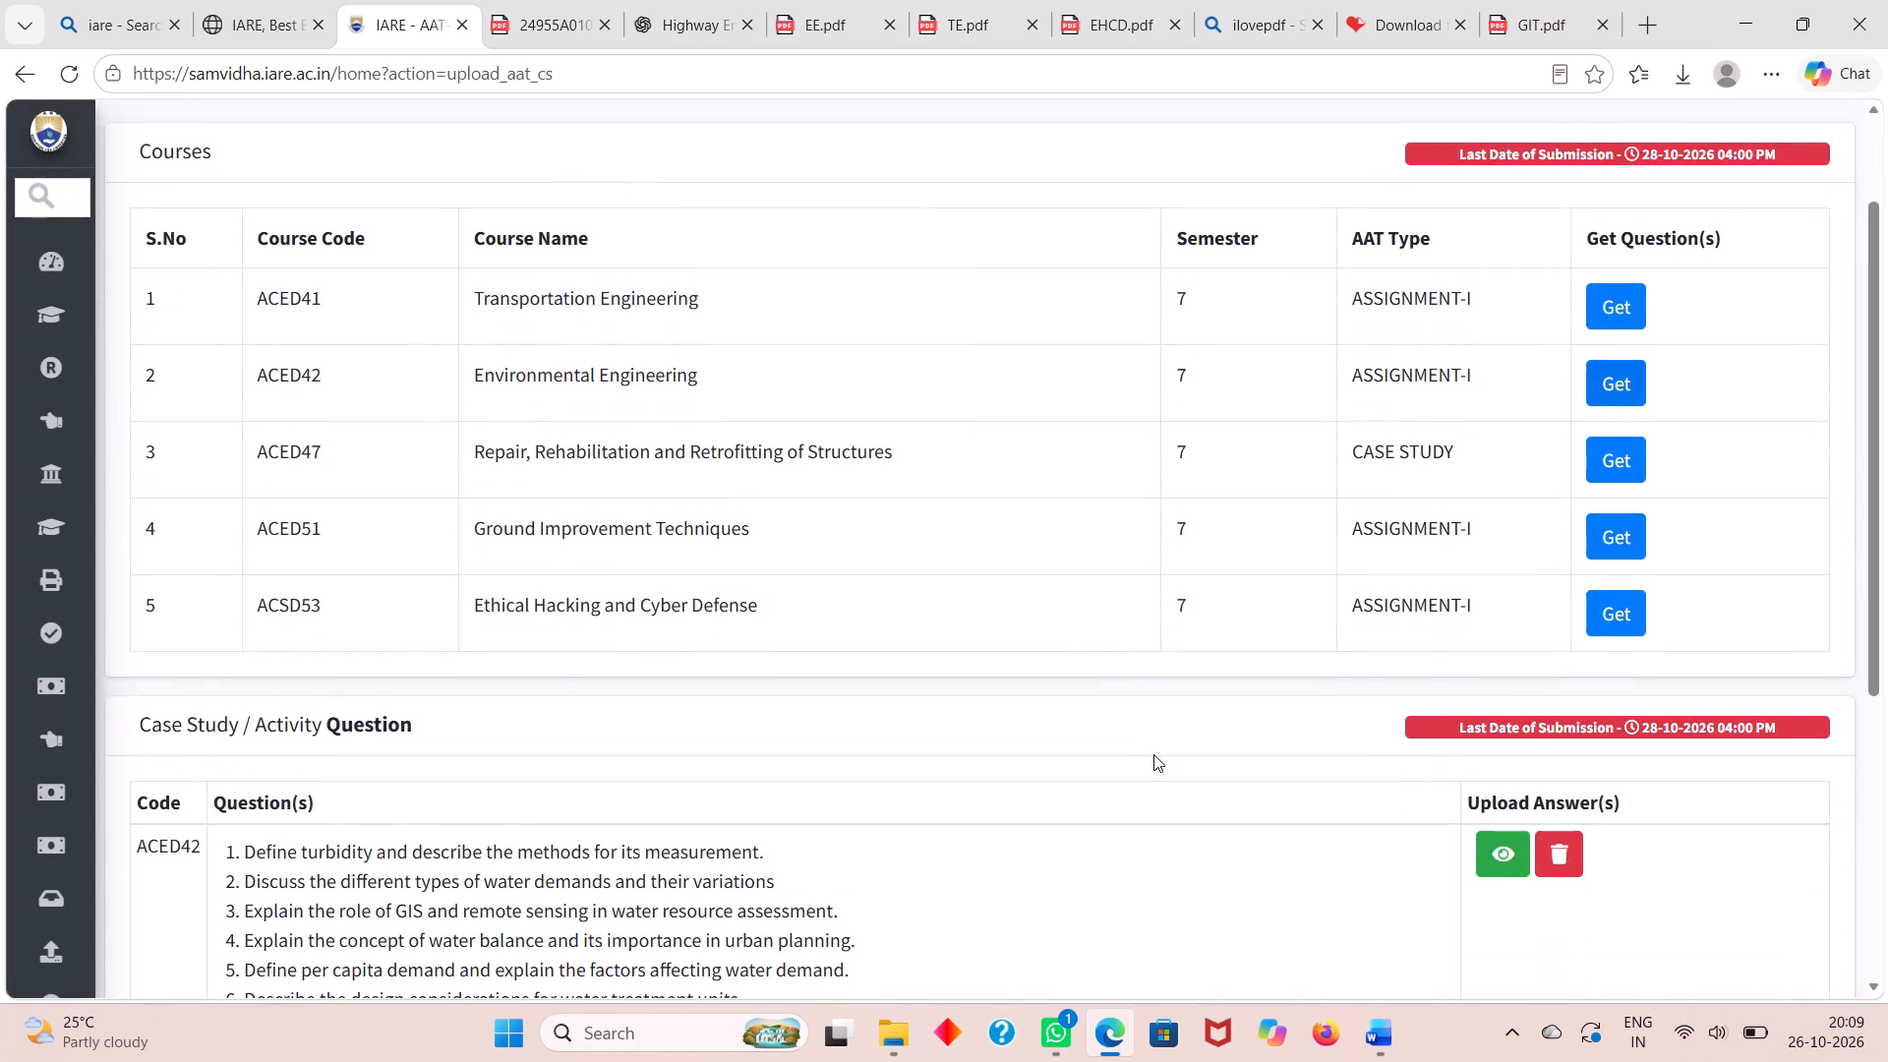
{"action": "scroll", "coordinate": [1153, 754], "scroll_direction": "down", "scroll_amount": 1}
{"action": "left_click", "coordinate": [1492, 847]}
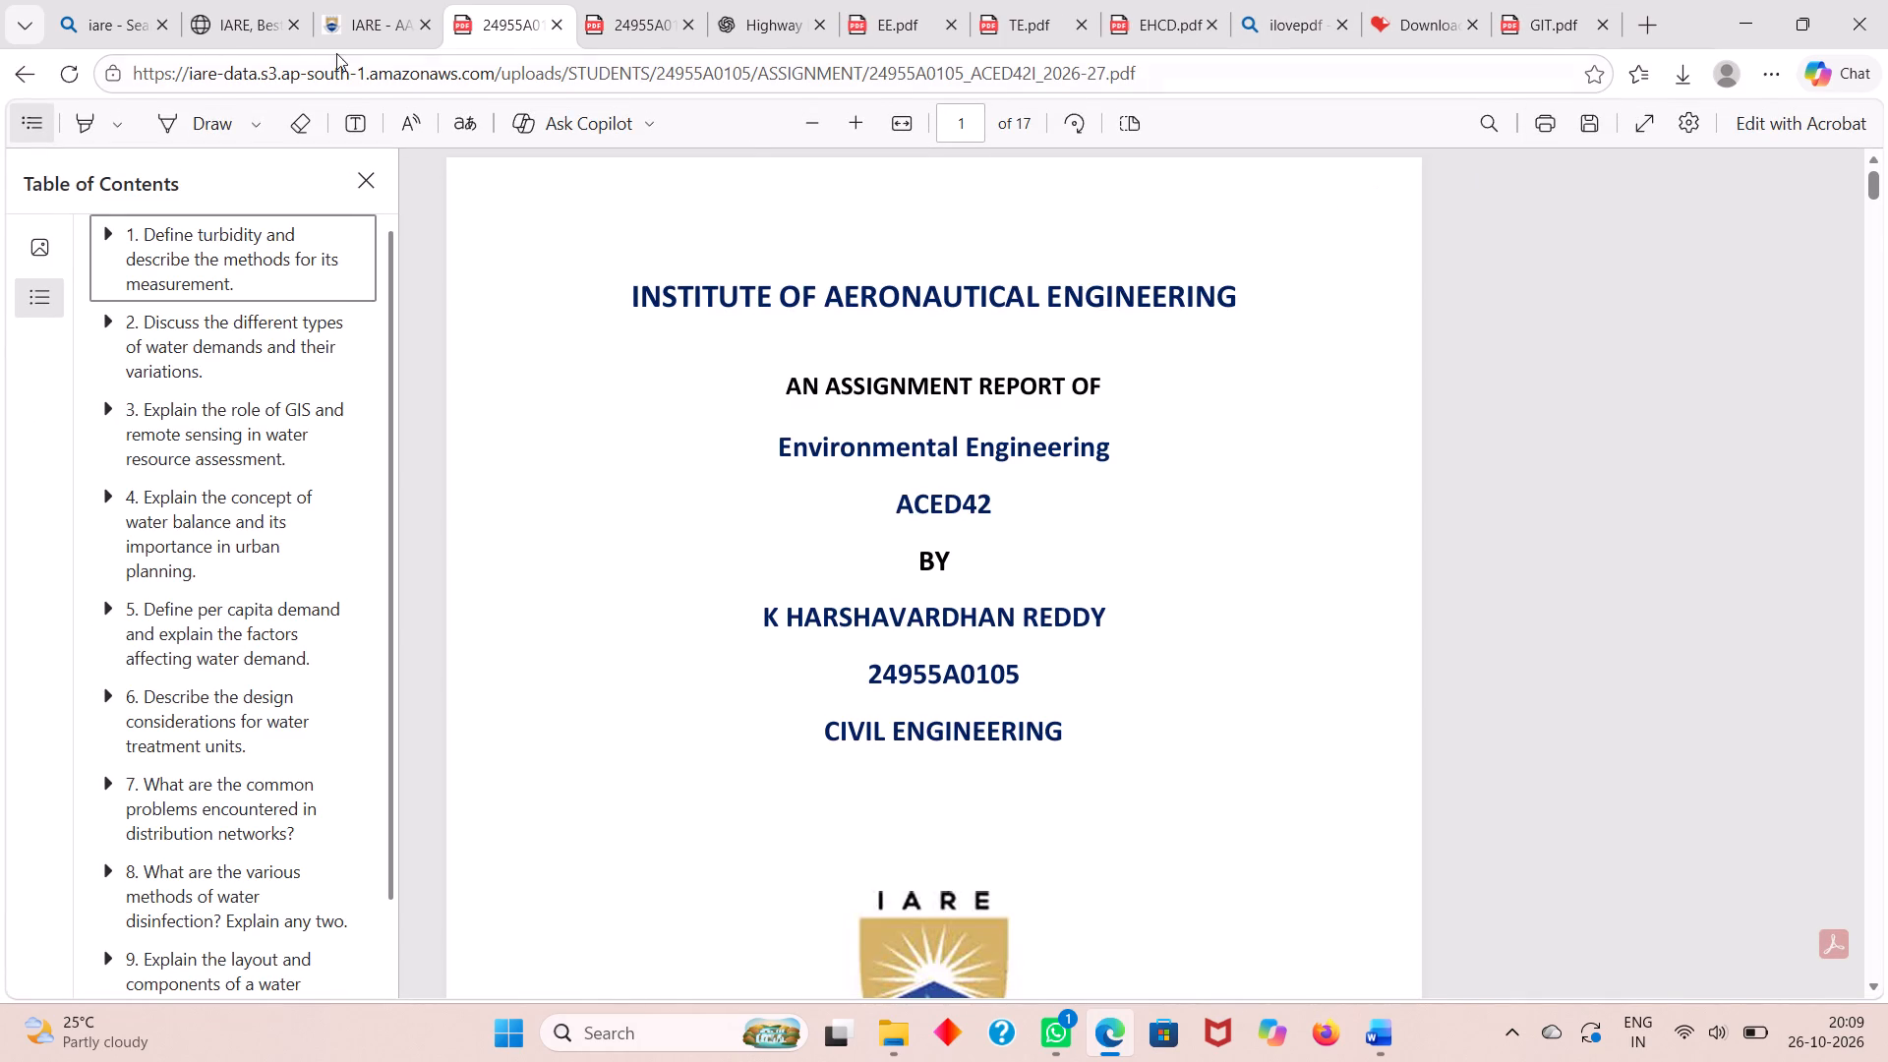
Return to the AAT-I page, get the ACED51 questions and open the uploaded Ground Improvement Techniques answer to check its first page.
{"action": "left_click", "coordinate": [347, 12]}
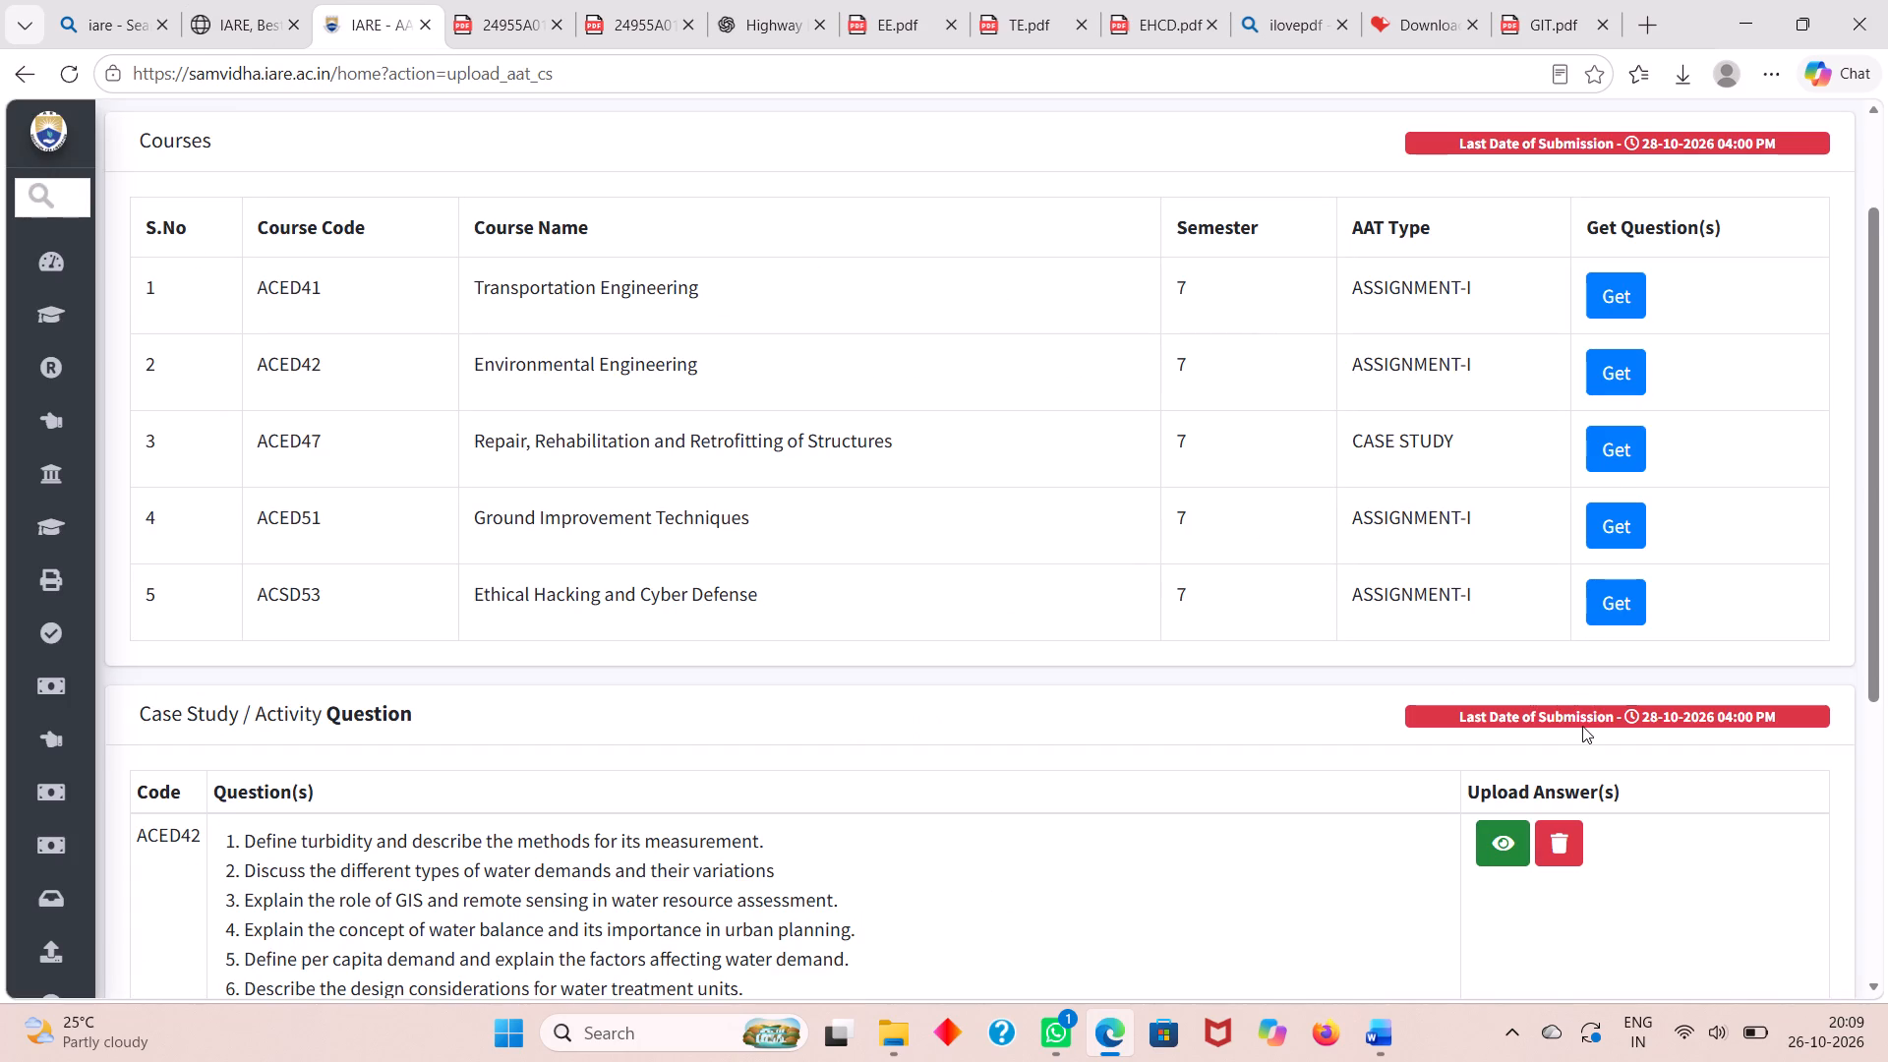
{"action": "left_click", "coordinate": [1602, 535]}
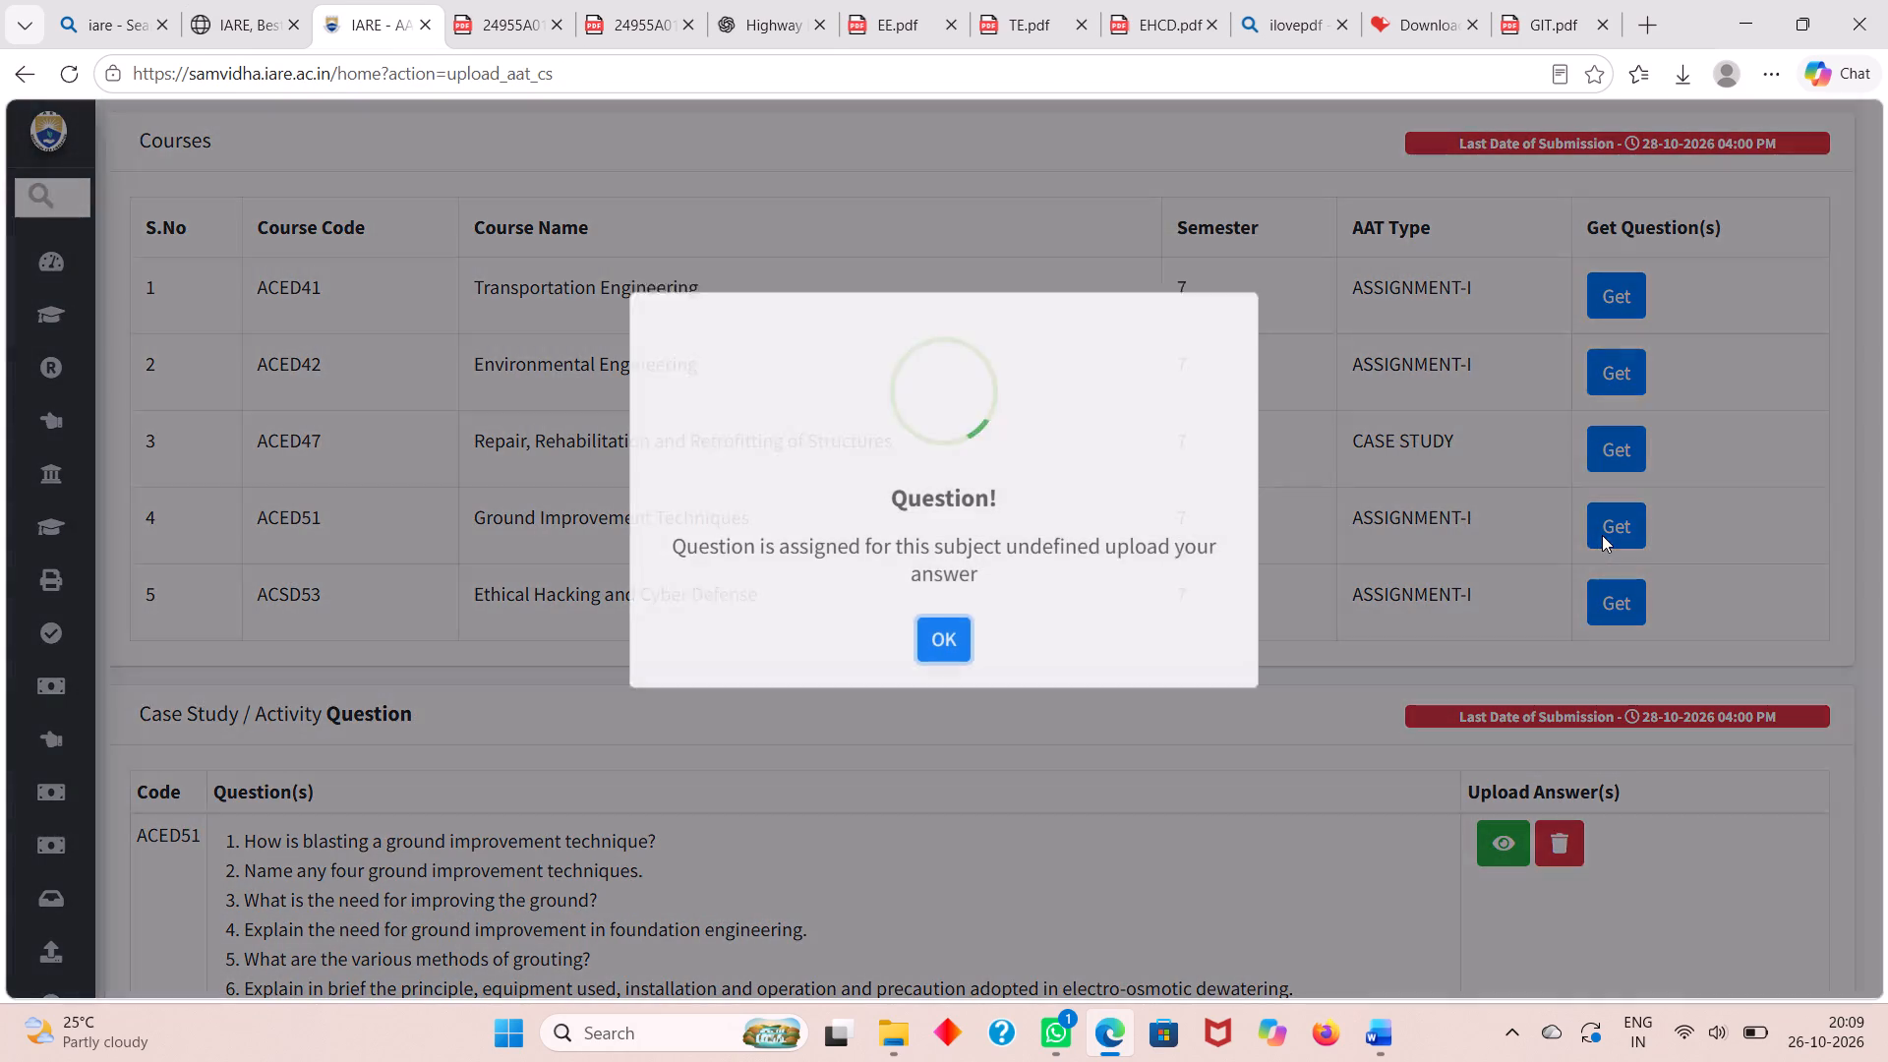
{"action": "left_click", "coordinate": [938, 682]}
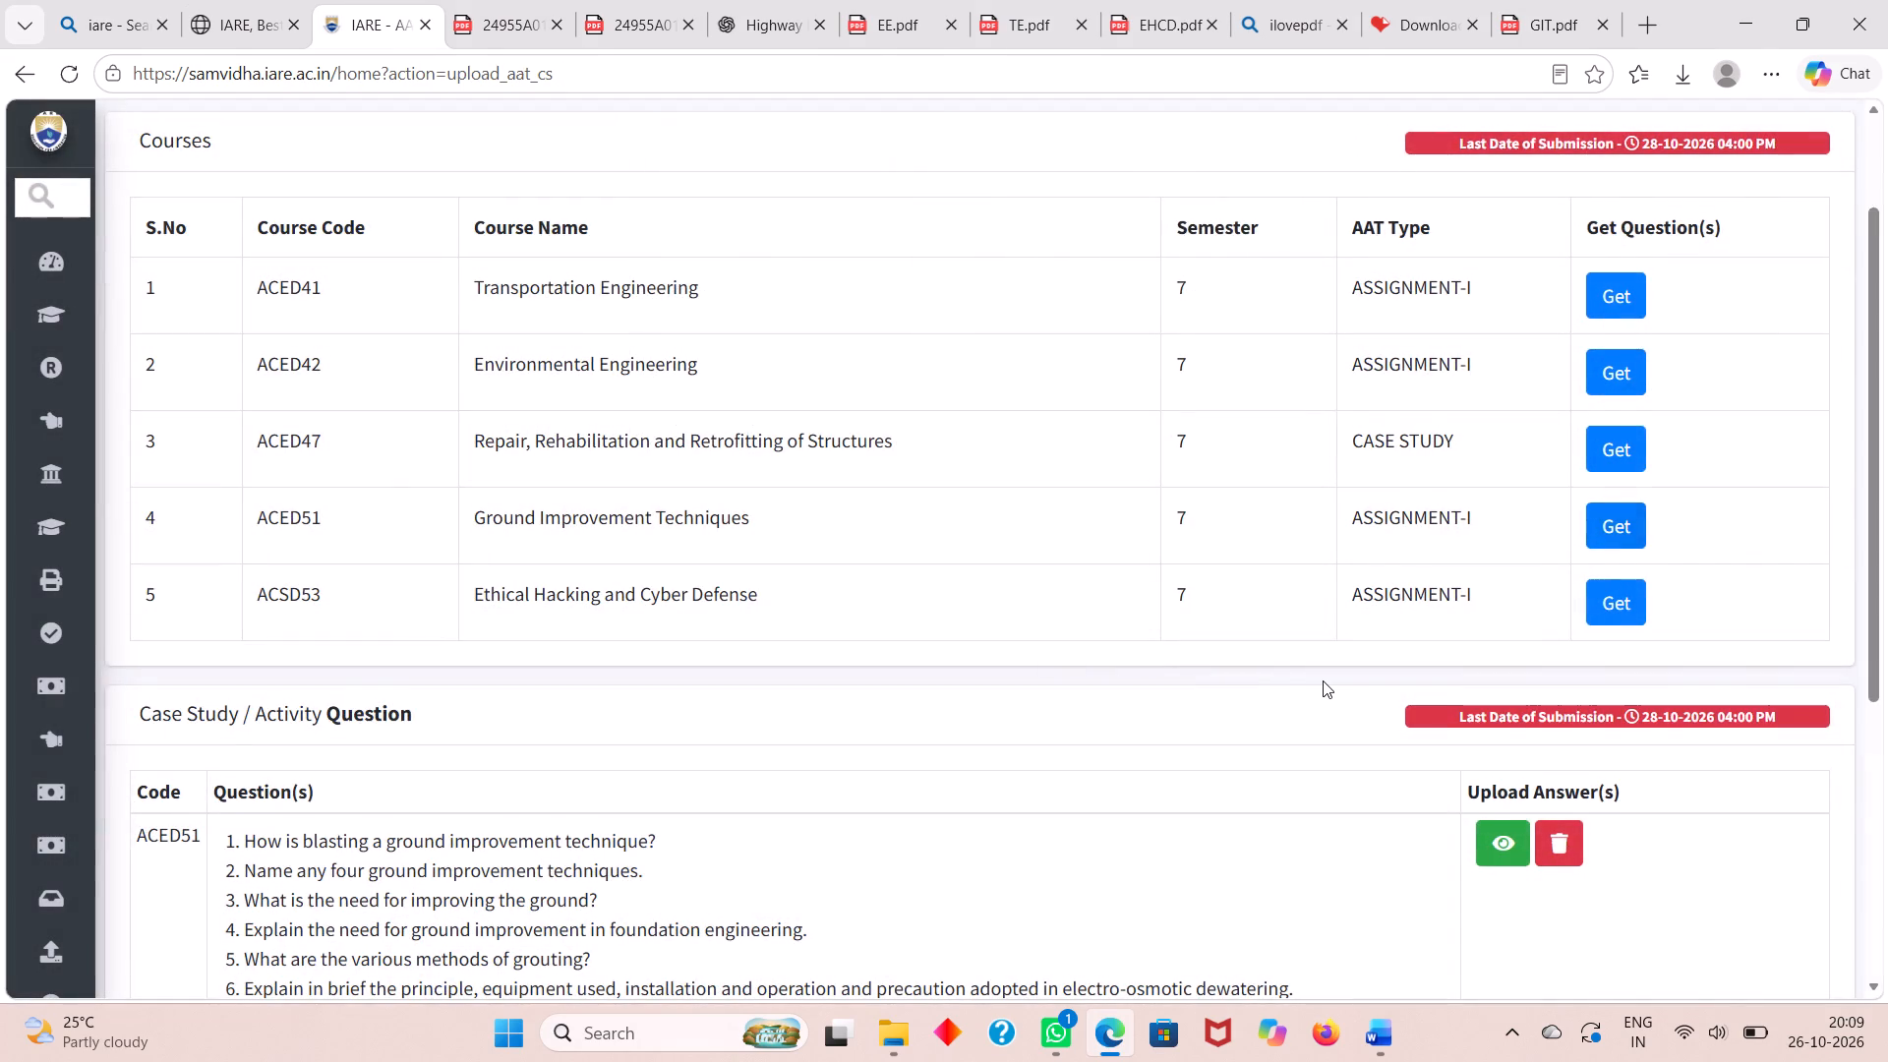
{"action": "scroll", "coordinate": [1328, 680], "scroll_direction": "down", "scroll_amount": 2}
{"action": "left_click", "coordinate": [1510, 669]}
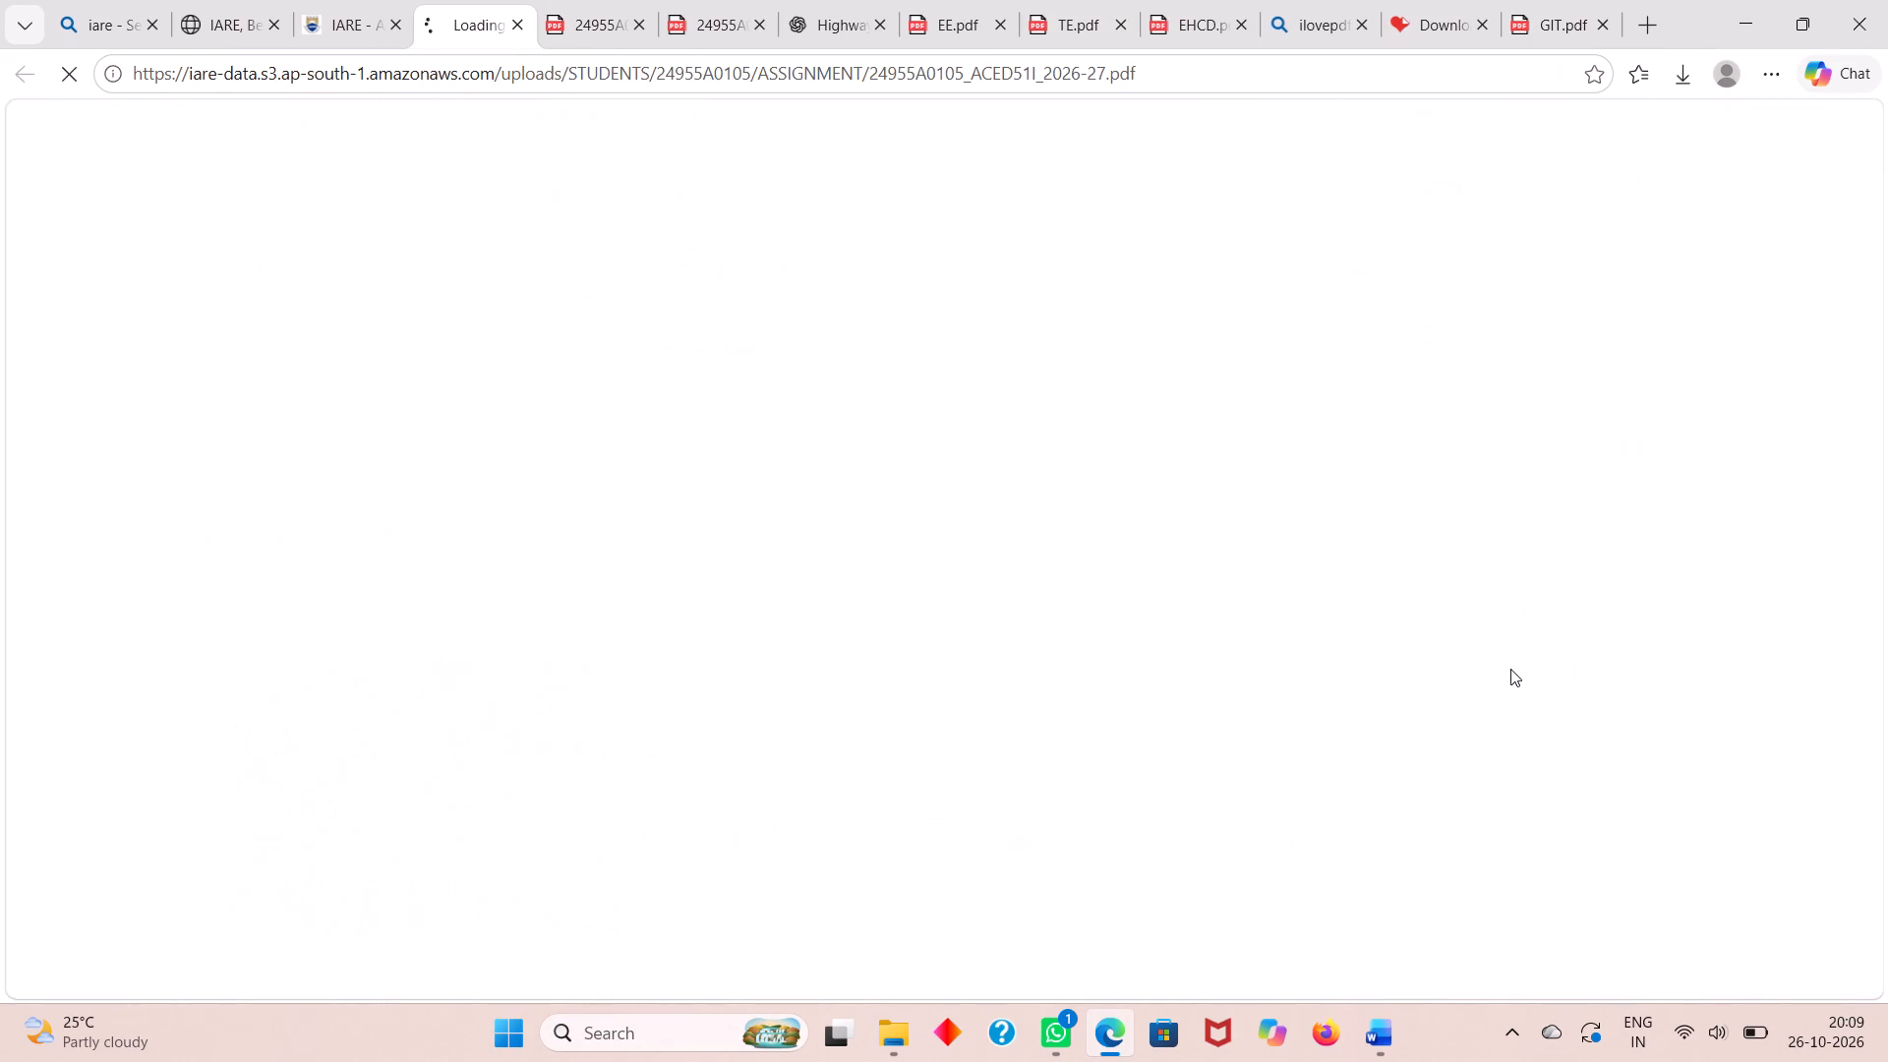
{"action": "scroll", "coordinate": [992, 690], "scroll_direction": "down", "scroll_amount": 3}
{"action": "scroll", "coordinate": [992, 690], "scroll_direction": "up", "scroll_amount": 1}
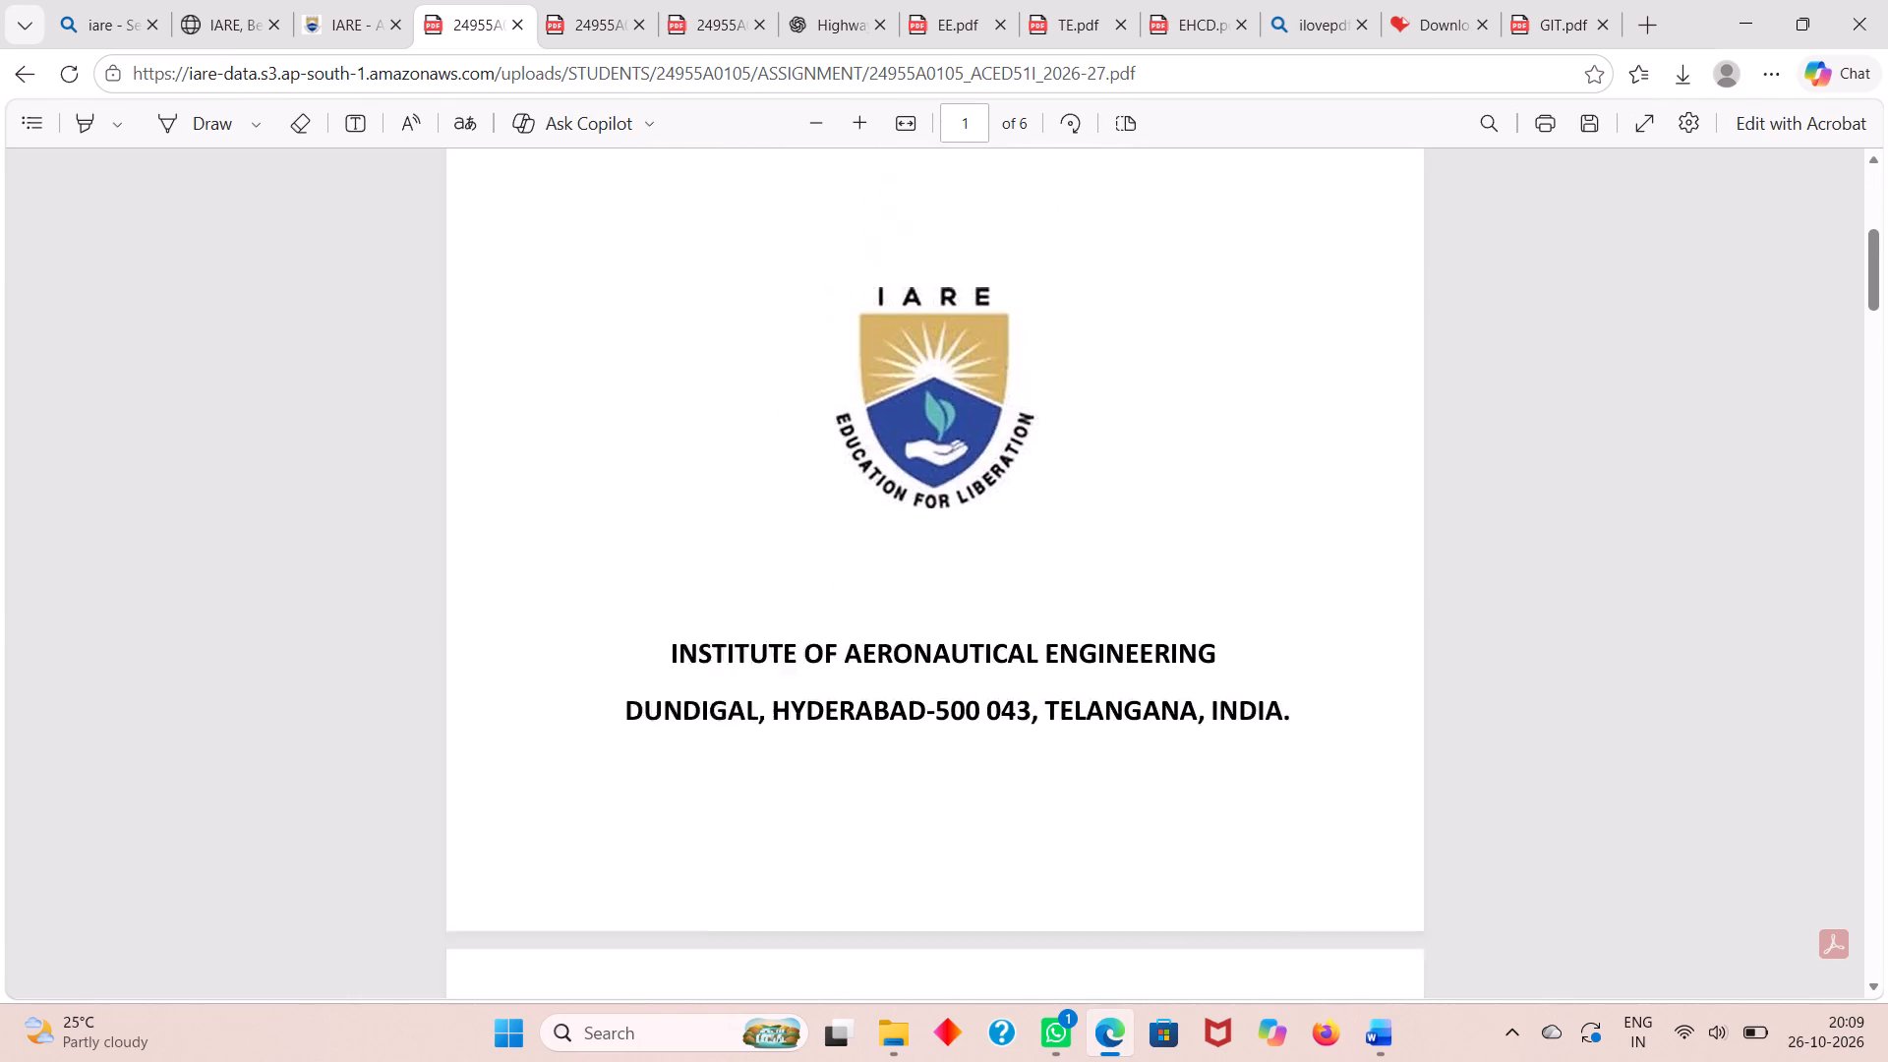
{"action": "scroll", "coordinate": [992, 690], "scroll_direction": "up", "scroll_amount": 1}
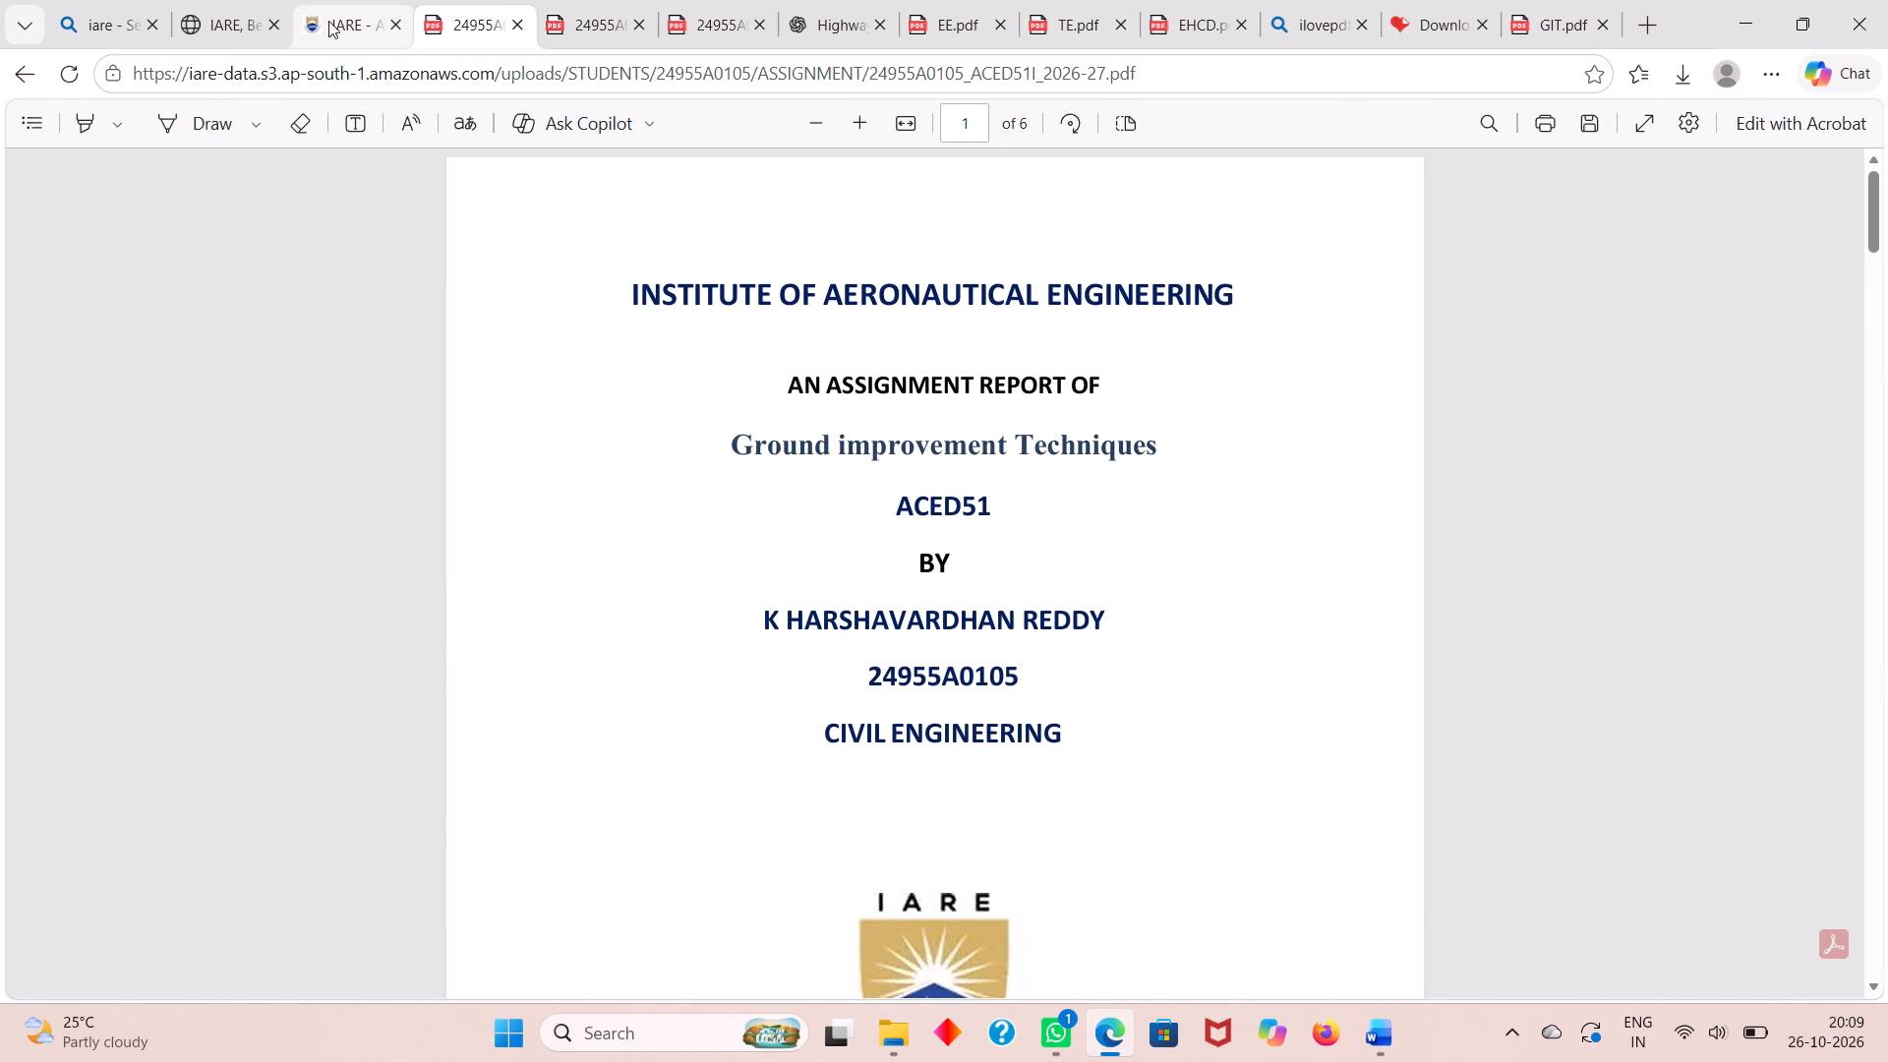
Return to the AAT-I page, get the ACSD53 questions and open the uploaded answer to check its first page.
{"action": "left_click", "coordinate": [332, 26]}
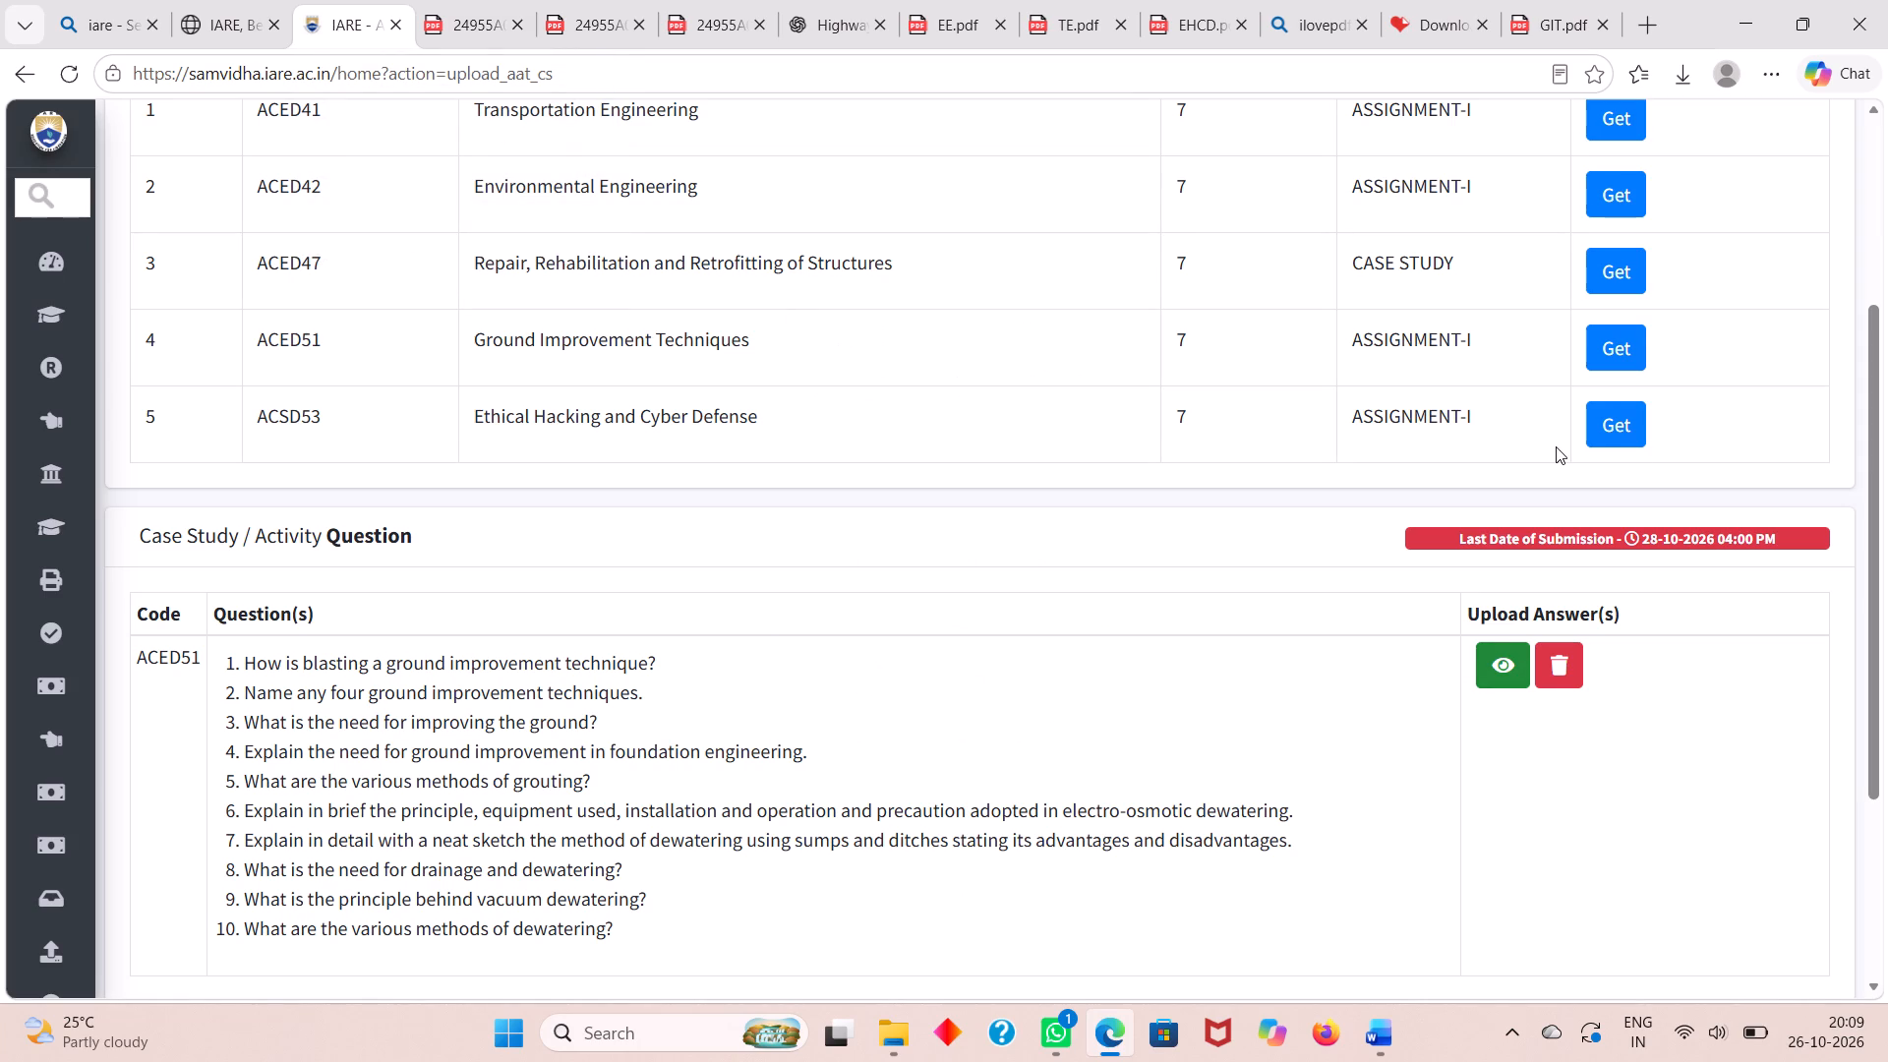
{"action": "left_click", "coordinate": [1609, 407]}
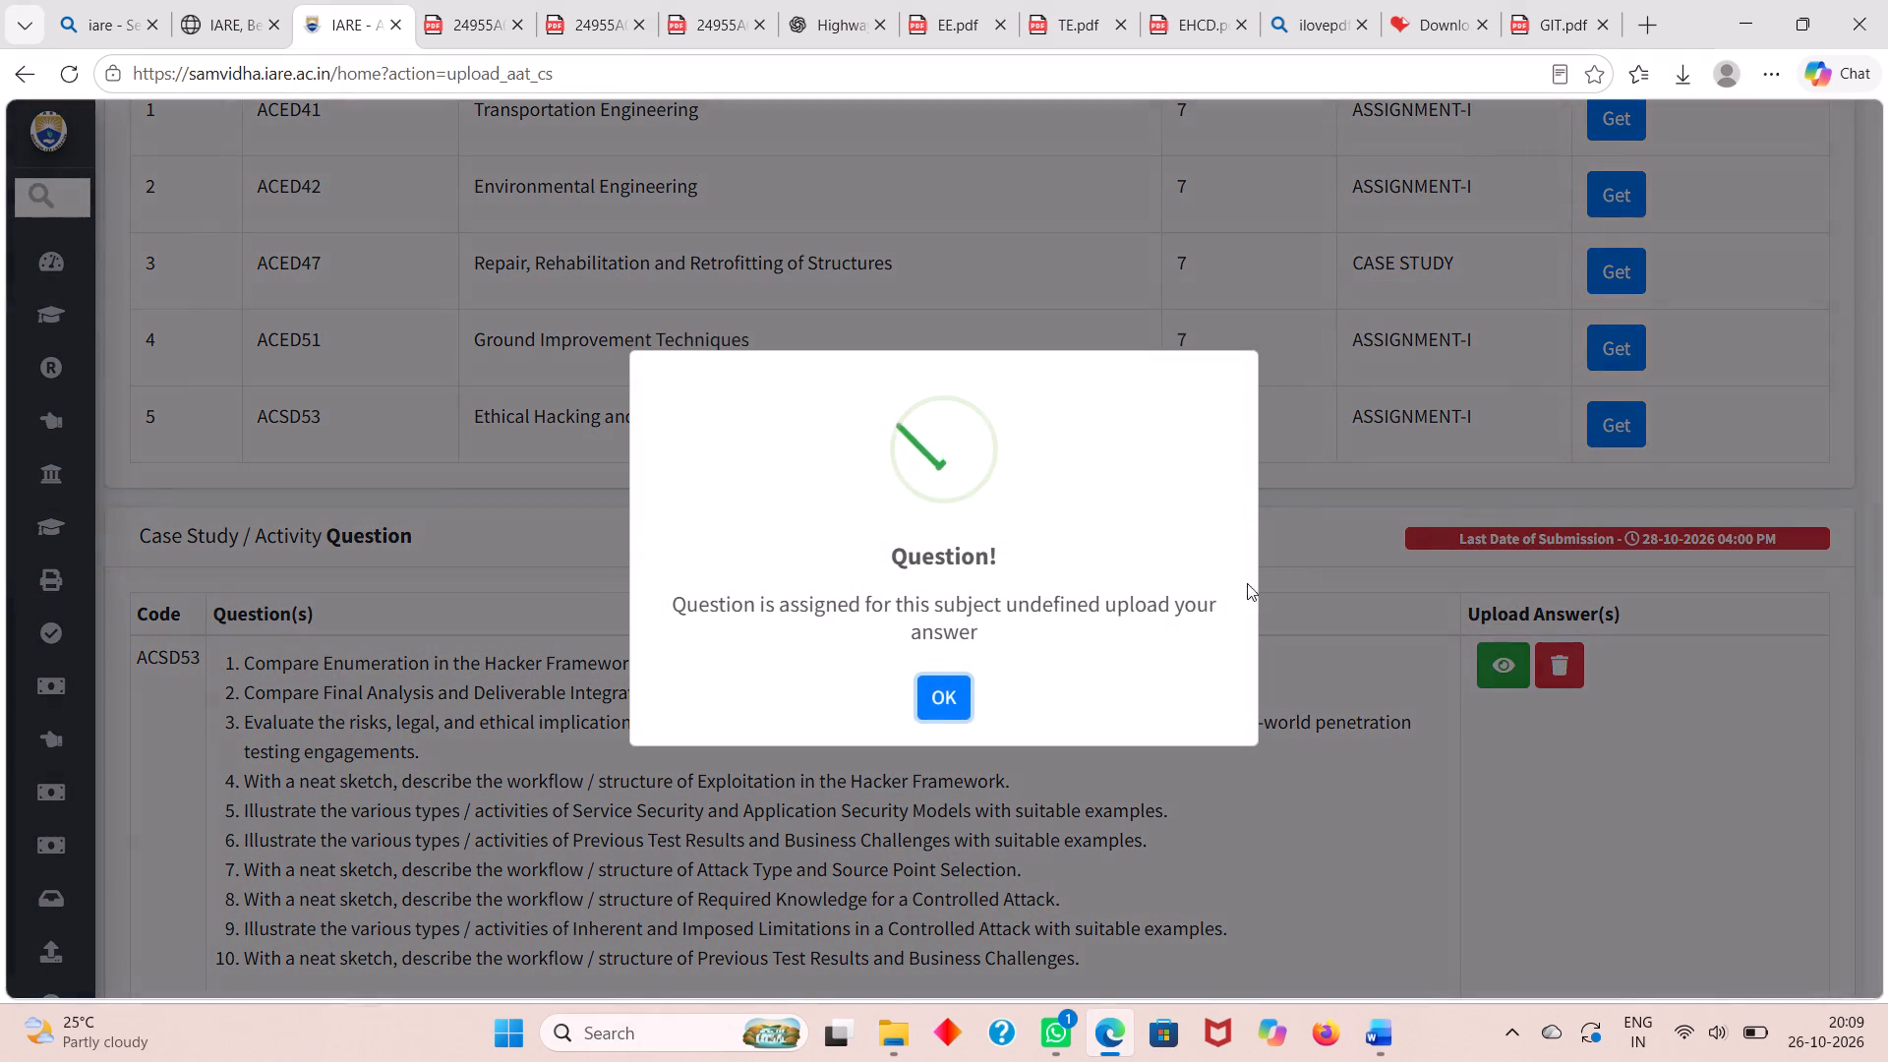
{"action": "left_click", "coordinate": [942, 685]}
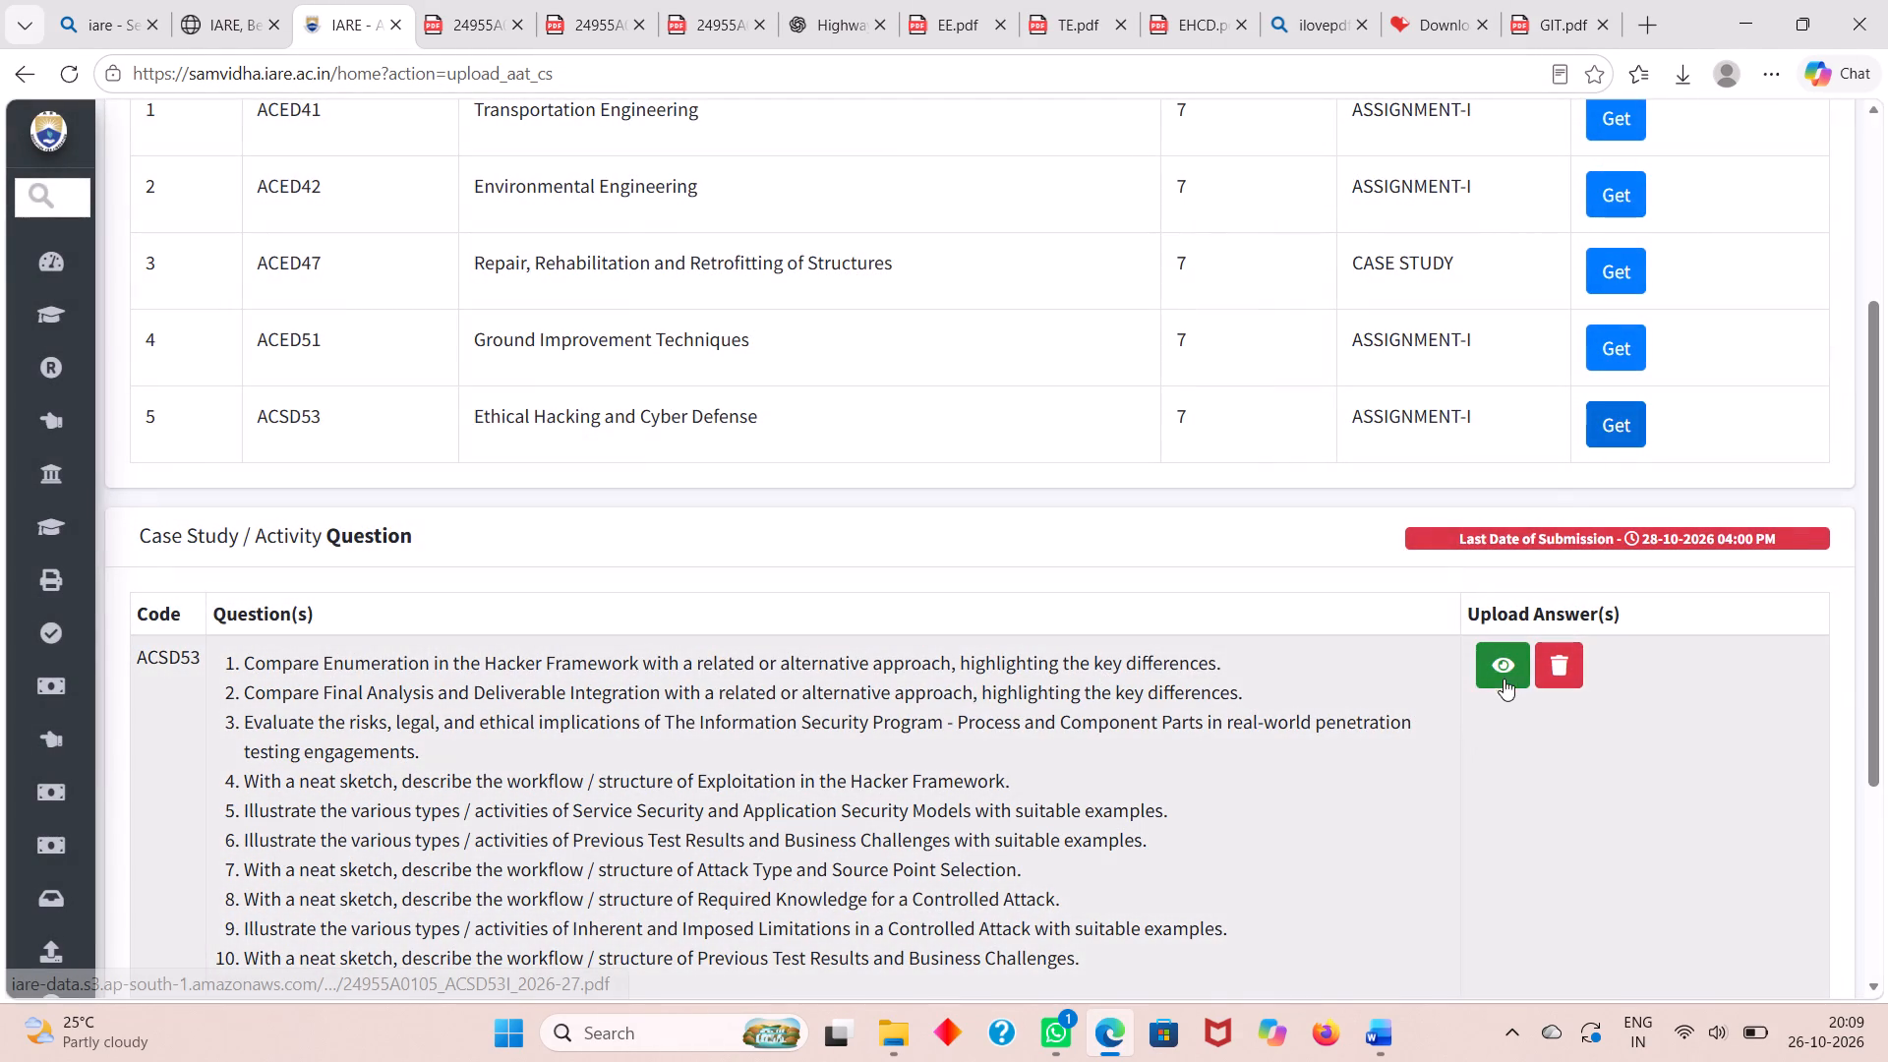
{"action": "left_click", "coordinate": [1500, 666]}
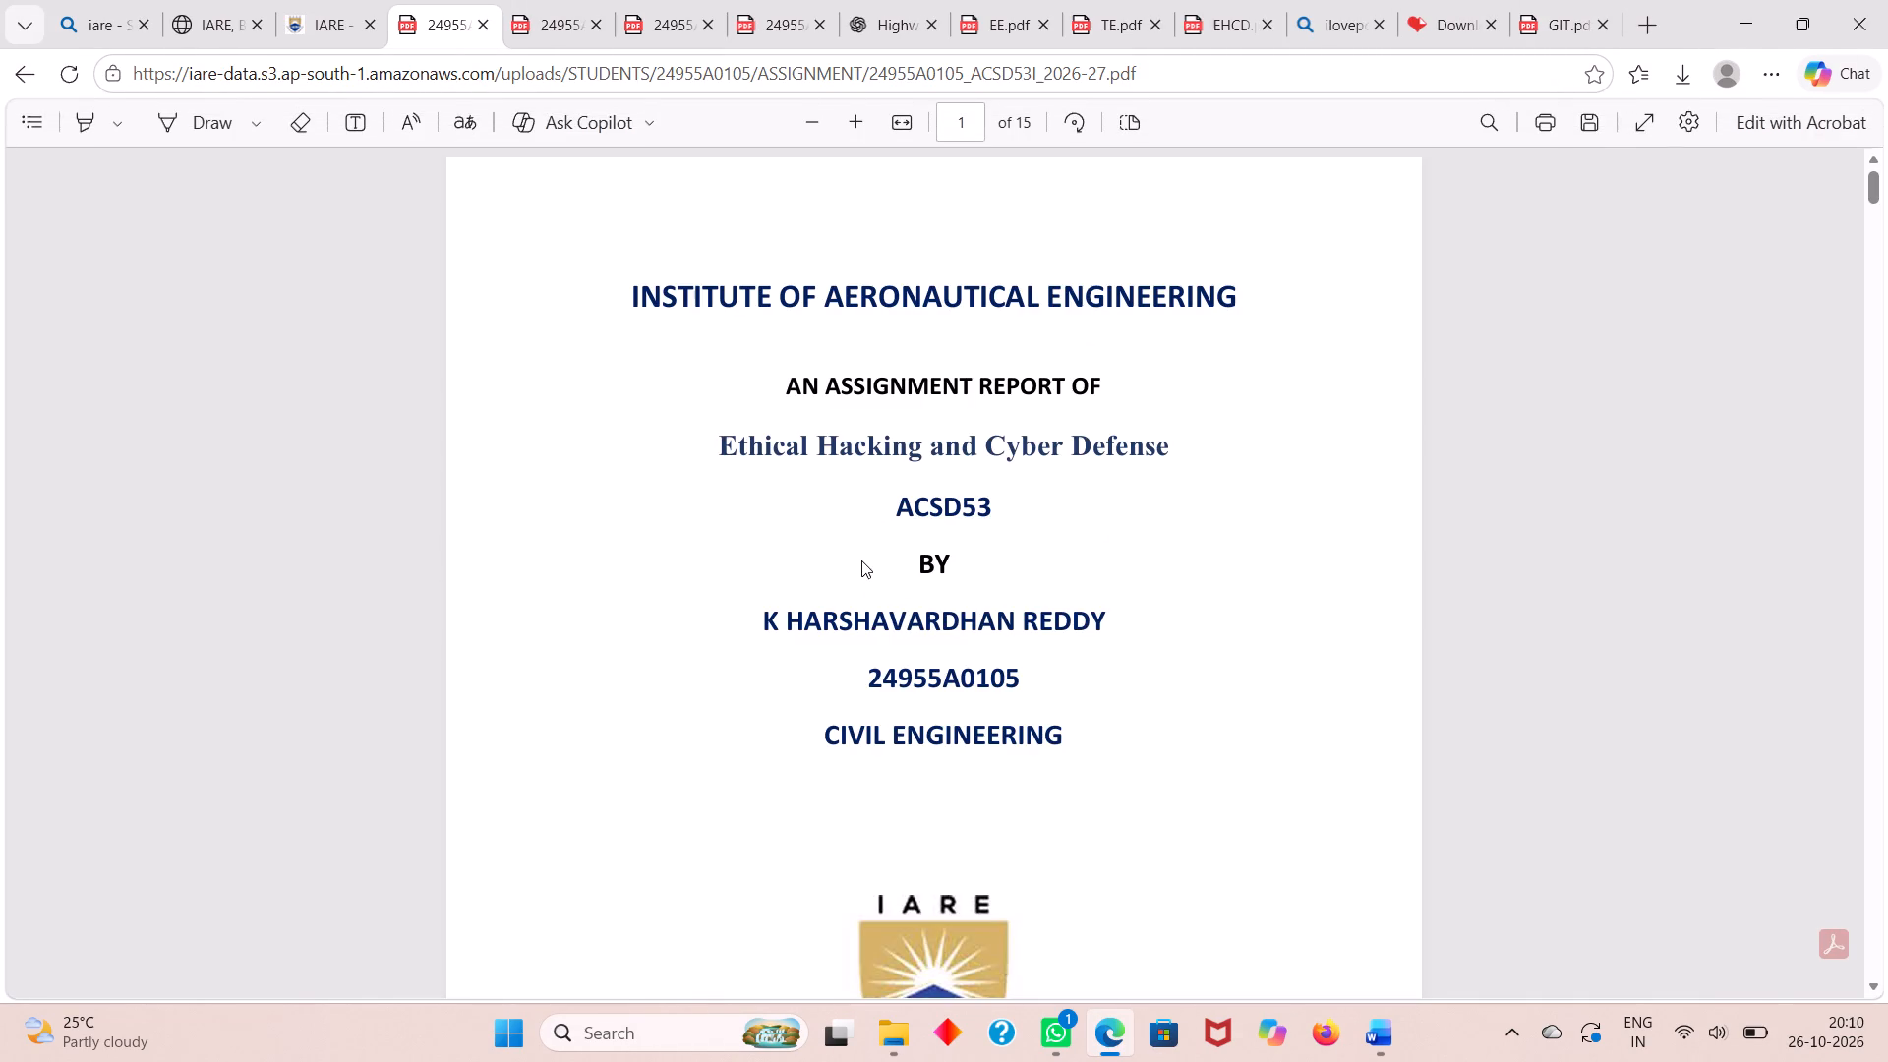
{"action": "scroll", "coordinate": [861, 560], "scroll_direction": "down", "scroll_amount": 6}
{"action": "scroll", "coordinate": [861, 560], "scroll_direction": "up", "scroll_amount": 10}
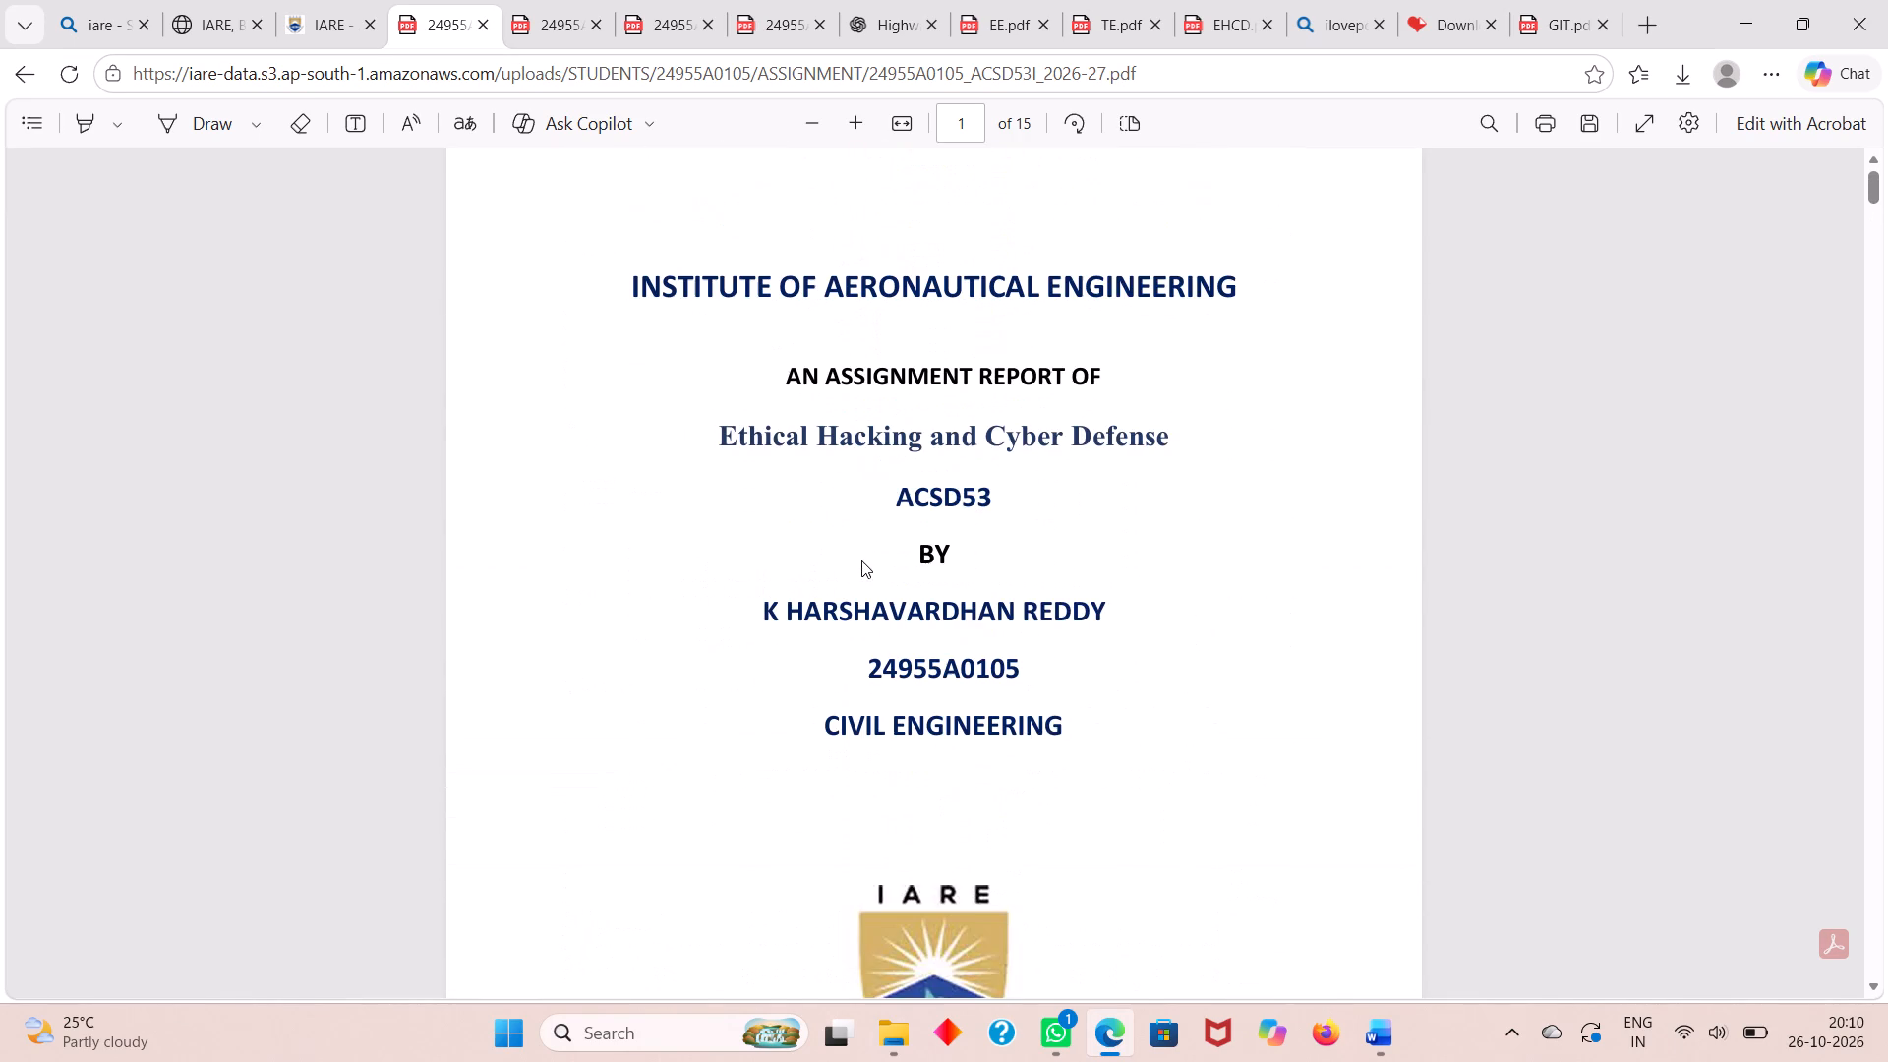
Return to the AAT-I page and get the case study question for Repair, Rehabilitation and Retrofitting of Structures (ACED47).
{"action": "left_click", "coordinate": [320, 26]}
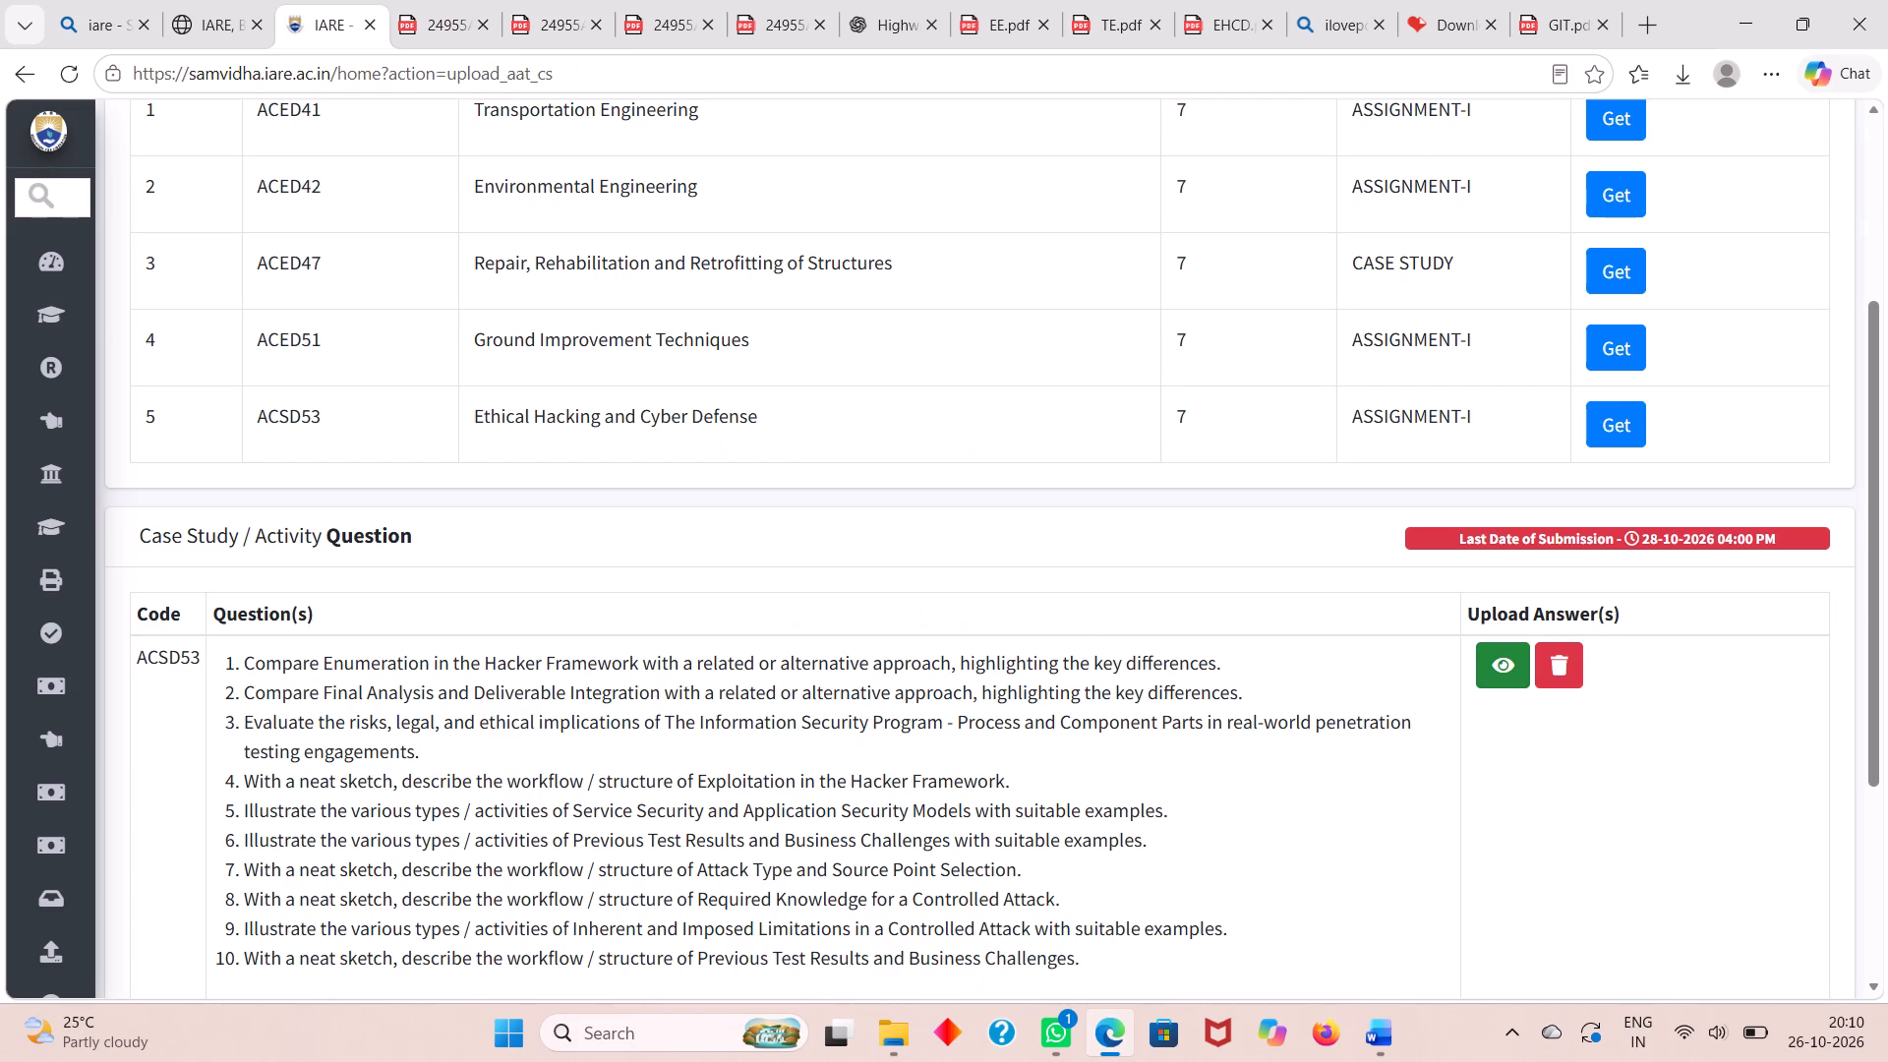
{"action": "scroll", "coordinate": [1439, 389], "scroll_direction": "up", "scroll_amount": 1}
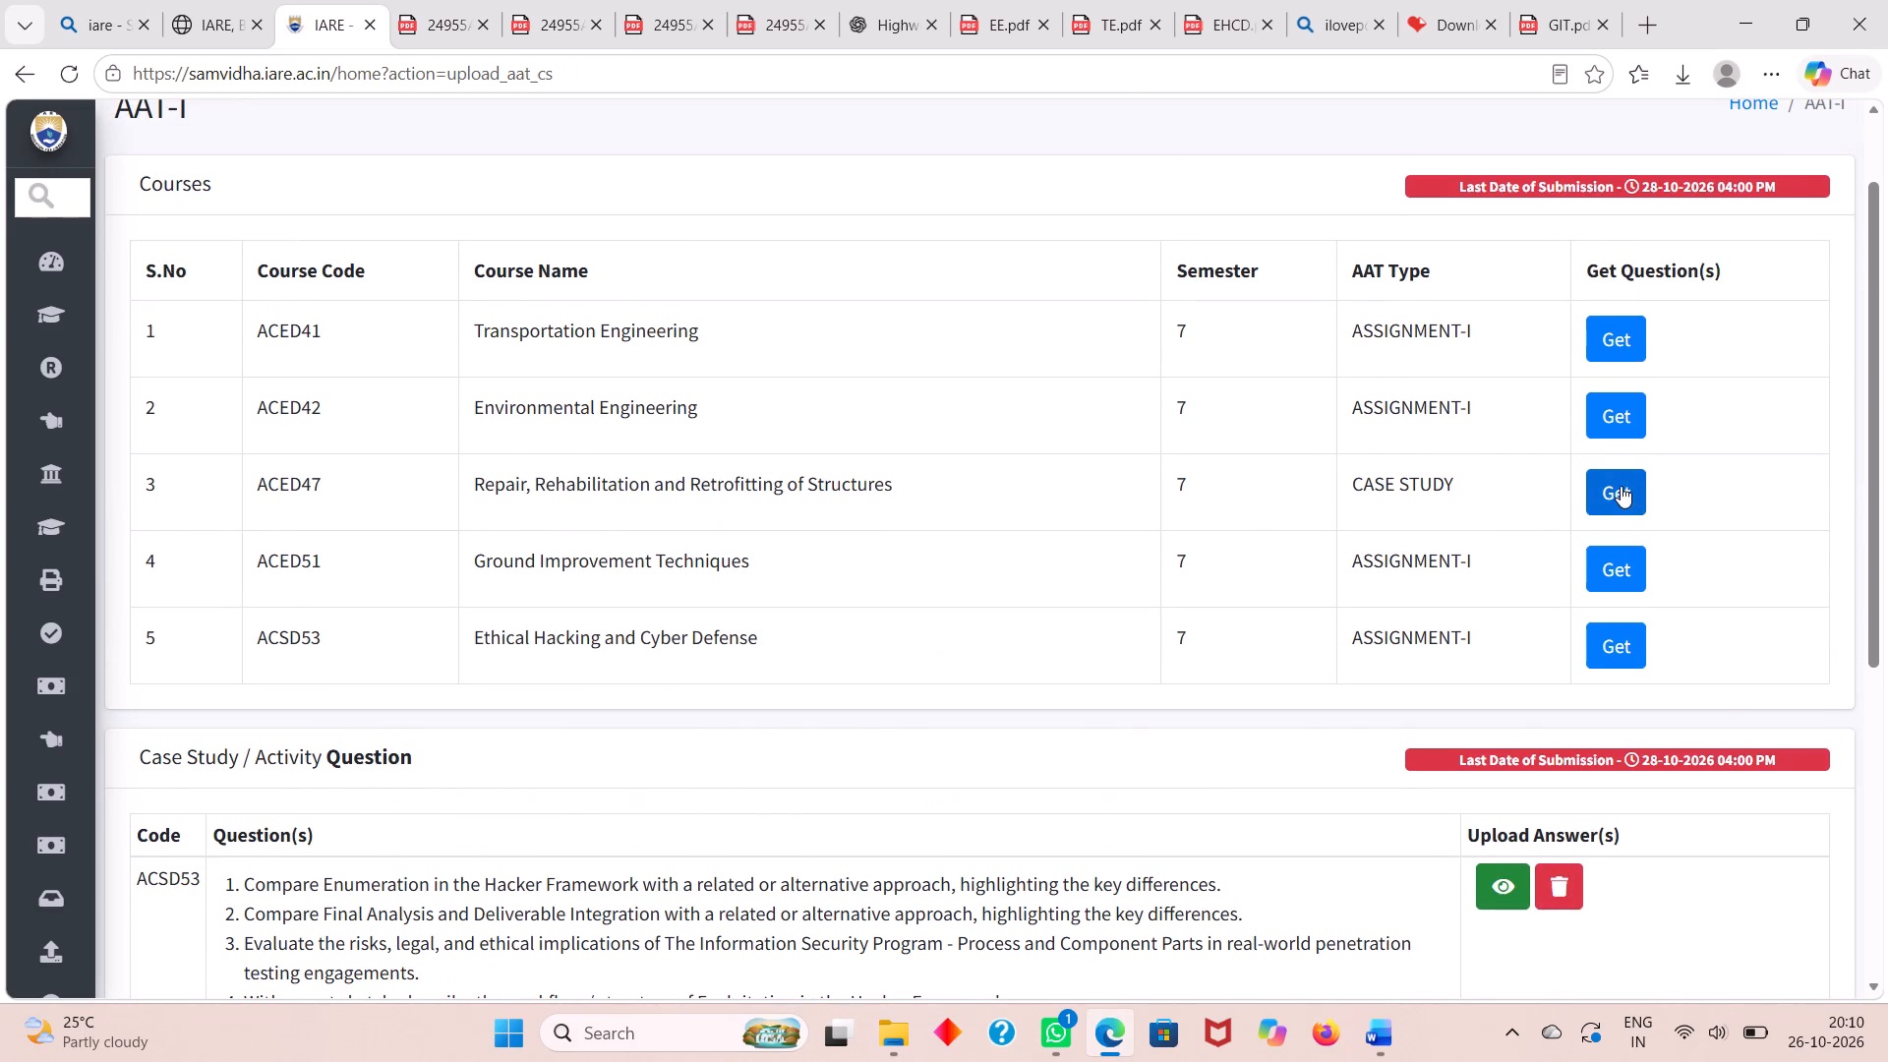
{"action": "left_click", "coordinate": [1621, 486]}
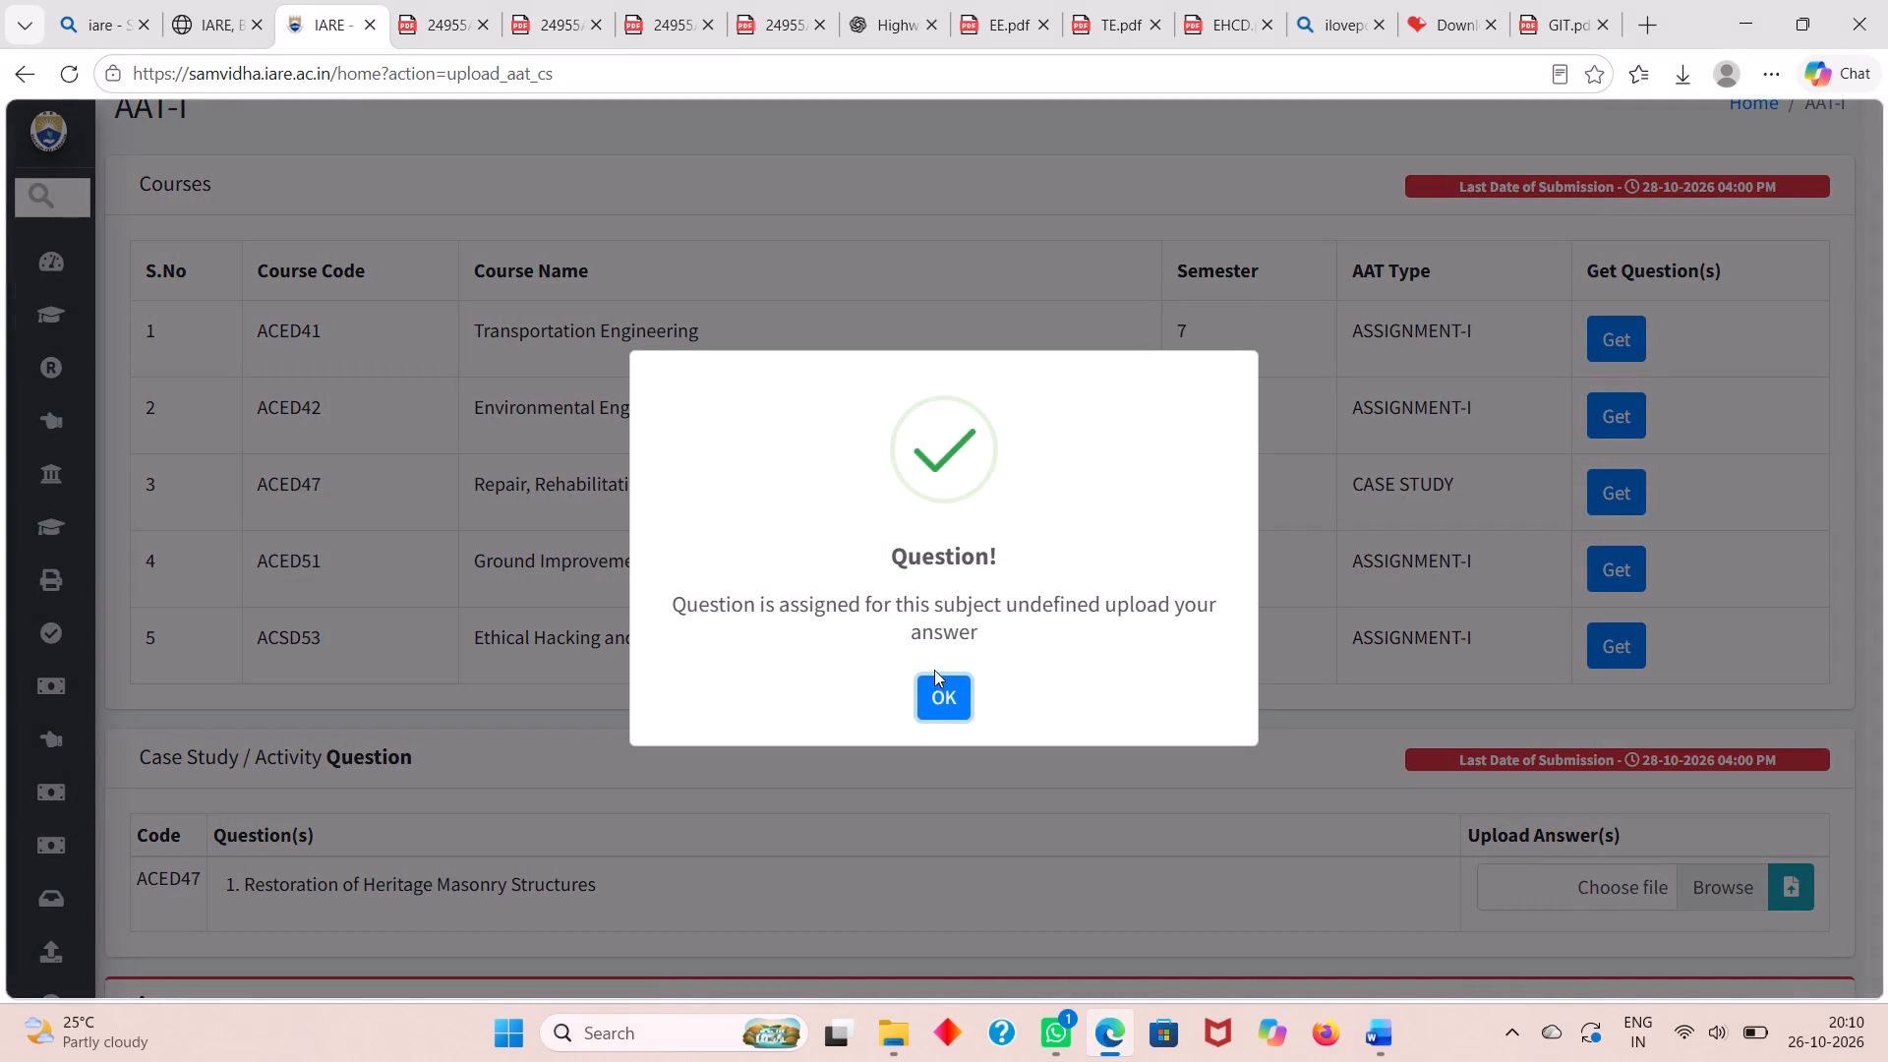
{"action": "left_click", "coordinate": [918, 695]}
{"action": "scroll", "coordinate": [984, 641], "scroll_direction": "down", "scroll_amount": 1}
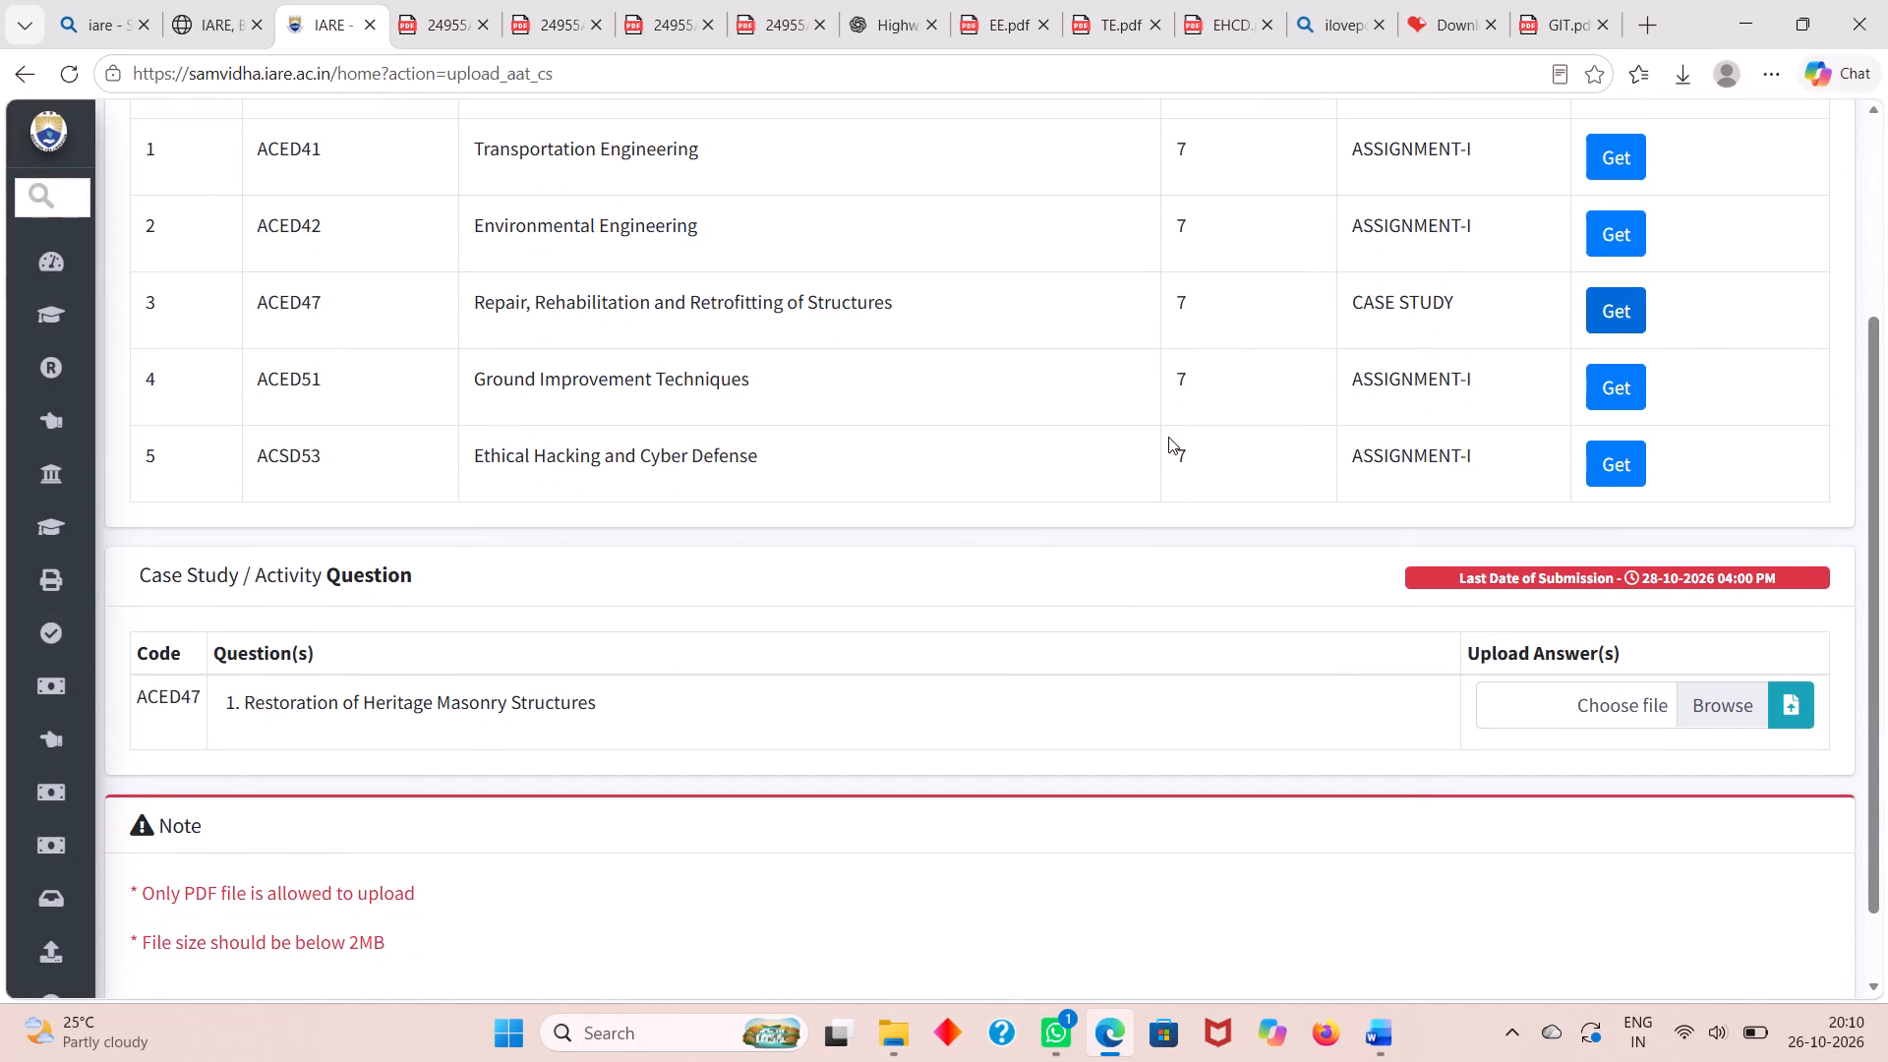
Close the GIT, iLovePDF download and search, EHCD, TE, EE and Highway Engineering tabs, plus the uploaded ACED41 and ACED42 answer tabs.
{"action": "left_click", "coordinate": [1607, 31]}
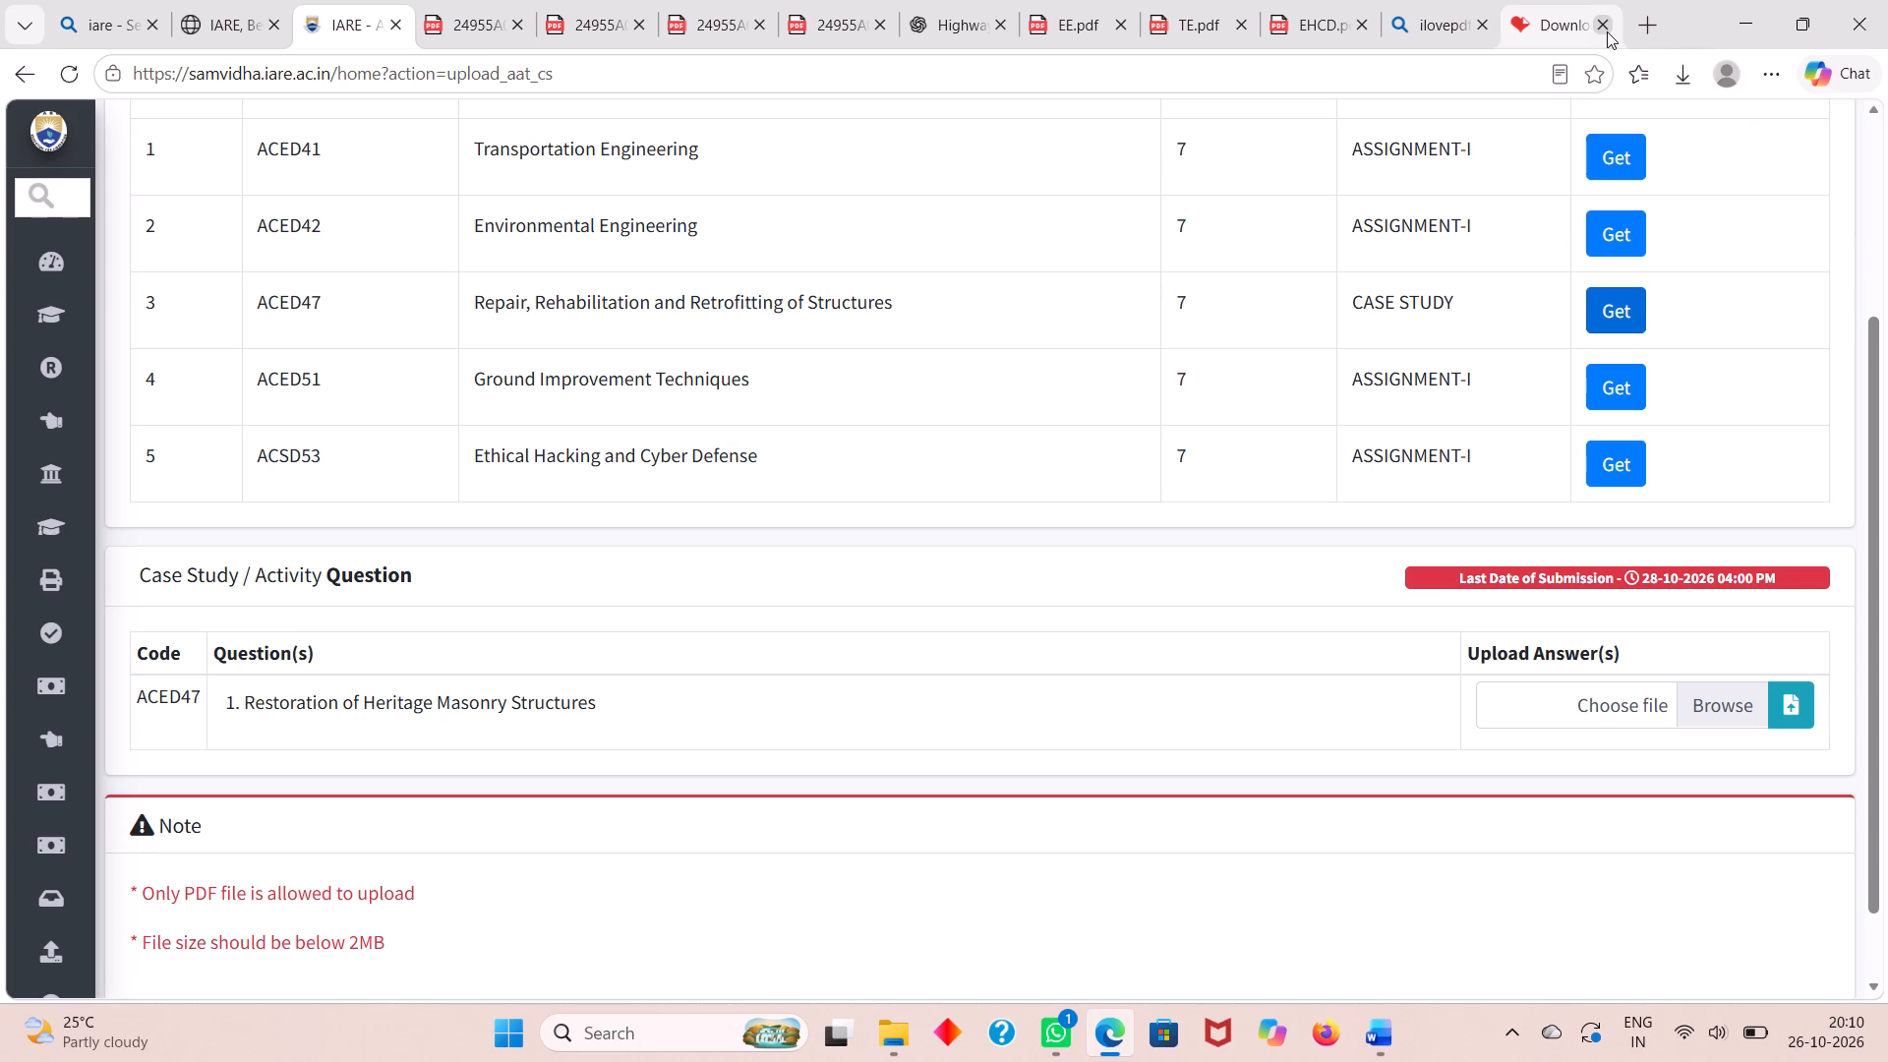
{"action": "left_click", "coordinate": [1607, 31]}
{"action": "left_click", "coordinate": [1607, 31]}
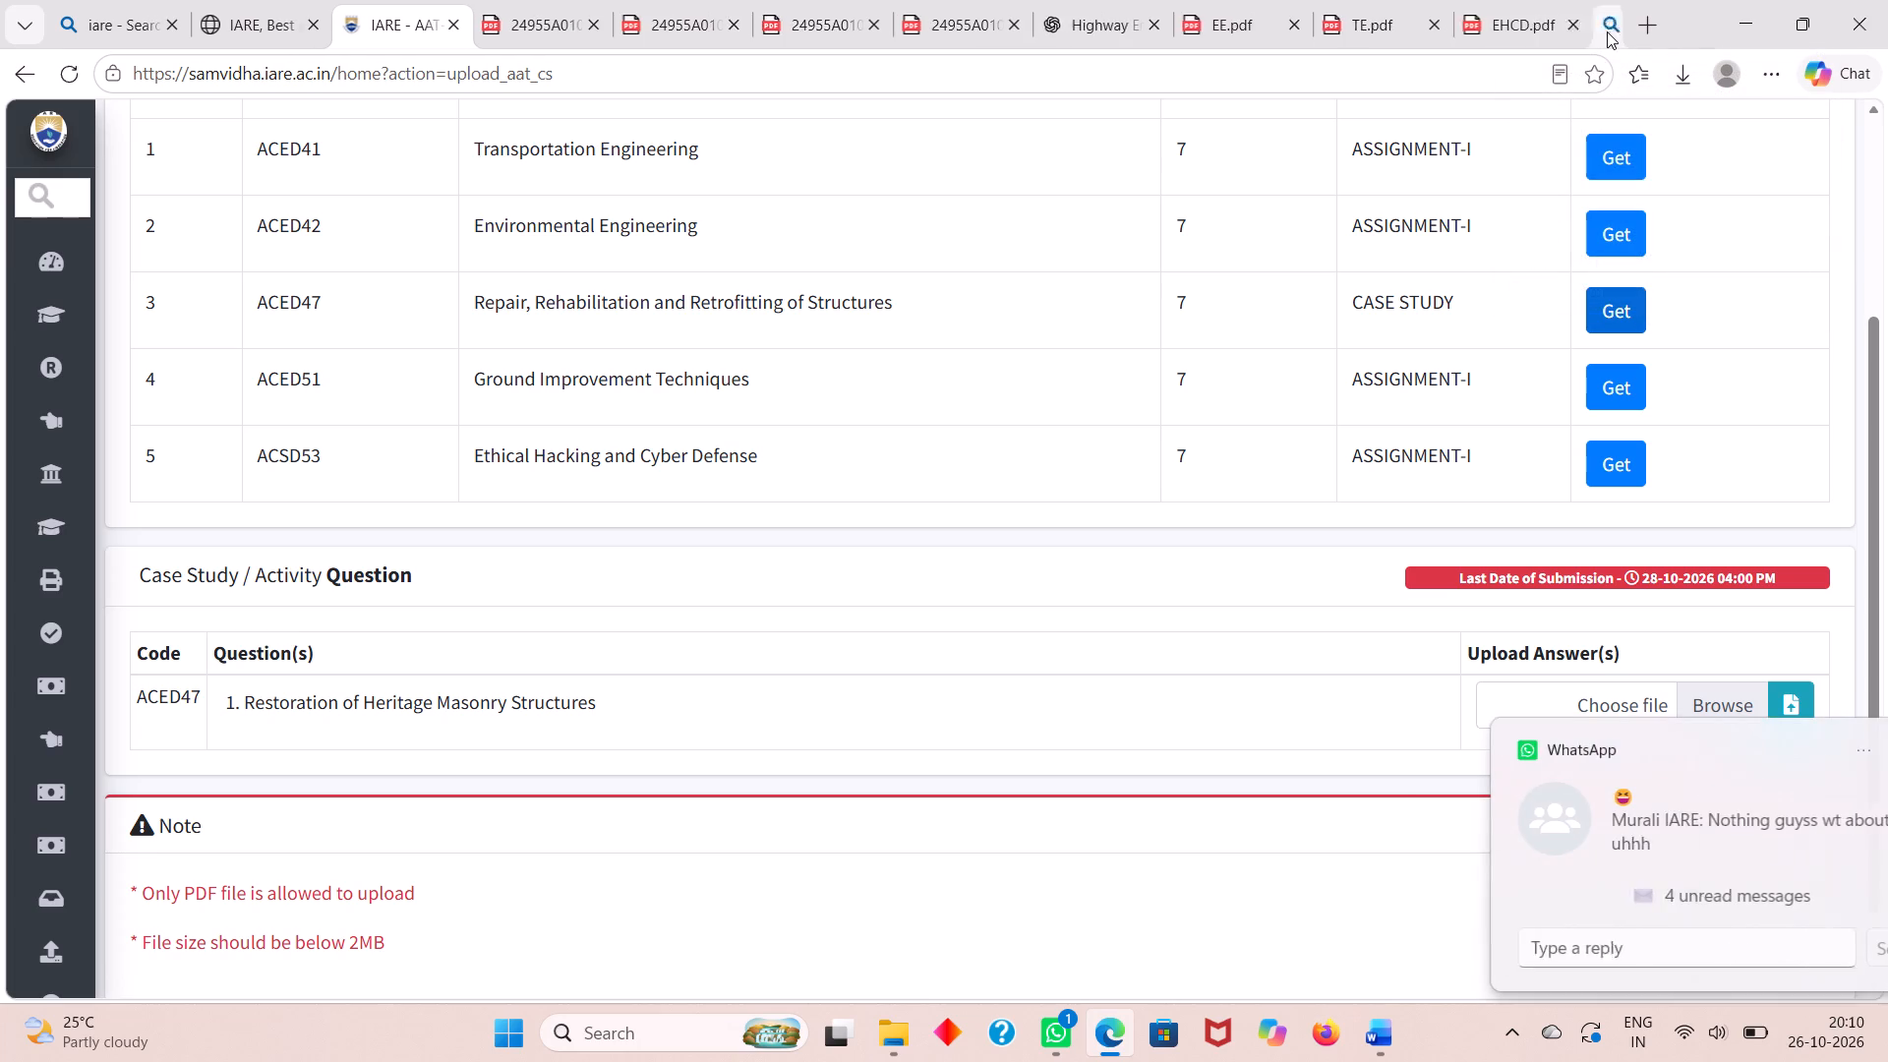
{"action": "left_click", "coordinate": [1607, 31]}
{"action": "left_click", "coordinate": [1607, 31]}
{"action": "left_click", "coordinate": [1607, 31]}
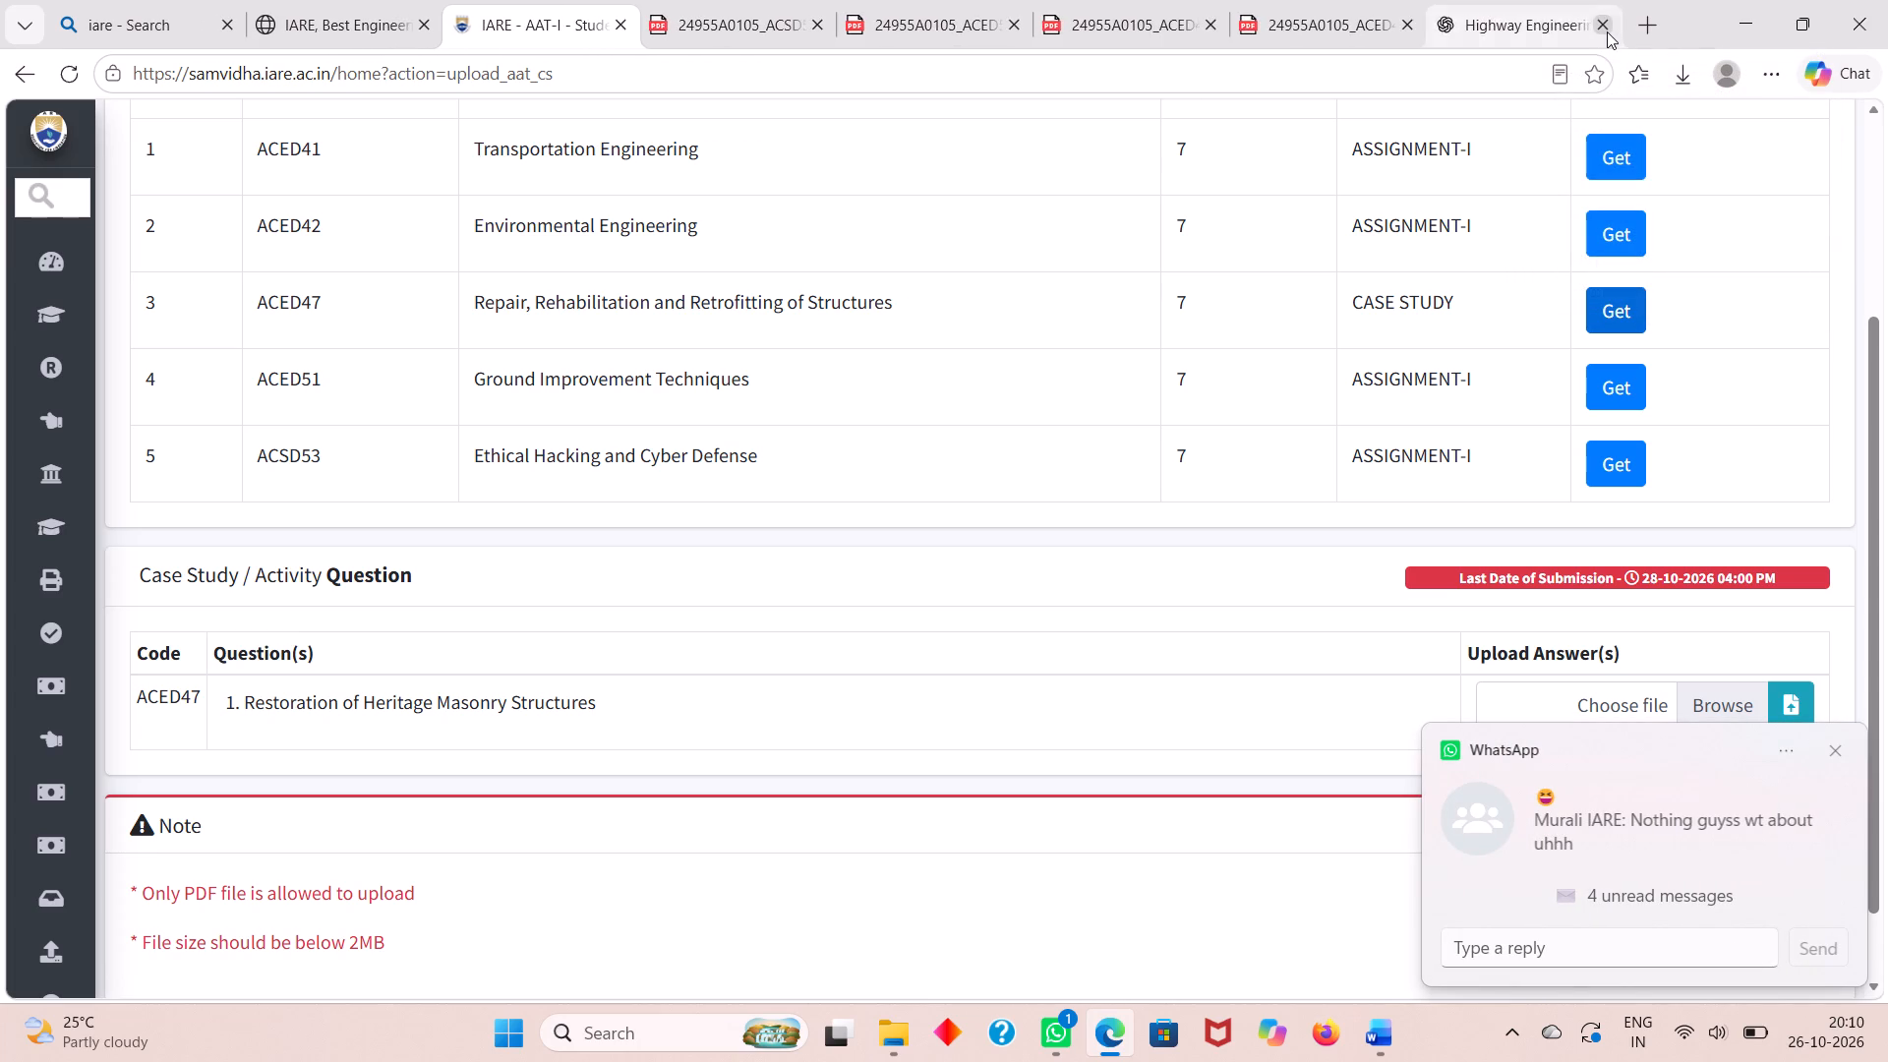
{"action": "left_click", "coordinate": [1607, 31]}
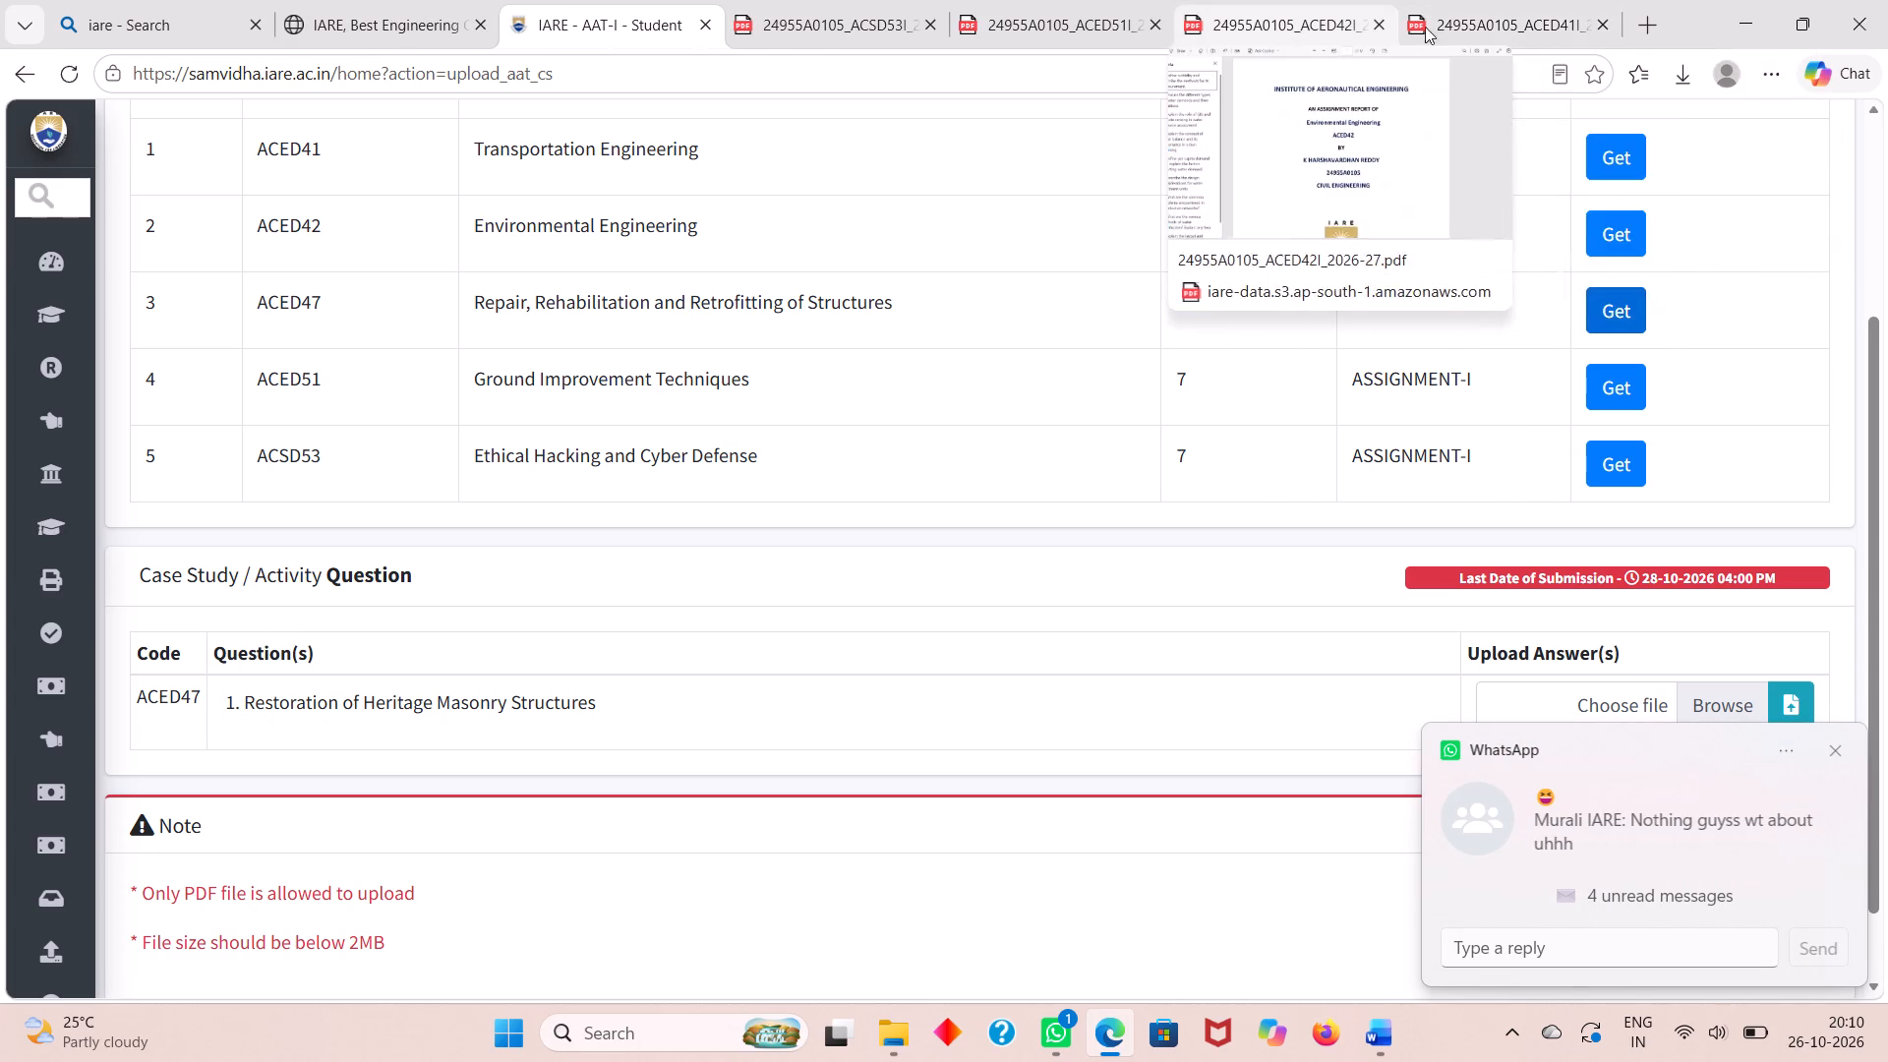
{"action": "left_click", "coordinate": [1603, 19]}
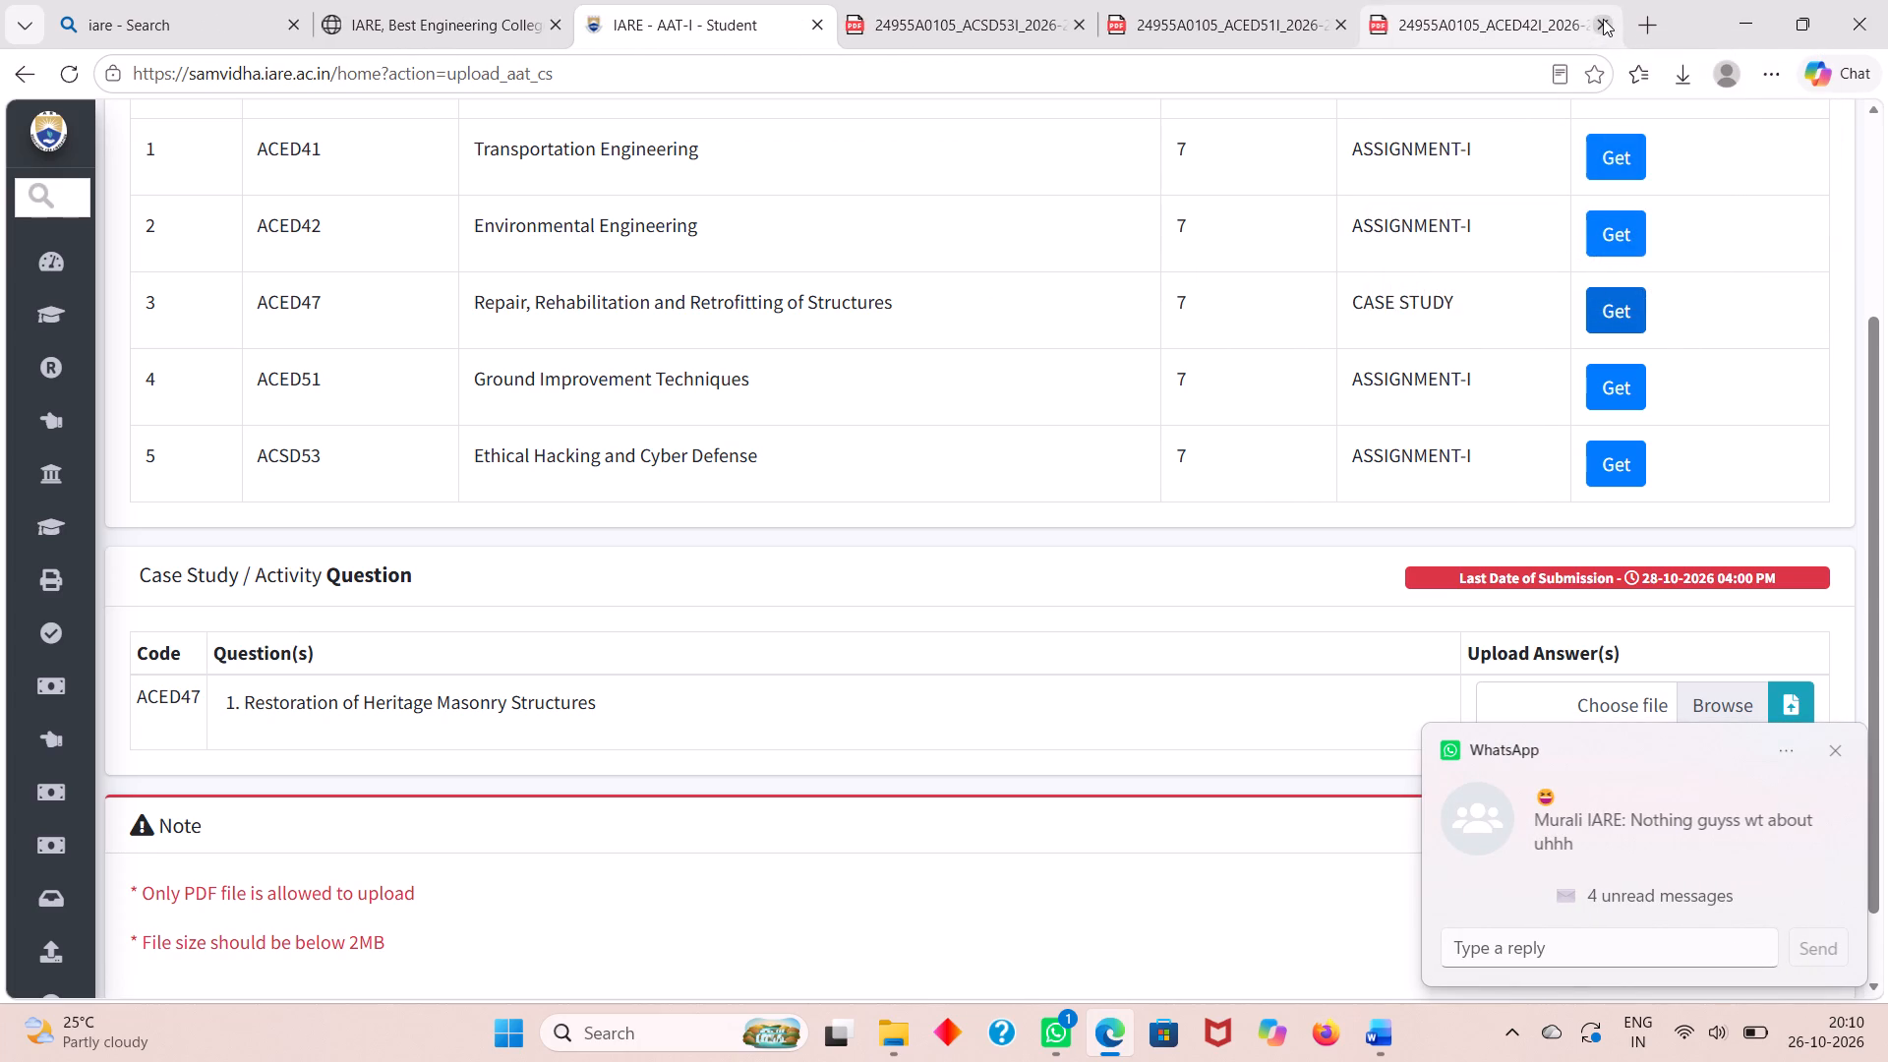